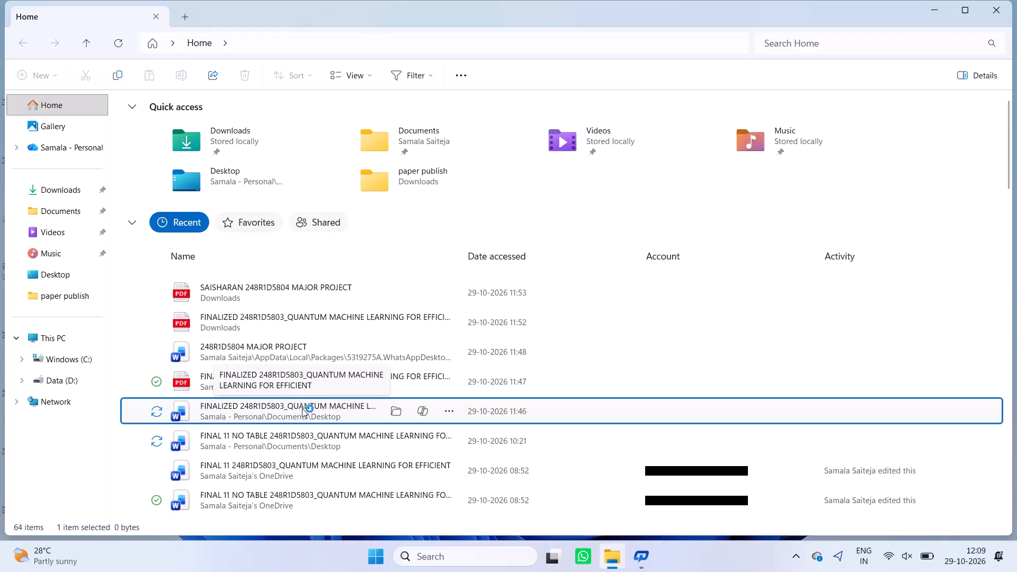
Open the recent Word document whose name begins with FINALIZED and contains QUANTUM MACHINE LEARNING FOR EFFICIENT.
{"action": "double_click", "coordinate": [302, 408]}
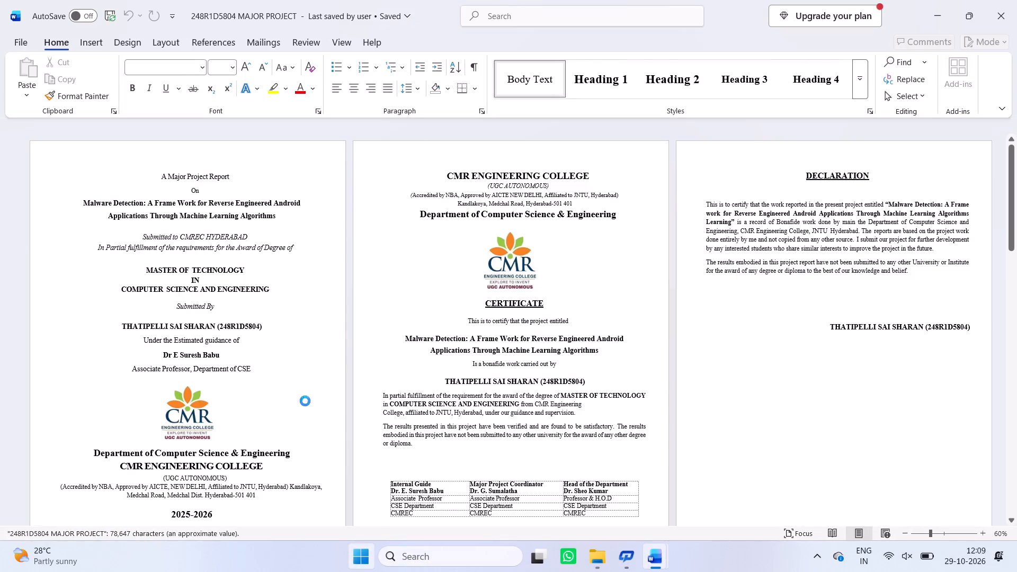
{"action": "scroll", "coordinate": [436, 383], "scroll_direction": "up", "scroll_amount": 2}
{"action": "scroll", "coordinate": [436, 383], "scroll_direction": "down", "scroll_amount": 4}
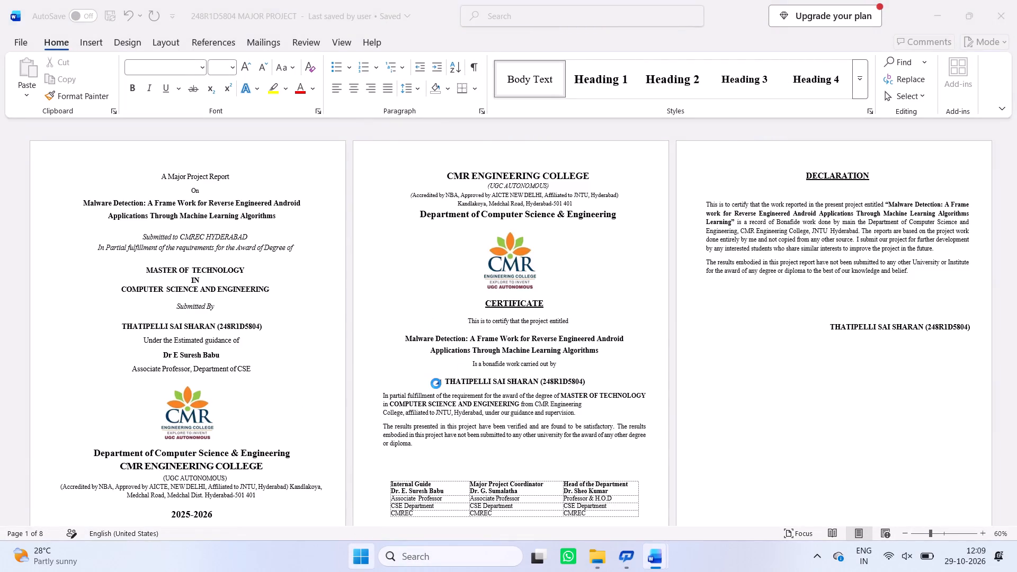
Close the Malware Detection major project report, leaving the quantum machine learning report open.
{"action": "scroll", "coordinate": [896, 0], "scroll_direction": "up", "scroll_amount": 9}
{"action": "scroll", "coordinate": [896, 0], "scroll_direction": "down", "scroll_amount": 13}
{"action": "left_click", "coordinate": [984, 0]}
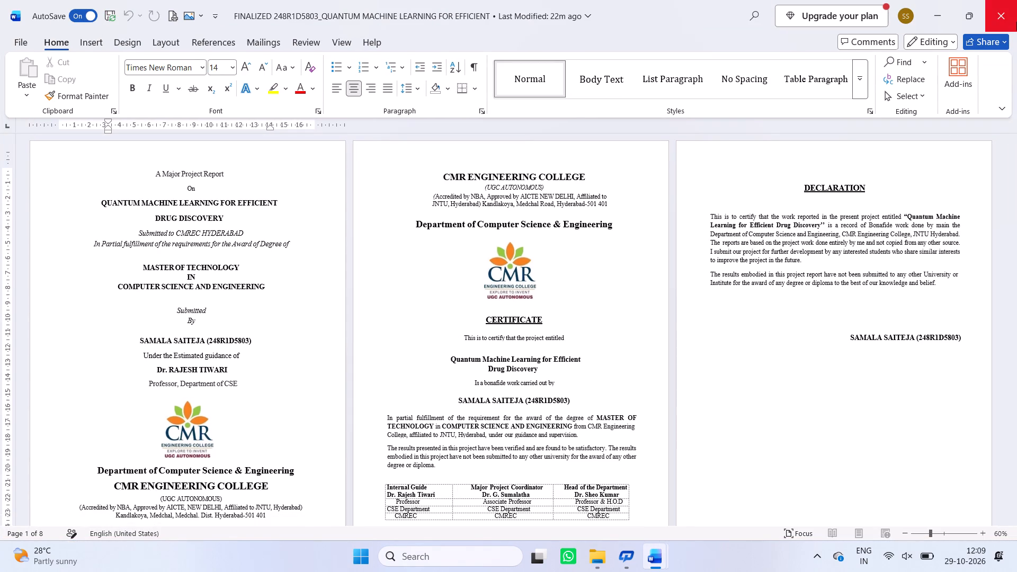
Look through the quantum machine learning report from the title page to the Chapter 1 sections, including the acknowledgment and abstract.
{"action": "scroll", "coordinate": [521, 327], "scroll_direction": "down", "scroll_amount": 2}
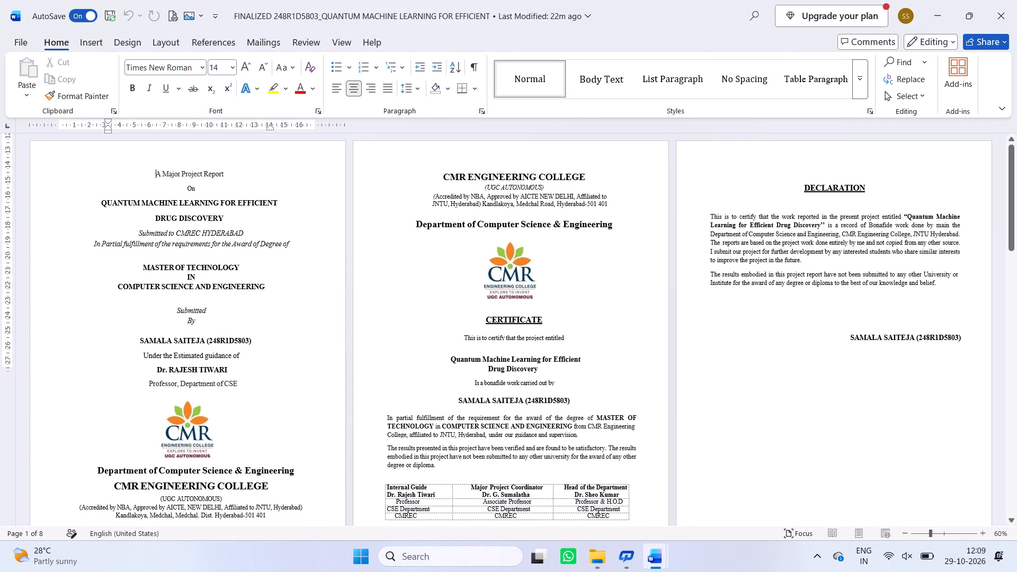
{"action": "scroll", "coordinate": [521, 327], "scroll_direction": "down", "scroll_amount": 11}
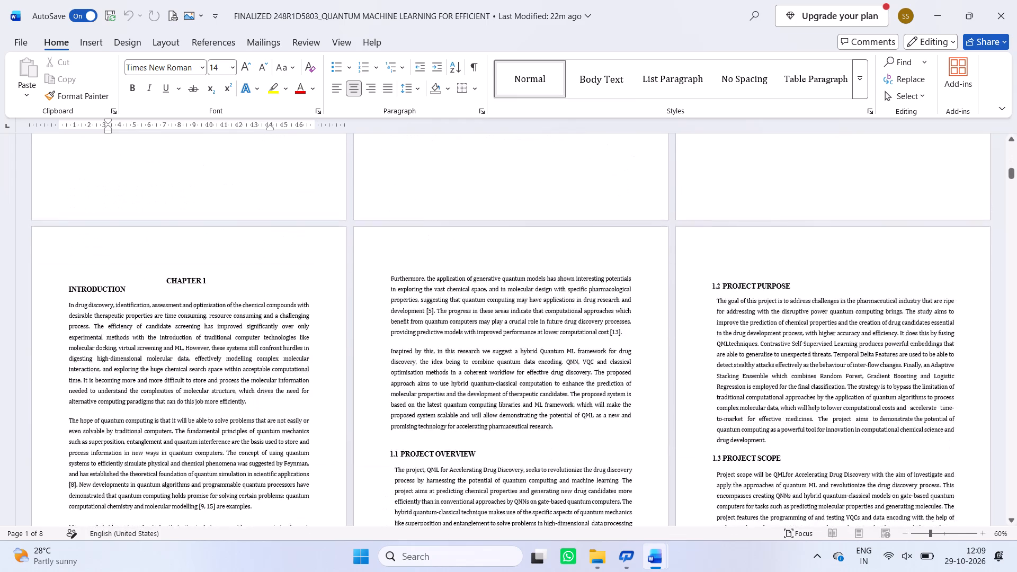
{"action": "scroll", "coordinate": [521, 327], "scroll_direction": "up", "scroll_amount": 2}
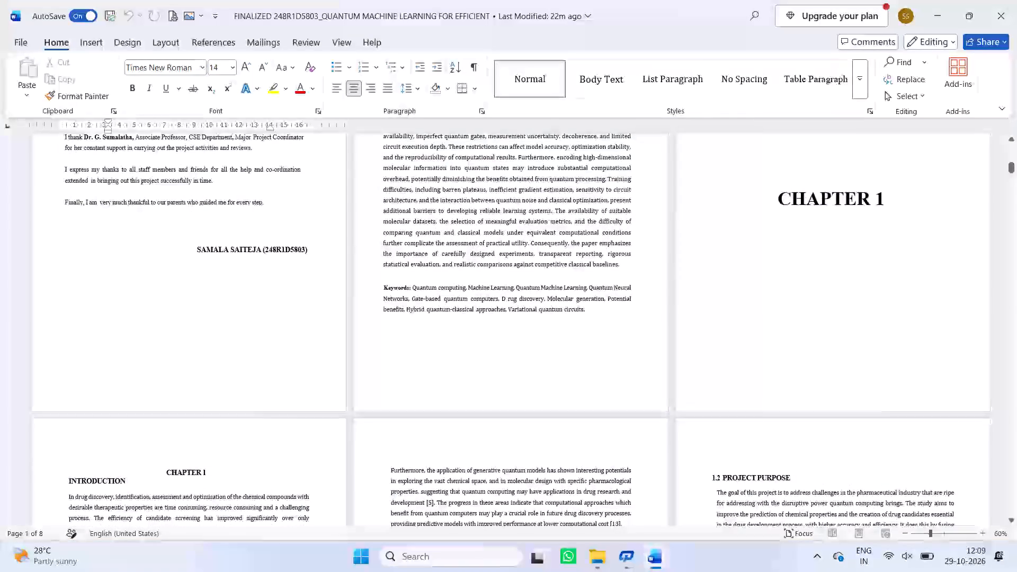
{"action": "scroll", "coordinate": [521, 327], "scroll_direction": "up", "scroll_amount": 2}
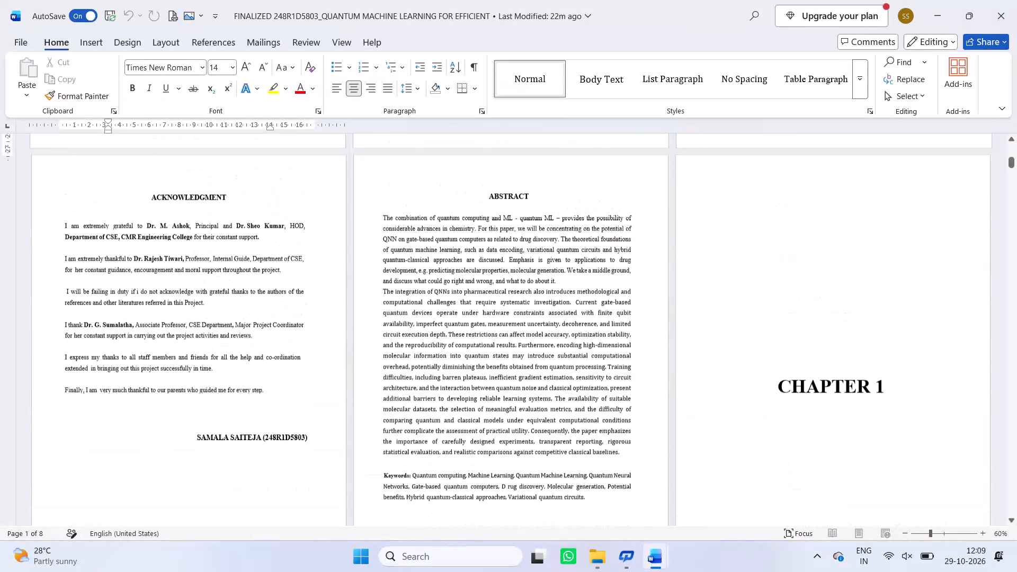
{"action": "scroll", "coordinate": [521, 327], "scroll_direction": "down", "scroll_amount": 2}
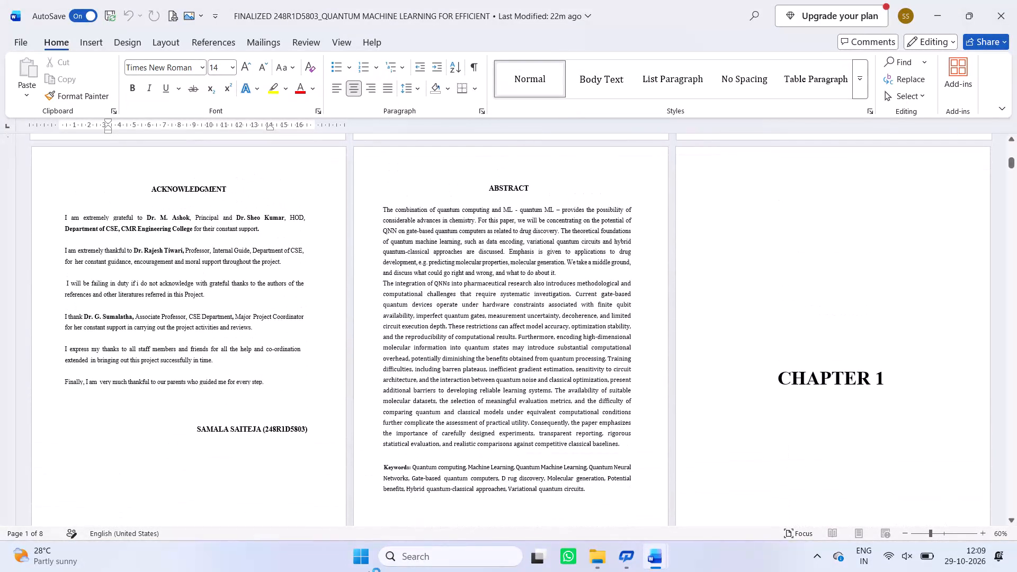
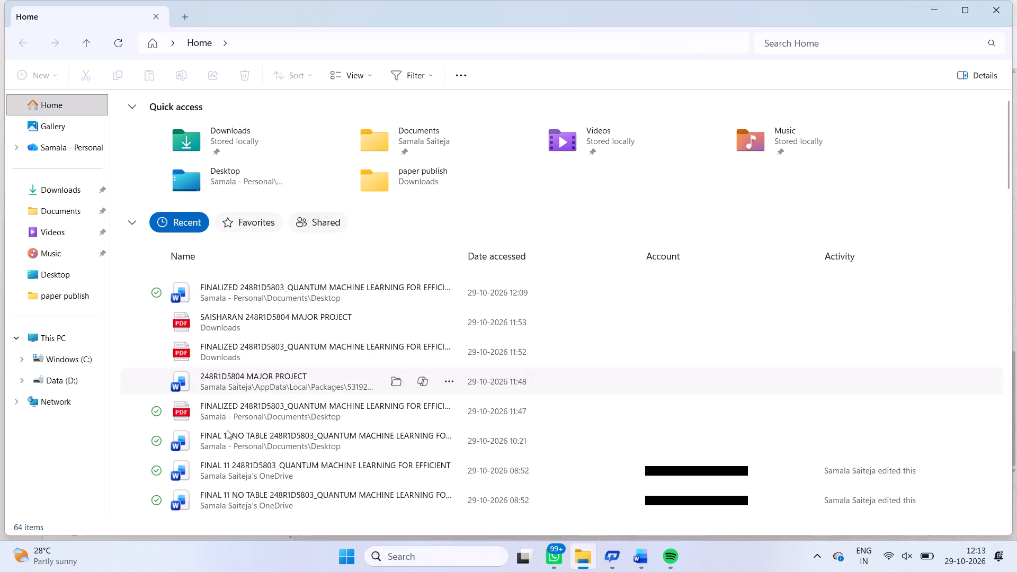
{"action": "left_click", "coordinate": [240, 293]}
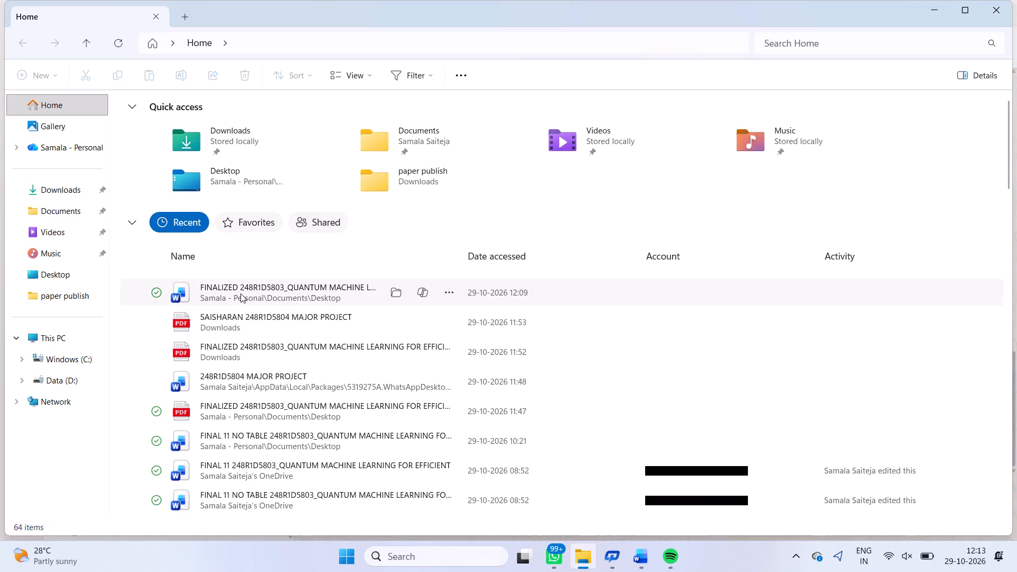
{"action": "right_click", "coordinate": [240, 293]}
{"action": "left_click", "coordinate": [110, 79]}
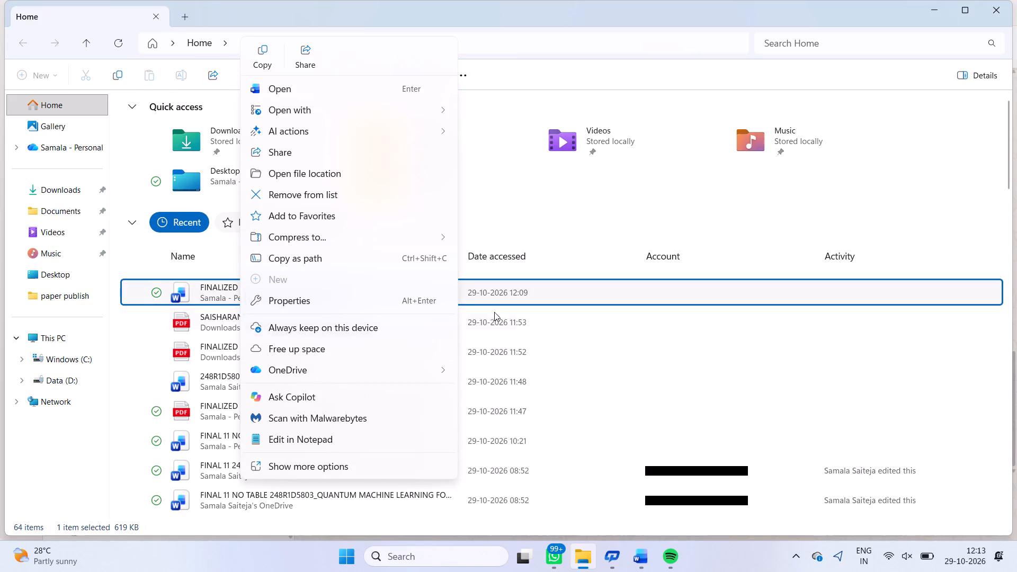
Copy the most recent FINALIZED Word document on QUANTUM MACHINE LEARNING FOR EFFICIENT and paste it into the Downloads folder.
{"action": "right_click", "coordinate": [530, 312]}
{"action": "right_click", "coordinate": [569, 307]}
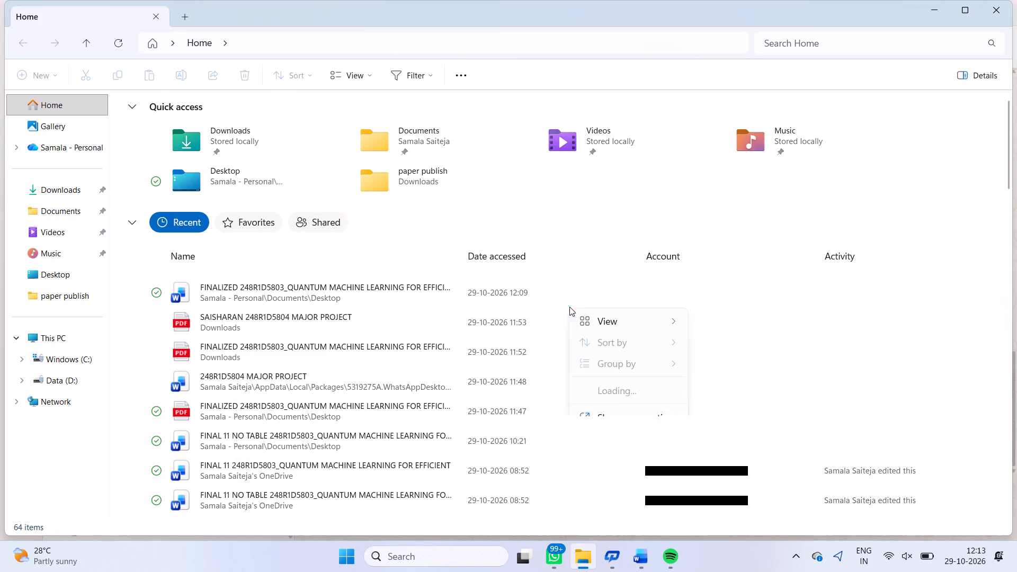
{"action": "left_click", "coordinate": [337, 281]}
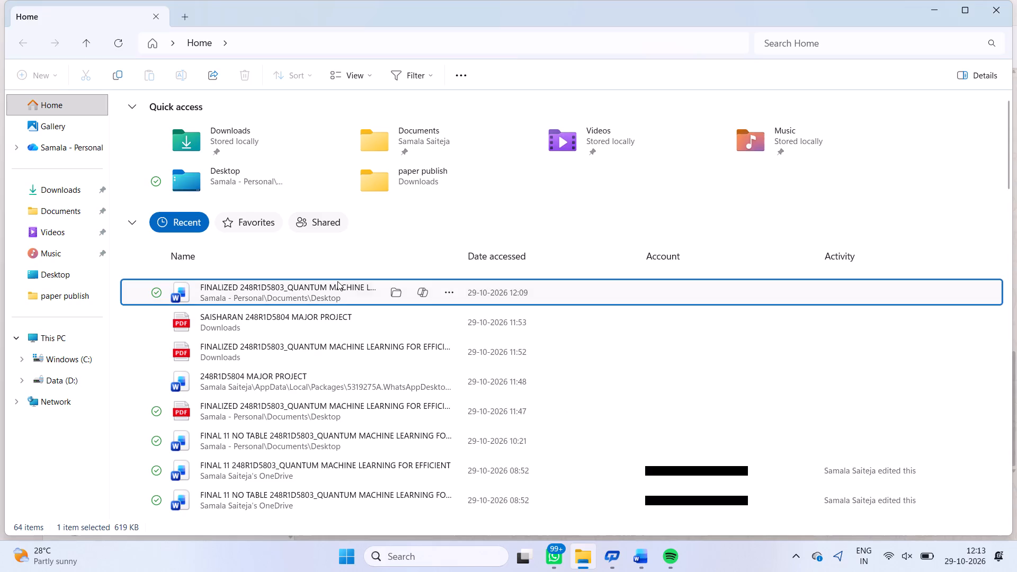
{"action": "right_click", "coordinate": [337, 281]}
{"action": "left_click", "coordinate": [114, 74]}
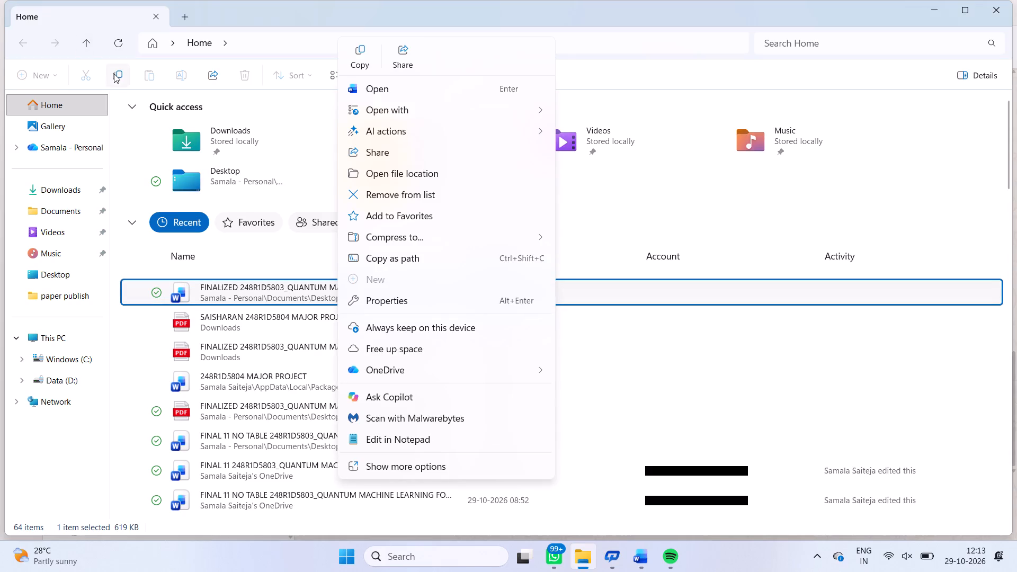
{"action": "triple_click", "coordinate": [114, 74]}
{"action": "left_click", "coordinate": [64, 205]}
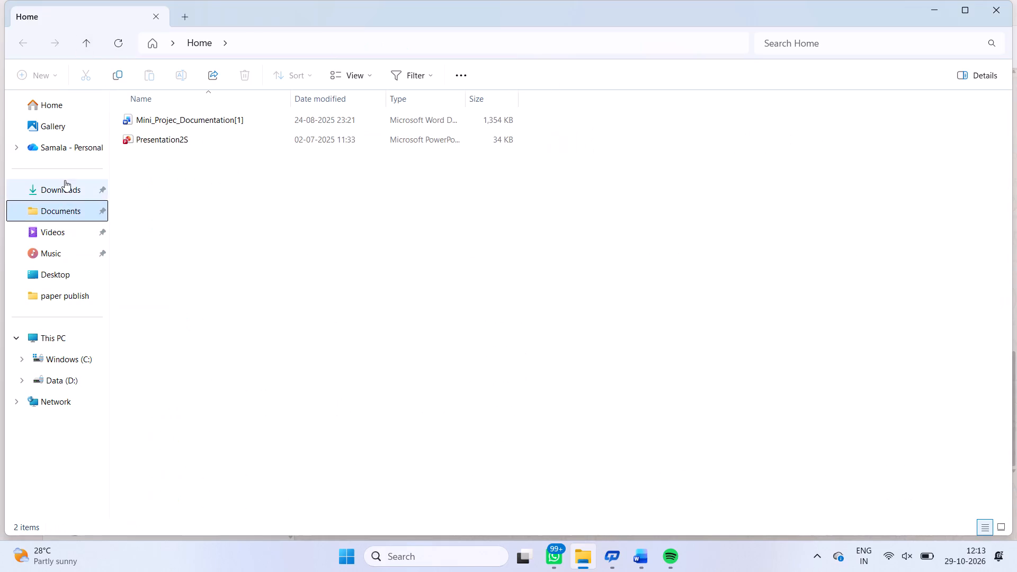
{"action": "left_click", "coordinate": [65, 180]}
{"action": "right_click", "coordinate": [634, 314]}
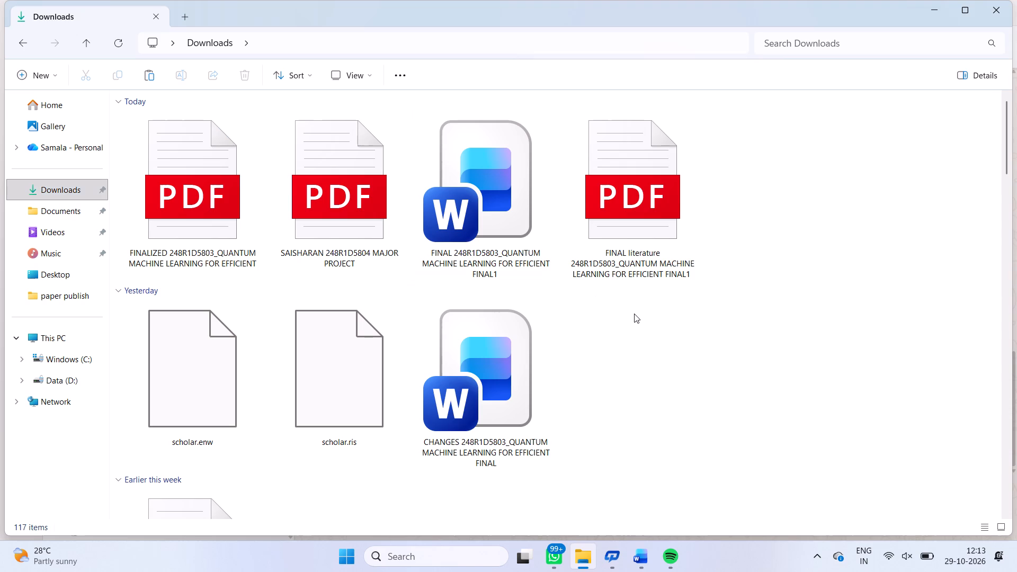
{"action": "left_click", "coordinate": [655, 333]}
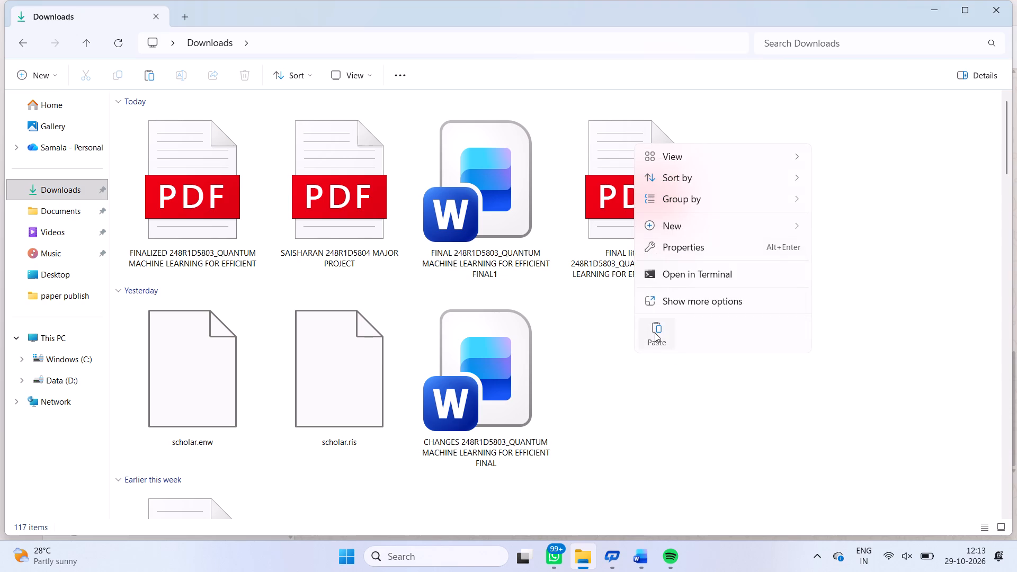
Open the pasted FINALIZED Word document from the Downloads folder.
{"action": "double_click", "coordinate": [789, 196]}
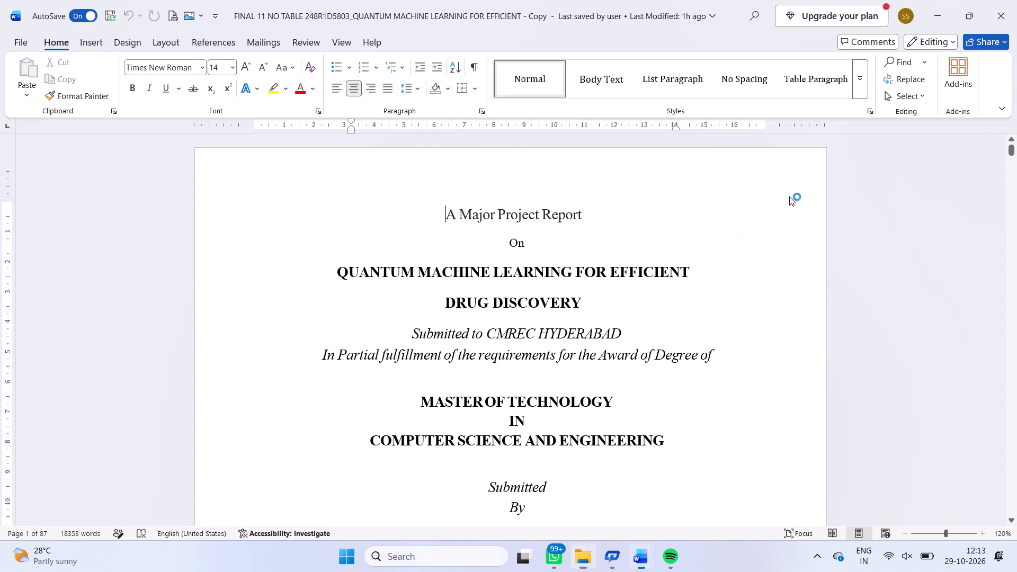
Look through the report's pages from the title page and certificate to the Chapter 1 introduction.
{"action": "scroll", "coordinate": [530, 363], "scroll_direction": "down", "scroll_amount": 2}
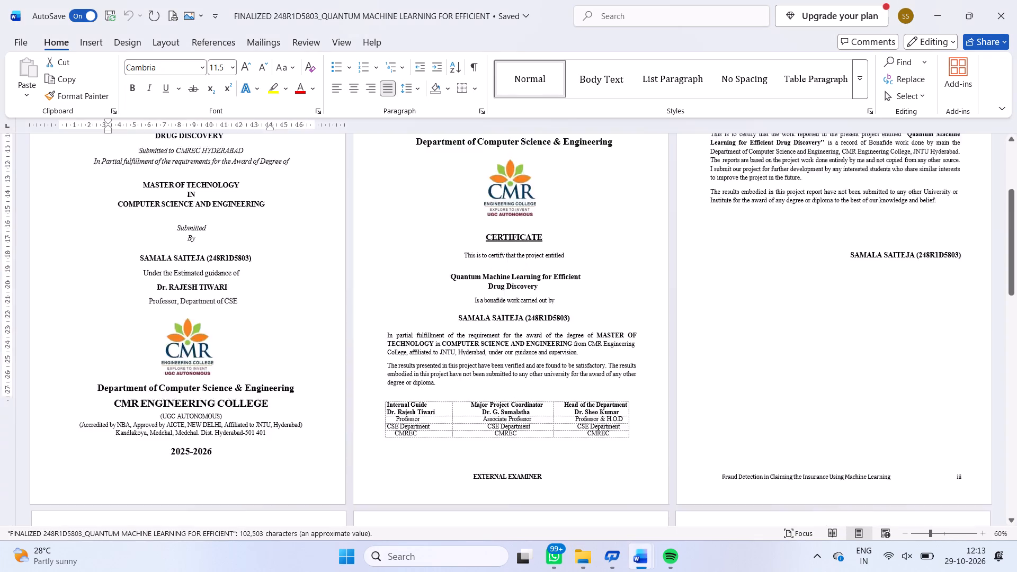
{"action": "scroll", "coordinate": [530, 363], "scroll_direction": "down", "scroll_amount": 6}
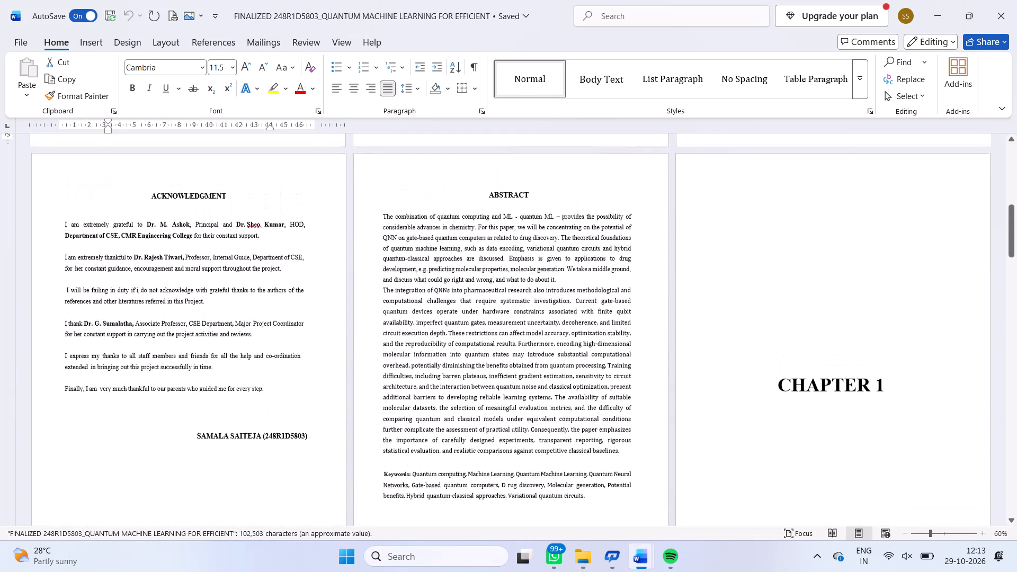
{"action": "scroll", "coordinate": [530, 363], "scroll_direction": "down", "scroll_amount": 2}
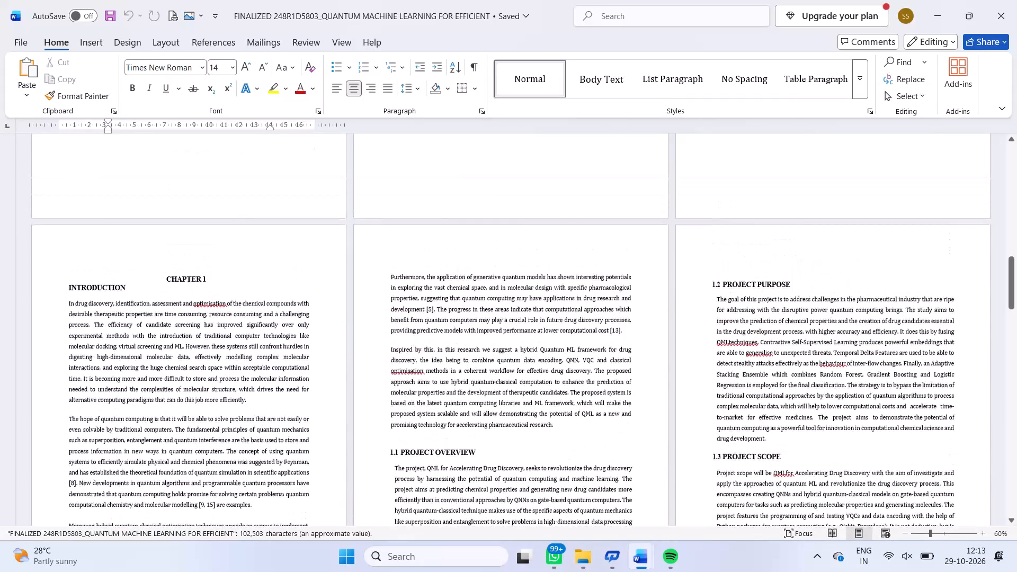
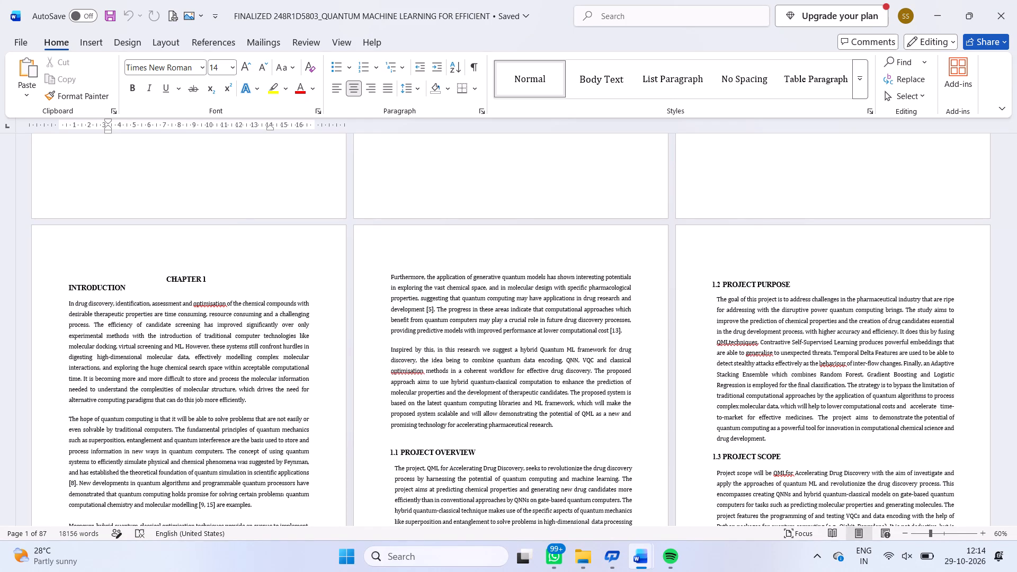
Look back over the report's acknowledgment, abstract and Chapter 1 divider pages.
{"action": "left_click", "coordinate": [823, 378]}
{"action": "scroll", "coordinate": [823, 378], "scroll_direction": "up", "scroll_amount": 2}
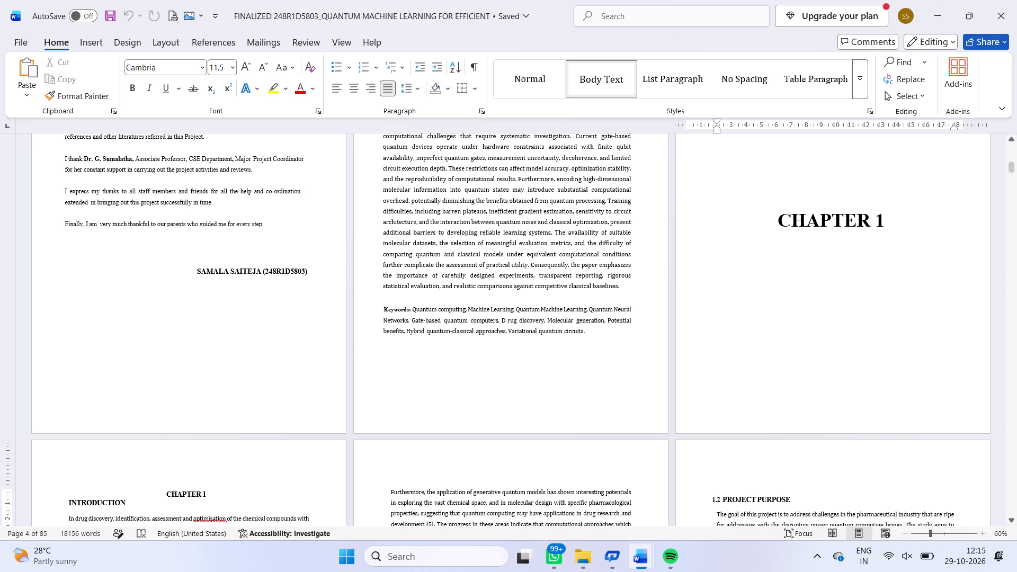
{"action": "scroll", "coordinate": [744, 368], "scroll_direction": "up", "scroll_amount": 1}
{"action": "scroll", "coordinate": [744, 368], "scroll_direction": "down", "scroll_amount": 3}
{"action": "scroll", "coordinate": [744, 368], "scroll_direction": "up", "scroll_amount": 2}
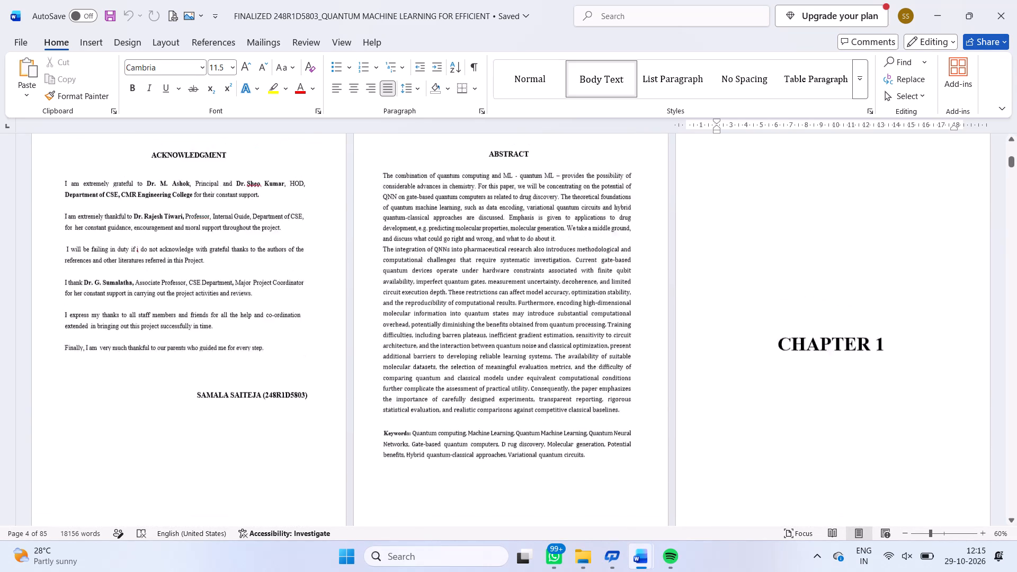
{"action": "scroll", "coordinate": [744, 368], "scroll_direction": "up", "scroll_amount": 1}
{"action": "scroll", "coordinate": [330, 458], "scroll_direction": "down", "scroll_amount": 2}
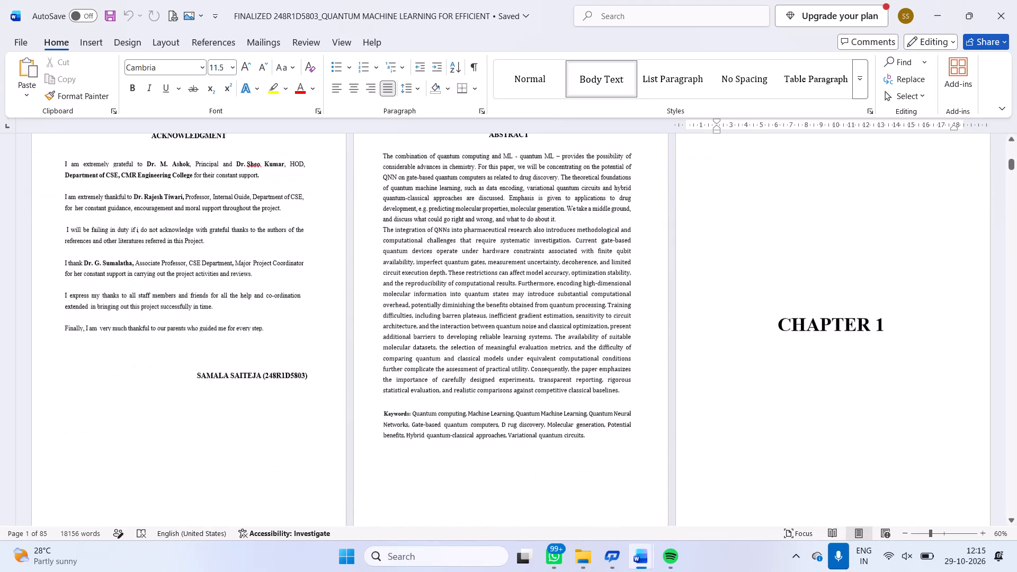
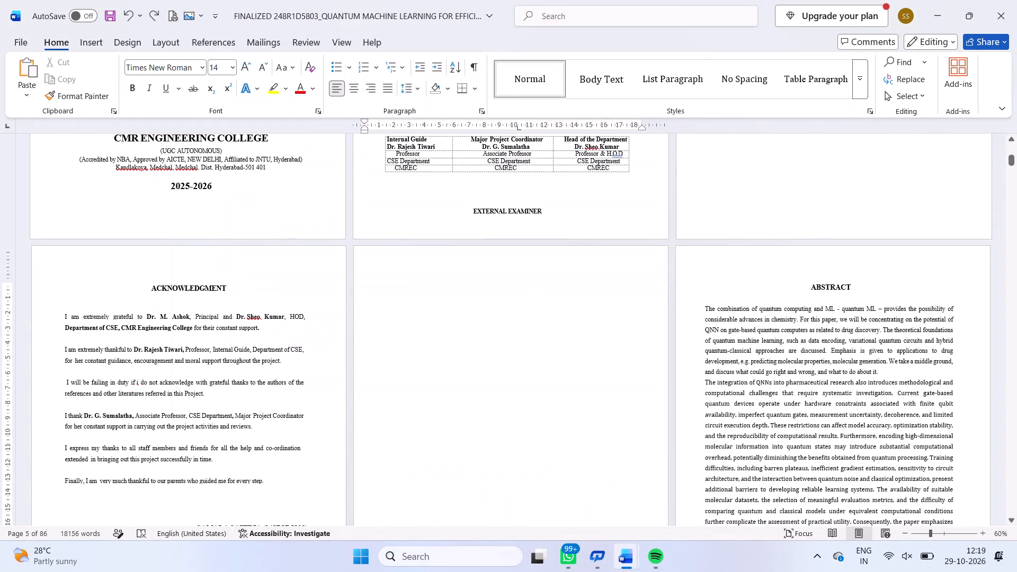
Paste the copied table of contents text onto the blank page between the Acknowledgment and Abstract pages.
{"action": "key", "text": "ctrl+v"}
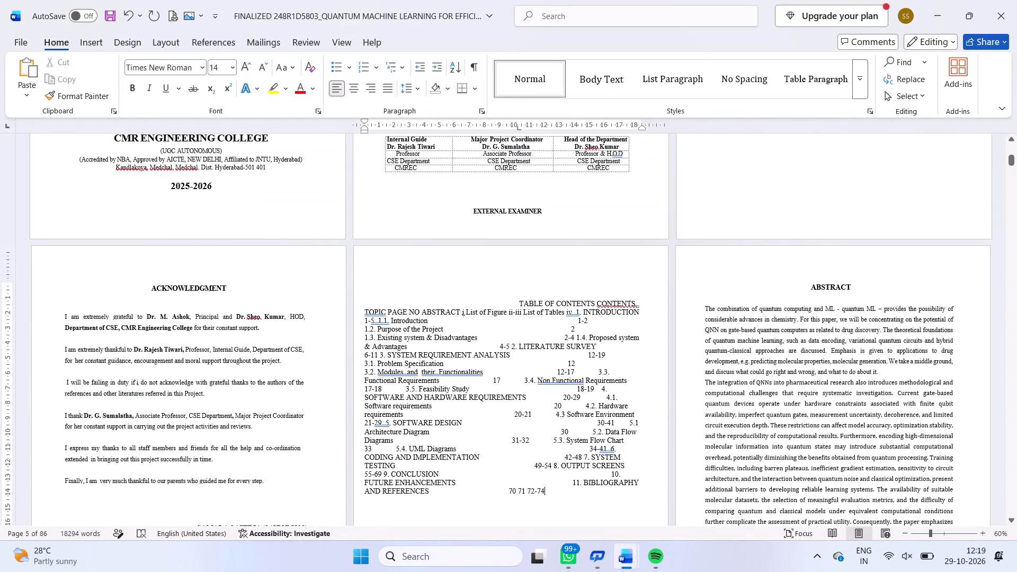
Break the pasted text after "TABLE OF CONTENTS" so the heading stands on its own line, and return to the heading's start.
{"action": "left_click", "coordinate": [596, 305]}
{"action": "key", "text": "Return"}
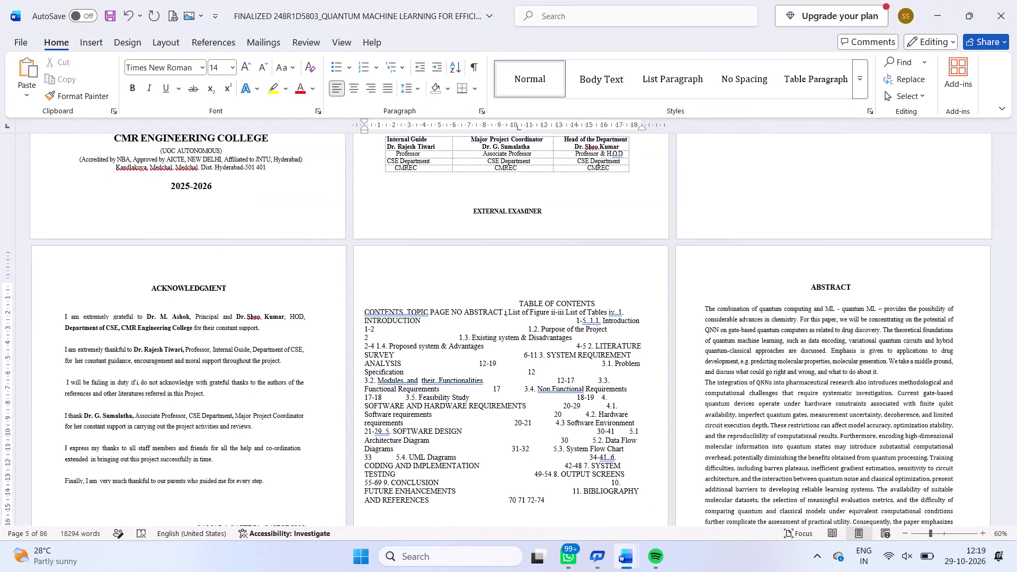
{"action": "left_click", "coordinate": [521, 300]}
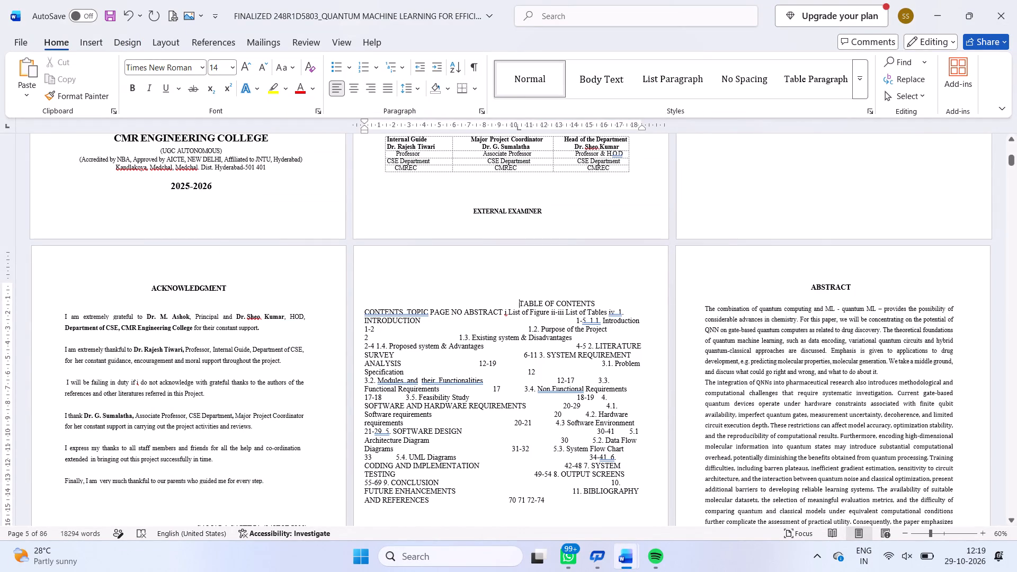
Center the "TABLE OF CONTENTS" heading line on the contents page.
{"action": "left_click", "coordinate": [353, 91]}
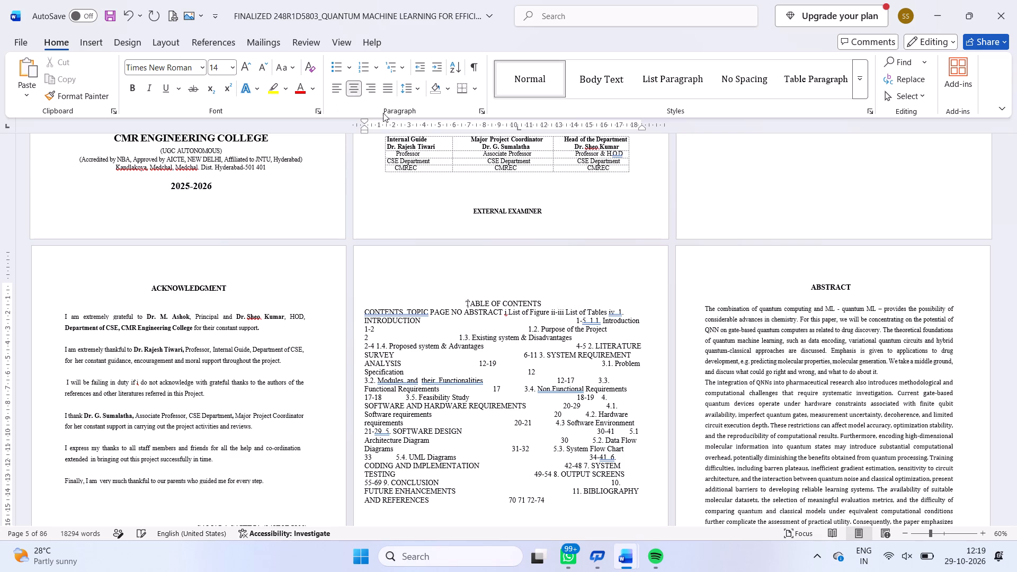
Break the pasted text after the word "CONTENTS" so that "TOPIC PAGE NO" starts on a new line.
{"action": "left_click", "coordinate": [408, 309]}
{"action": "key", "text": "Return"}
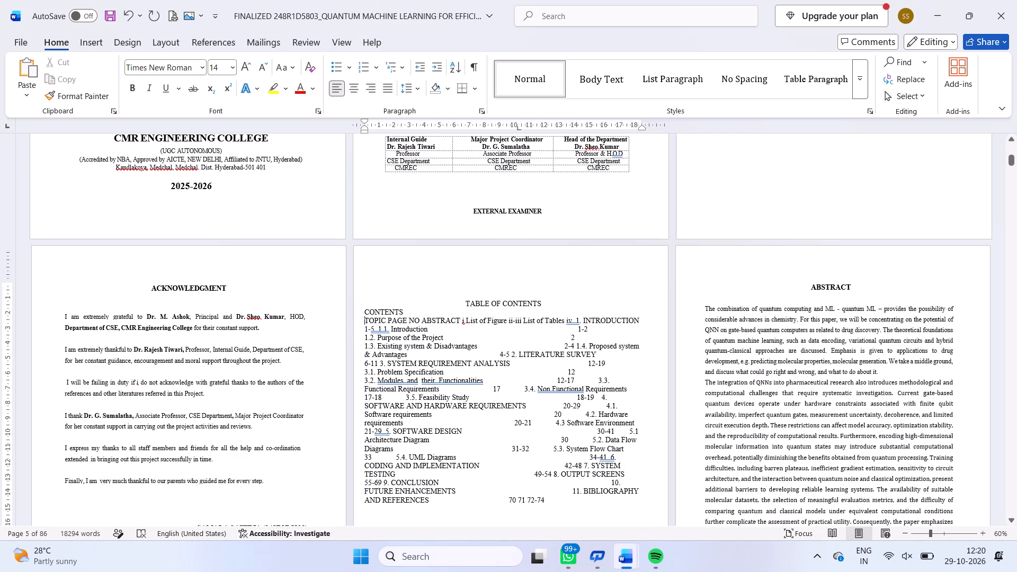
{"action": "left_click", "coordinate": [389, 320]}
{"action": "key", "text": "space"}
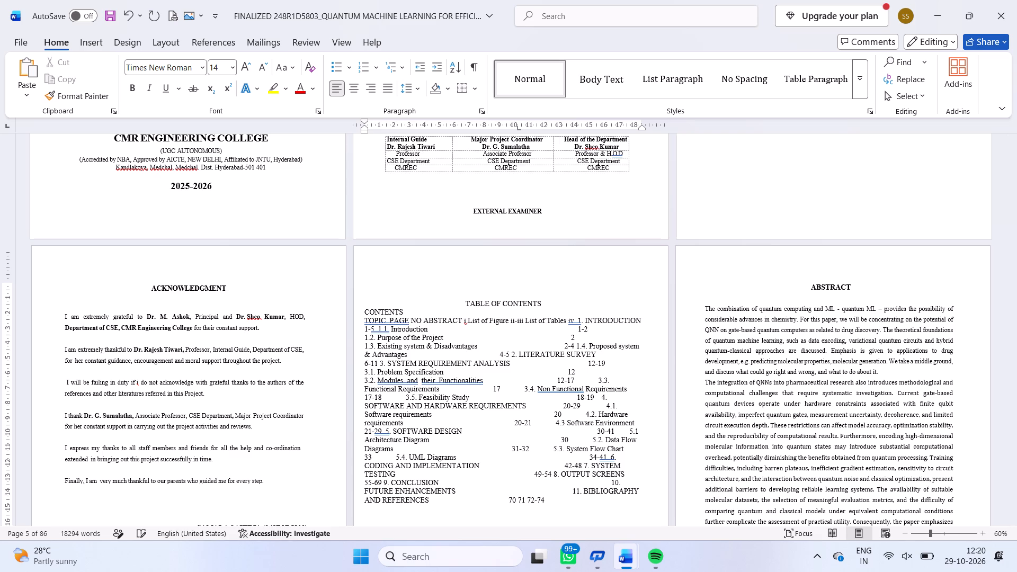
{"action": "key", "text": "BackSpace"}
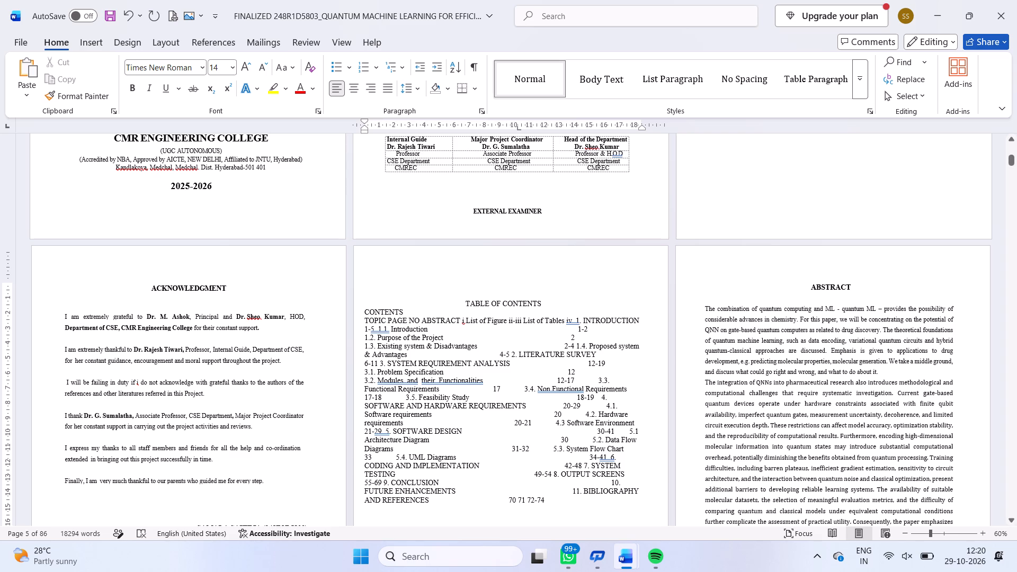
Center the "CONTENTS" line beneath the "TABLE OF CONTENTS" heading.
{"action": "left_click", "coordinate": [386, 309]}
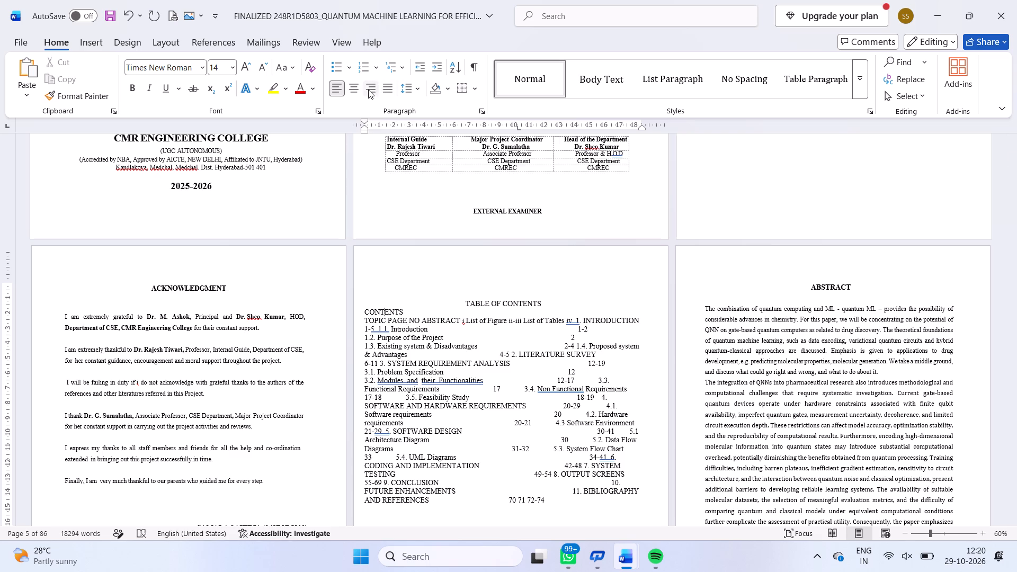
{"action": "left_click", "coordinate": [356, 88]}
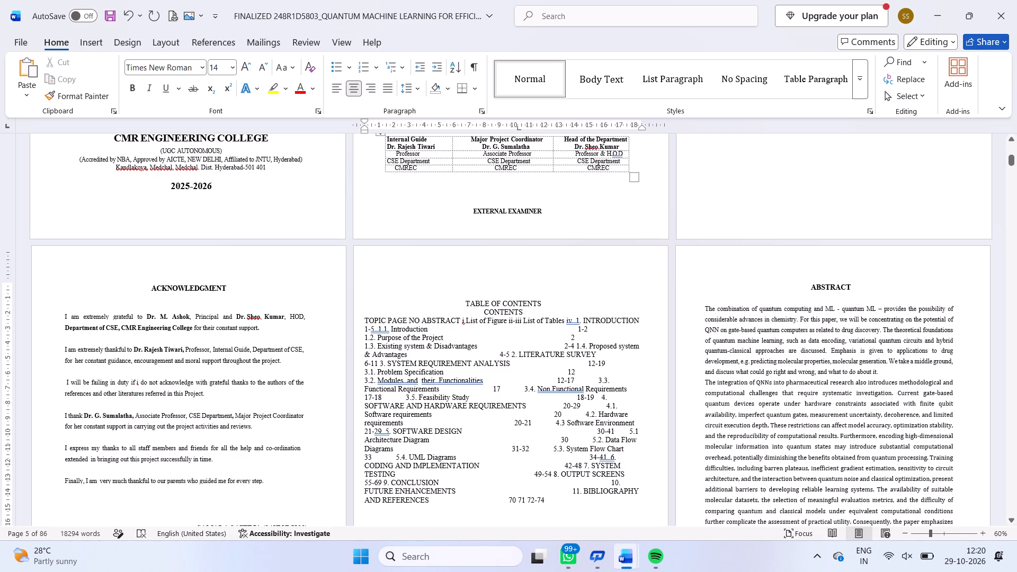
Select the words "PAGE NO" in the line beginning with "TOPIC".
{"action": "left_click", "coordinate": [400, 315]}
{"action": "left_click_drag", "start_coordinate": [419, 320], "coordinate": [404, 321]}
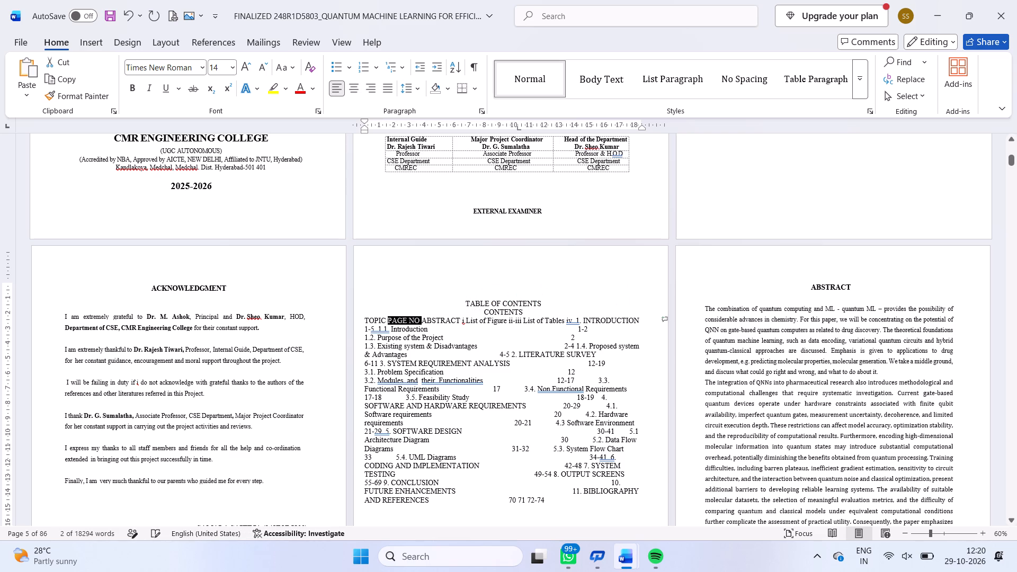
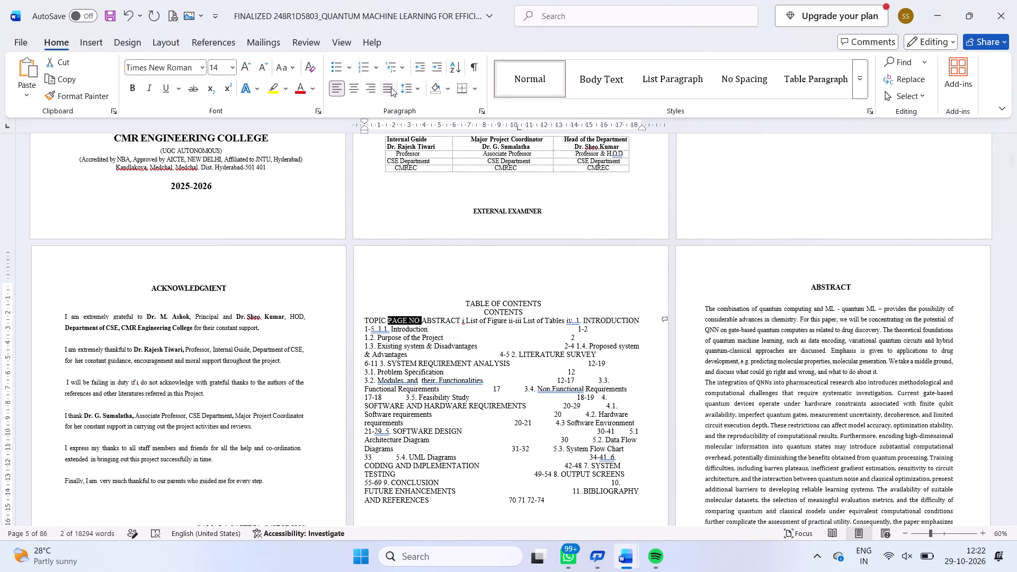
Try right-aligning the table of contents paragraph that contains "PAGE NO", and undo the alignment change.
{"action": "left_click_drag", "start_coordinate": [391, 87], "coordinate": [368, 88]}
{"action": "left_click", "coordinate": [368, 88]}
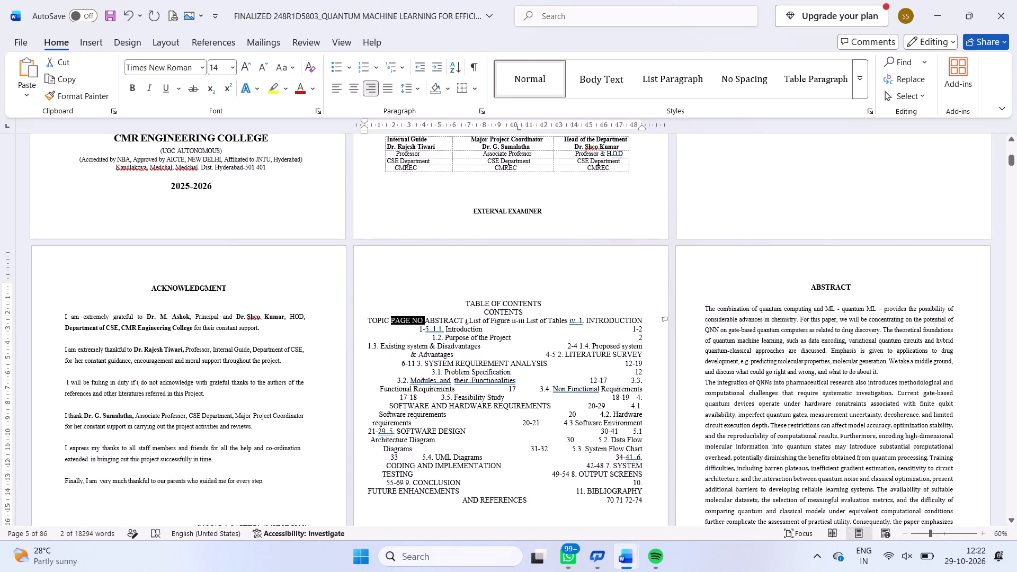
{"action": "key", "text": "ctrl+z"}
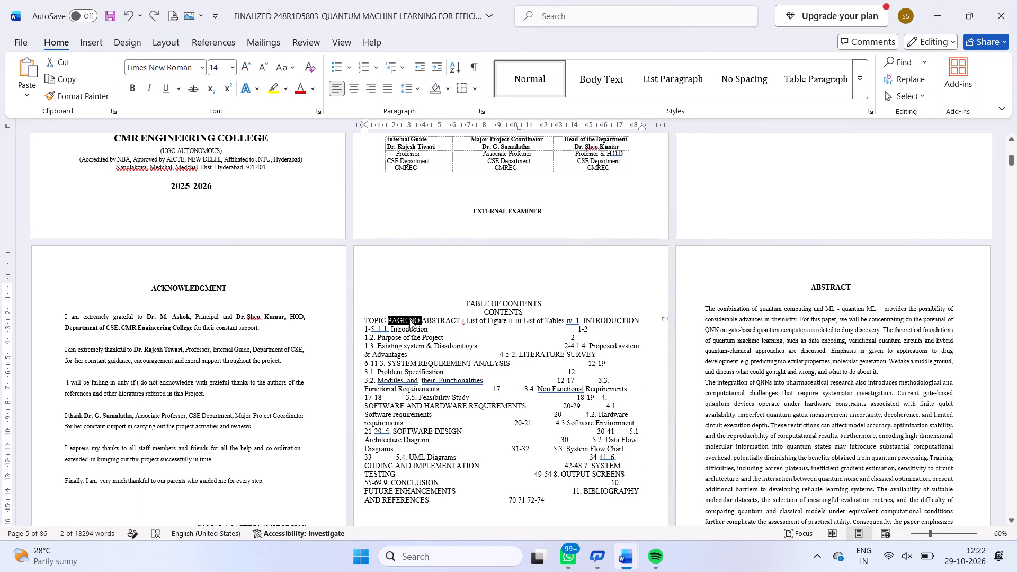
Place the insertion point between "PAGE NO" and "ABSTRACT" in the pasted contents text.
{"action": "left_click", "coordinate": [421, 321]}
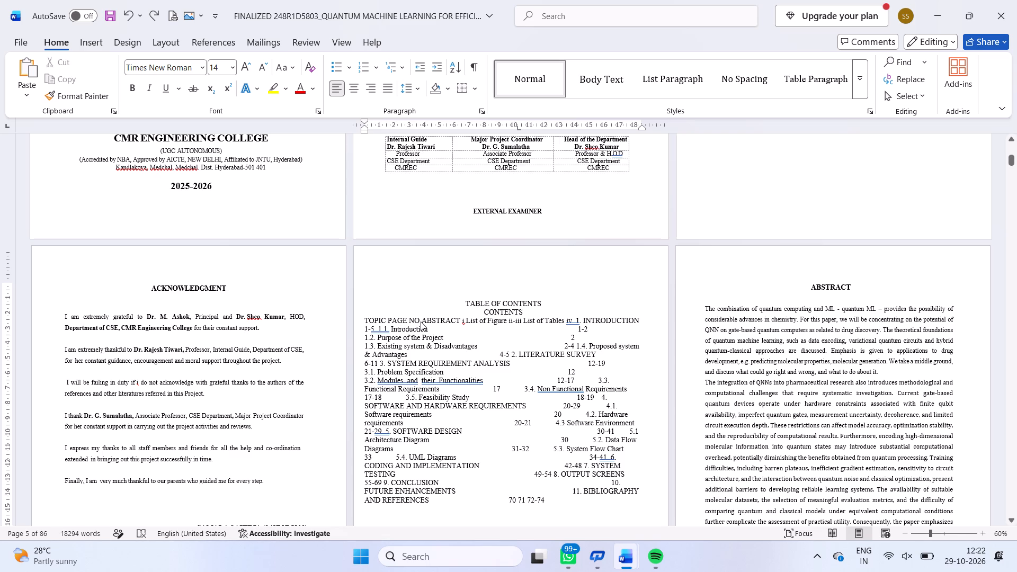
Break the pasted contents text so TOPIC PAGE NO, ABSTRACT, List of Figure and List of Tables each stand on their own line.
{"action": "key", "text": "Return"}
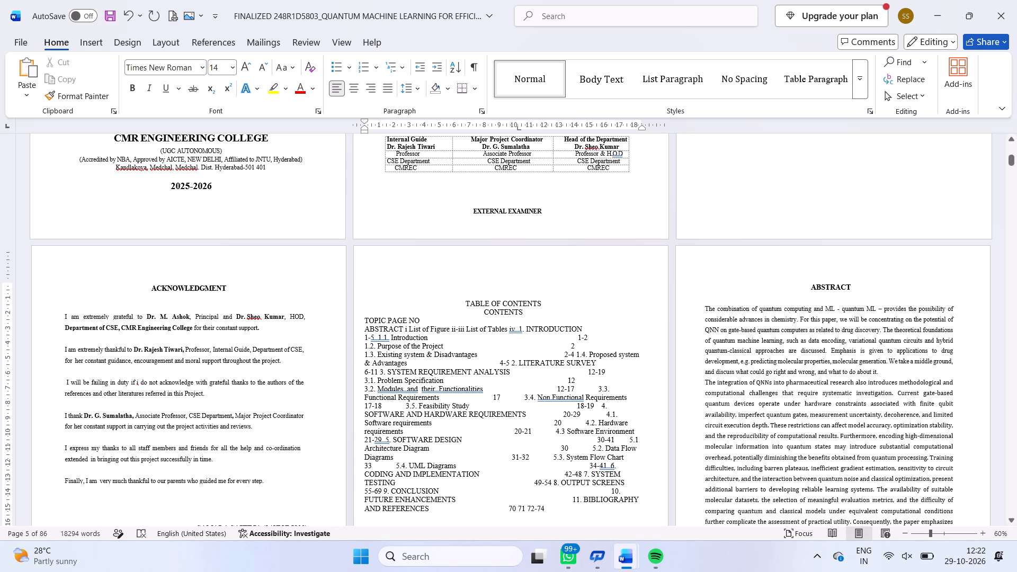
{"action": "left_click", "coordinate": [408, 329]}
{"action": "key", "text": "Return"}
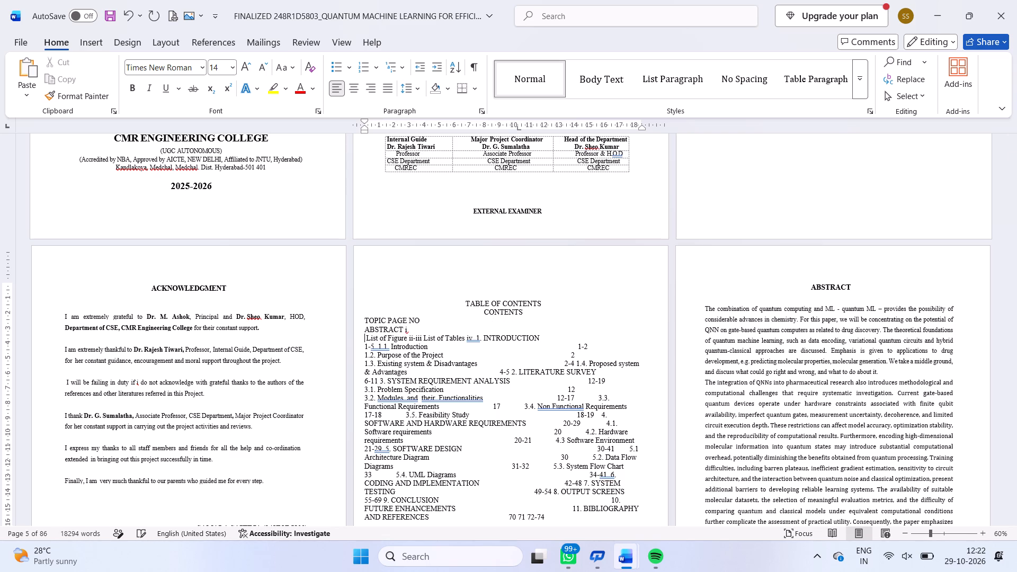
{"action": "scroll", "coordinate": [408, 329], "scroll_direction": "up", "scroll_amount": 4, "text": "ctrl"}
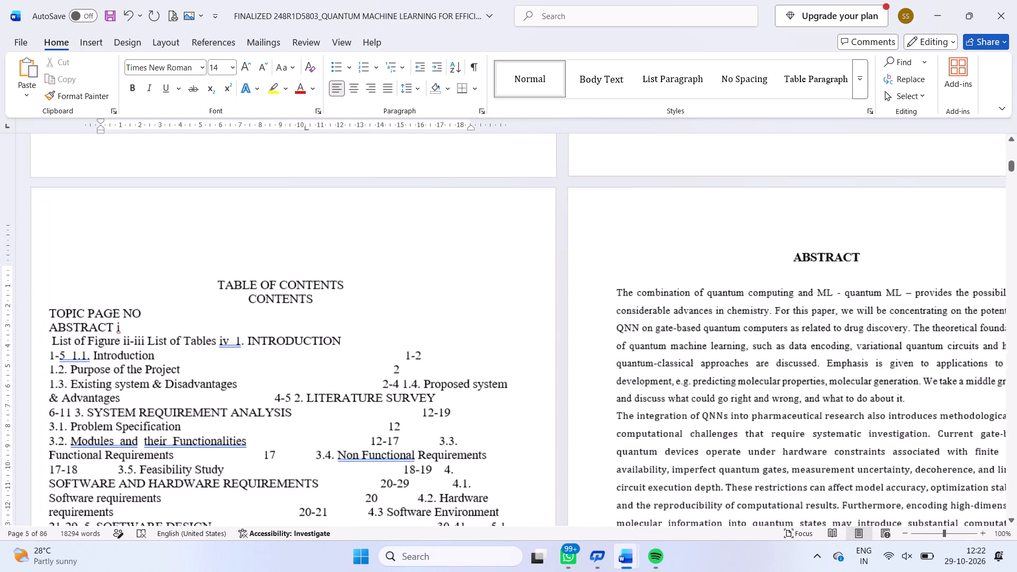
{"action": "scroll", "coordinate": [421, 350], "scroll_direction": "down", "scroll_amount": 1}
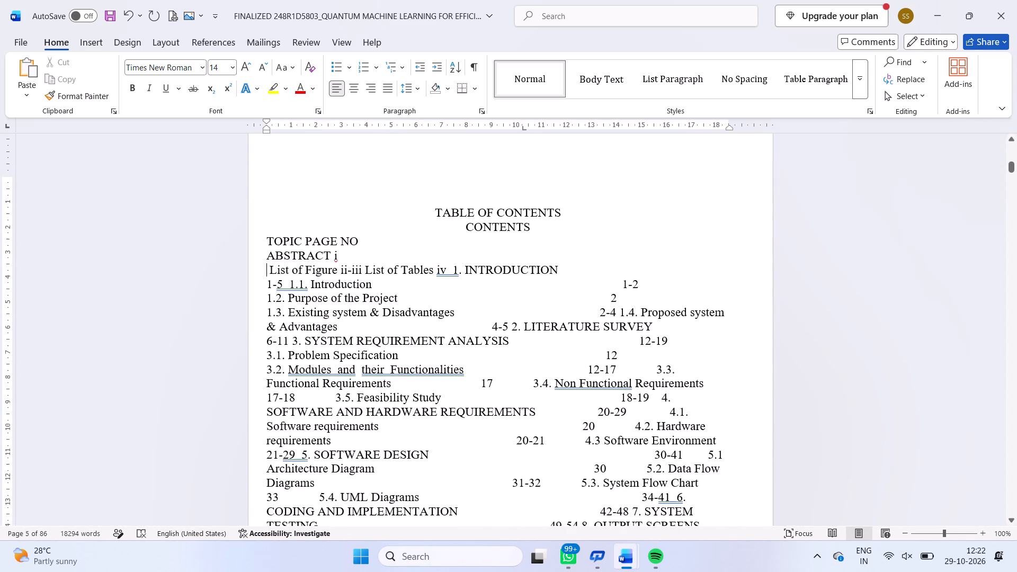
{"action": "left_click", "coordinate": [361, 273]}
{"action": "key", "text": "Return"}
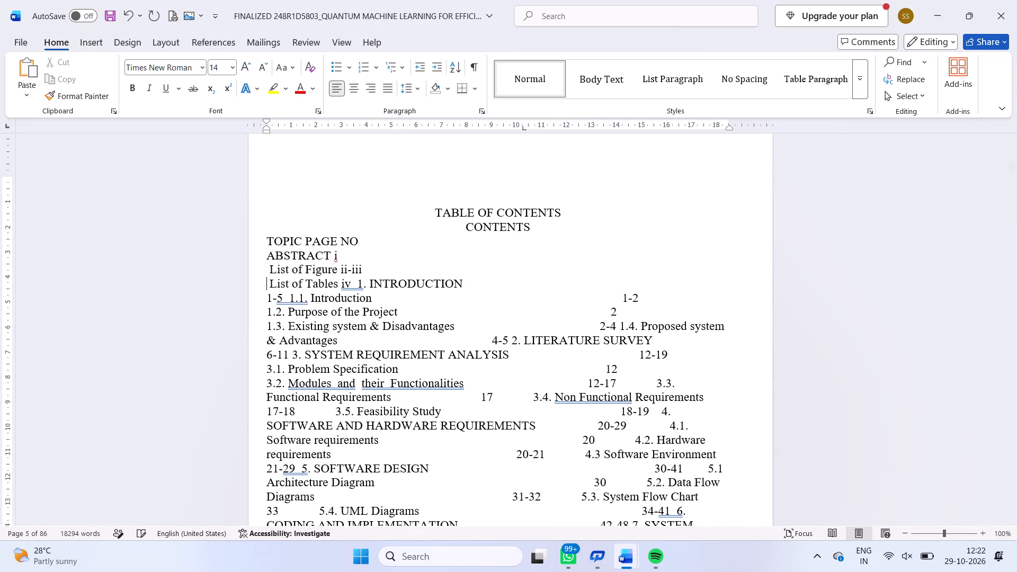
{"action": "left_click", "coordinate": [355, 285]}
{"action": "key", "text": "Return"}
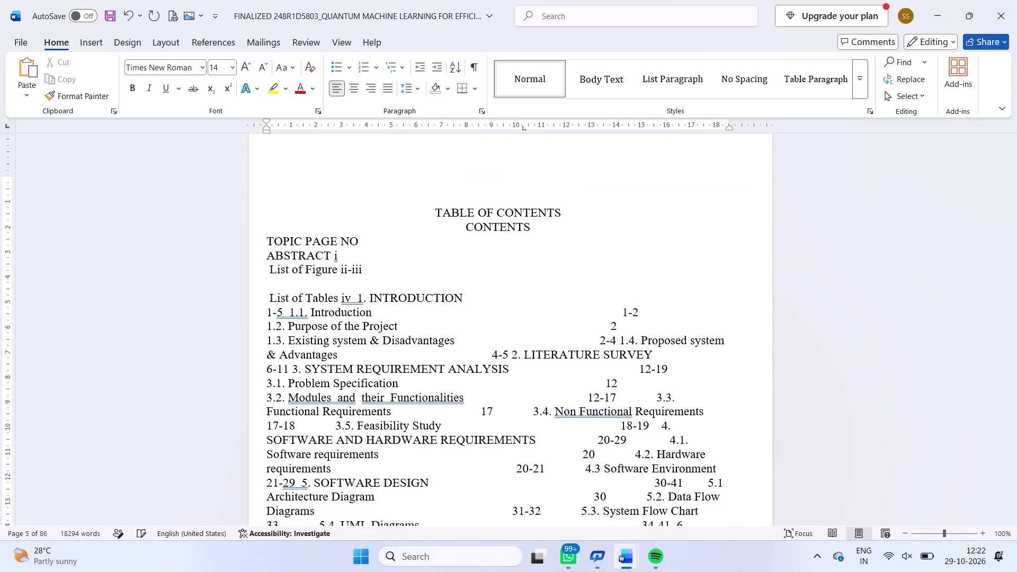
{"action": "key", "text": "BackSpace"}
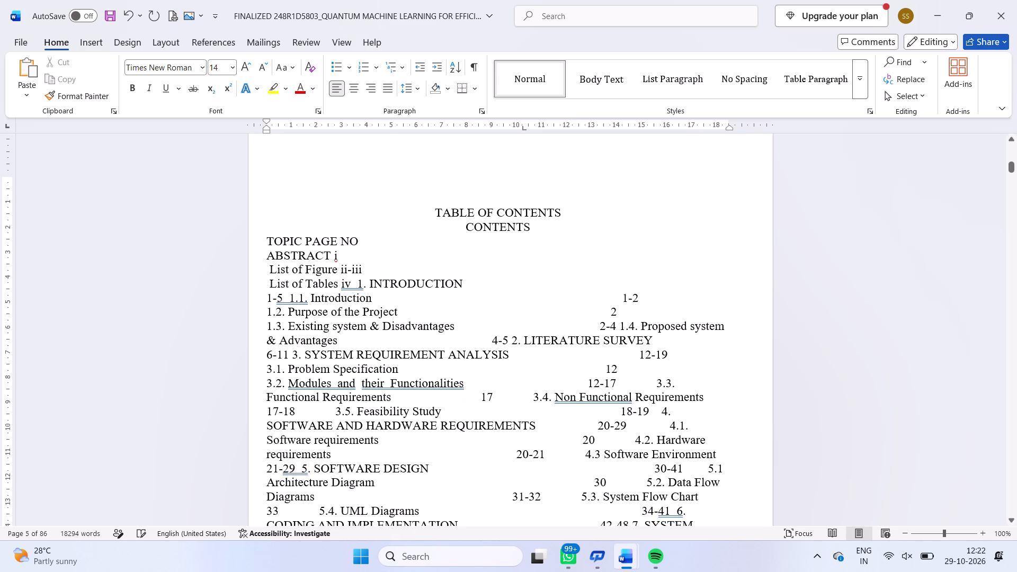
{"action": "left_click", "coordinate": [354, 287]}
{"action": "key", "text": "Return"}
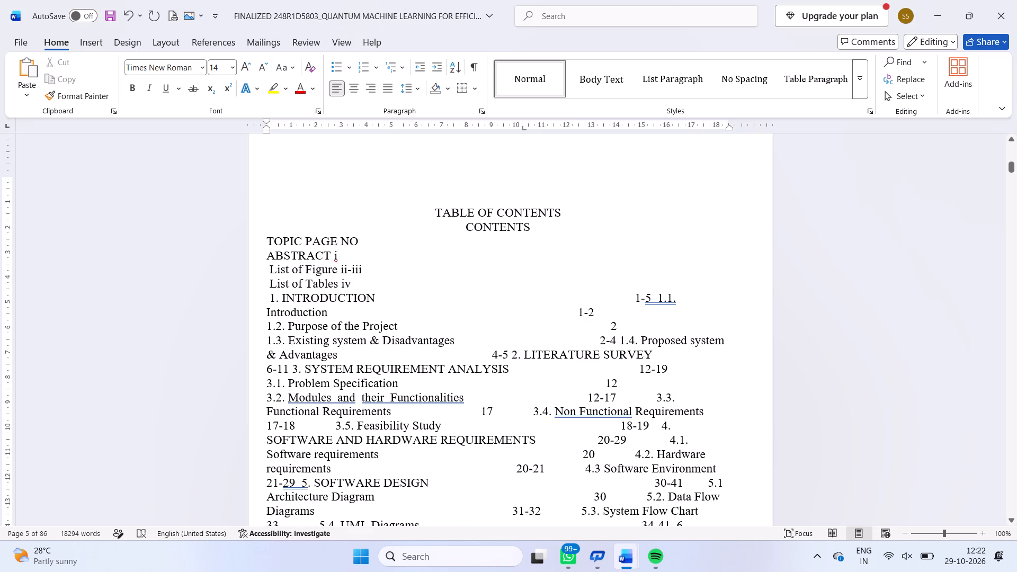
Separate the chapter 1 entries so 1.1 Introduction and 1.4 Proposed system & Advantages each start a new line.
{"action": "left_click", "coordinate": [655, 298]}
{"action": "key", "text": "Return"}
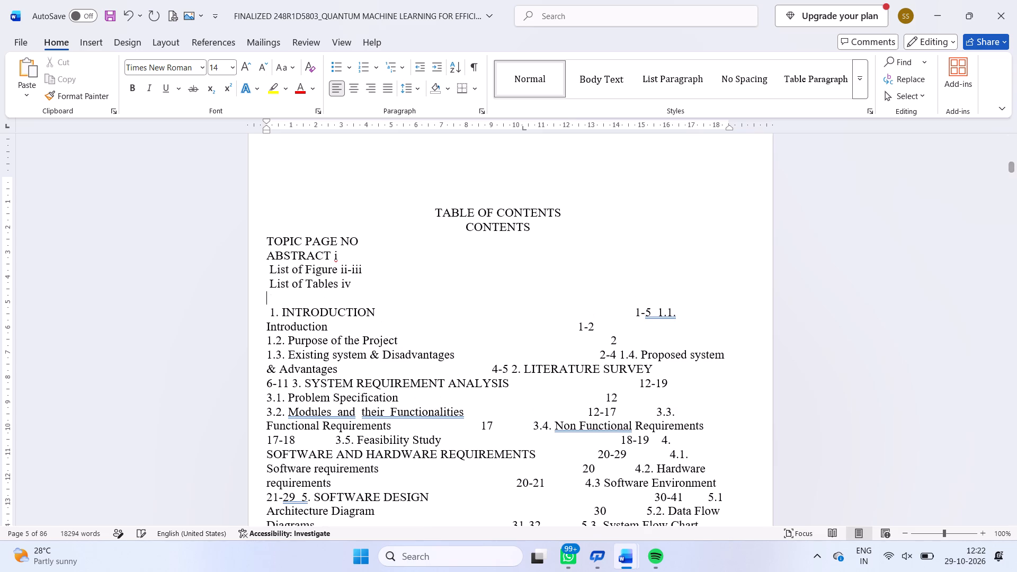
{"action": "left_click", "coordinate": [657, 313]}
{"action": "key", "text": "BackSpace"}
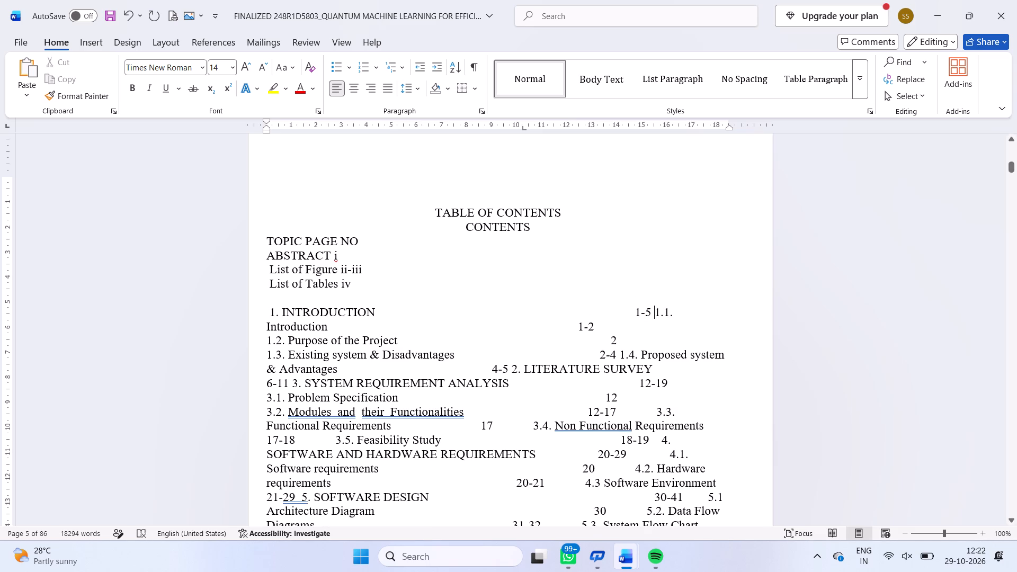
{"action": "left_click", "coordinate": [267, 294]}
{"action": "key", "text": "BackSpace"}
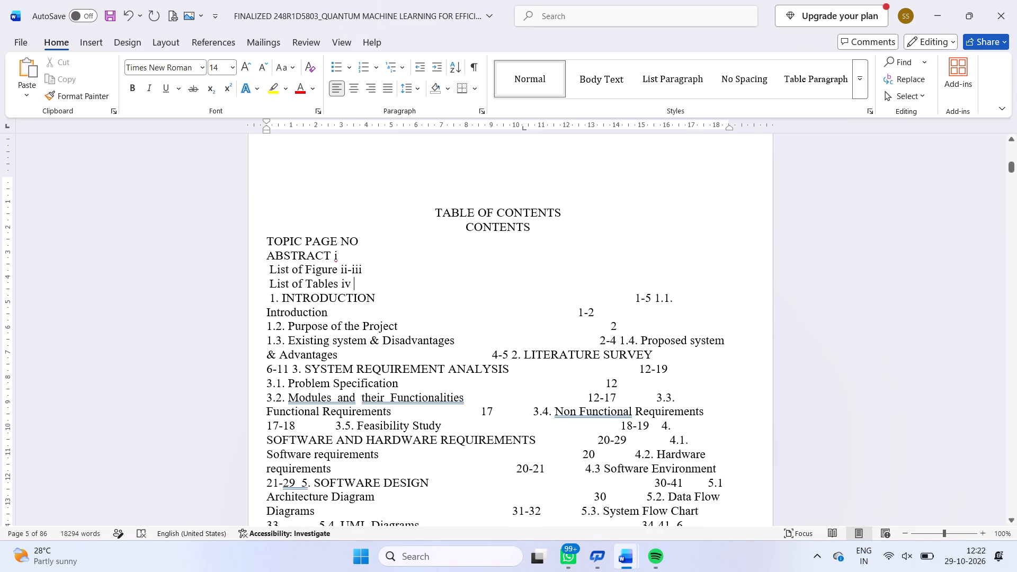
{"action": "left_click", "coordinate": [655, 297]}
{"action": "key", "text": "Return"}
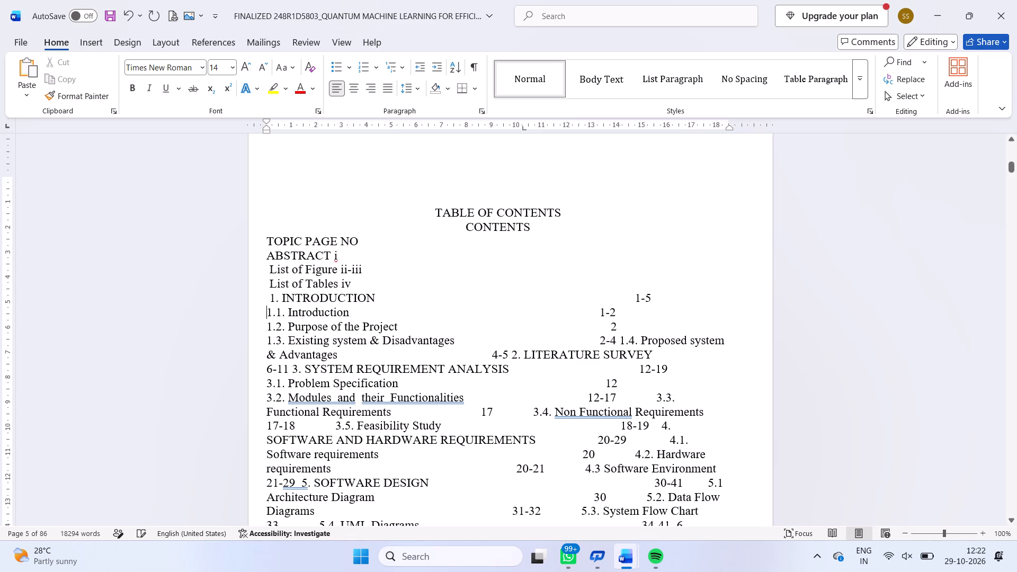
{"action": "scroll", "coordinate": [629, 326], "scroll_direction": "down", "scroll_amount": 1}
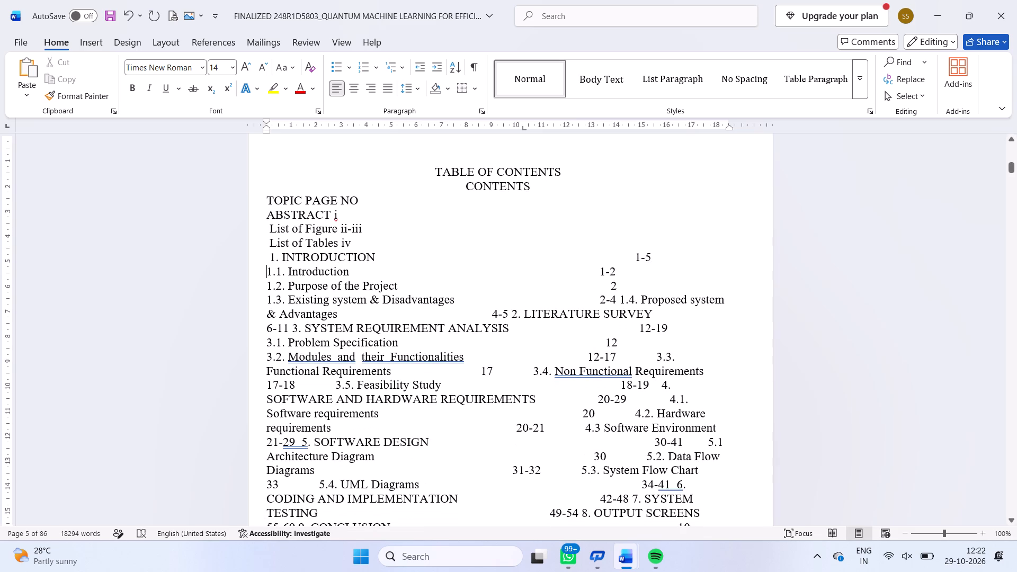
{"action": "left_click", "coordinate": [618, 302]}
{"action": "key", "text": "Return"}
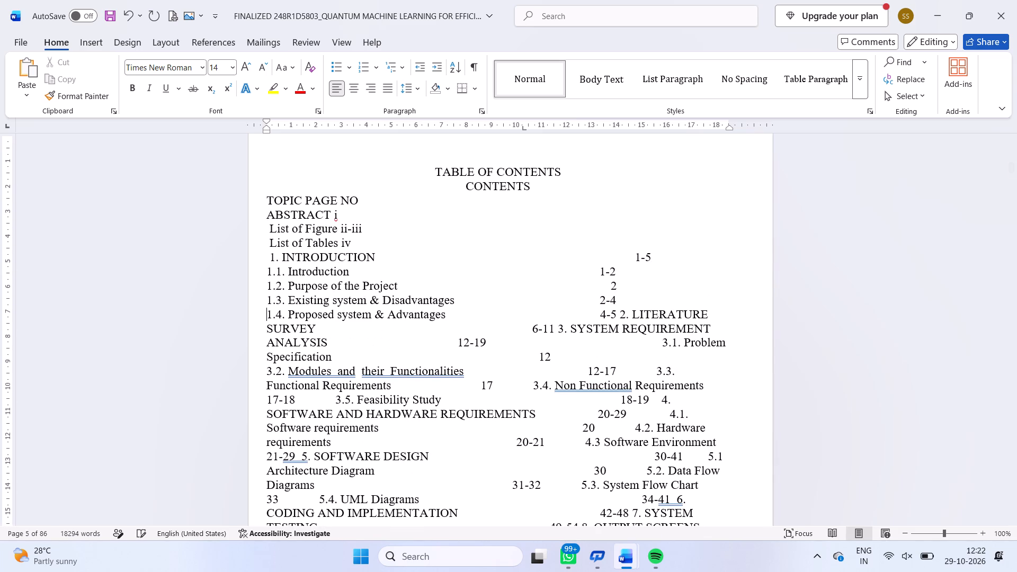
Move the 2. LITERATURE SURVEY and 3. SYSTEM REQUIREMENT ANALYSIS headings onto their own lines.
{"action": "scroll", "coordinate": [524, 316], "scroll_direction": "down", "scroll_amount": 1}
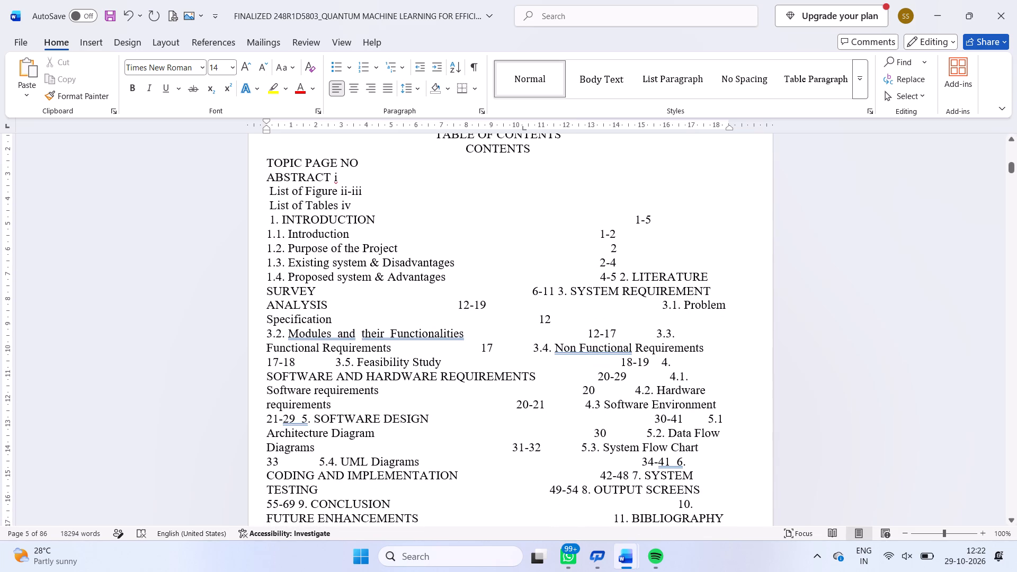
{"action": "left_click", "coordinate": [621, 278]}
{"action": "key", "text": "Return"}
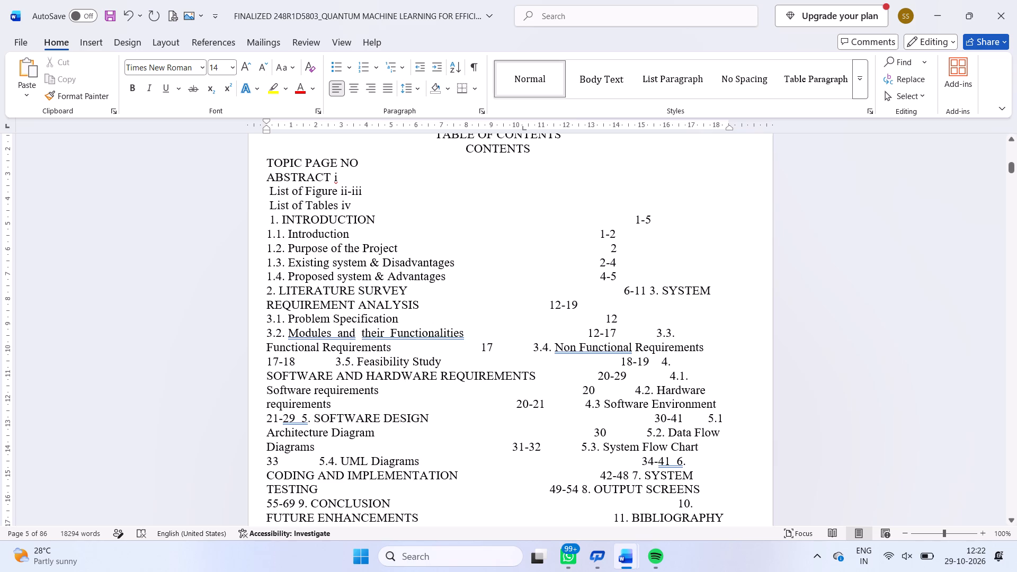
{"action": "left_click", "coordinate": [645, 290]}
{"action": "key", "text": "Return"}
Split the chapter 3 entries so 3.3 Functional Requirements, 3.4 Non Functional Requirements and 3.5 Feasibility Study each start a new line.
{"action": "scroll", "coordinate": [579, 316], "scroll_direction": "down", "scroll_amount": 1}
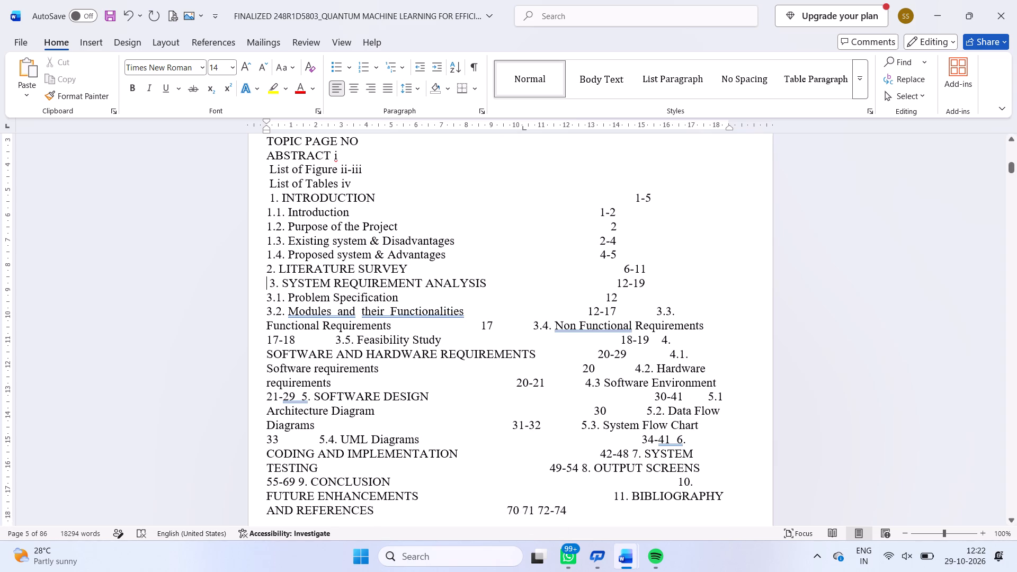
{"action": "scroll", "coordinate": [579, 316], "scroll_direction": "down", "scroll_amount": 1}
{"action": "left_click", "coordinate": [650, 283]}
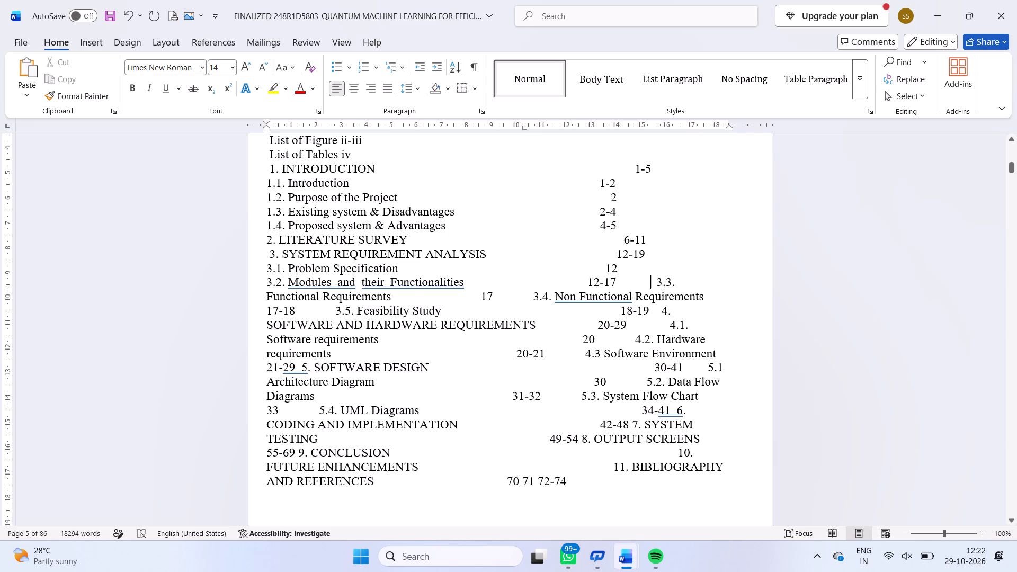
{"action": "key", "text": "Return"}
{"action": "scroll", "coordinate": [645, 282], "scroll_direction": "down", "scroll_amount": 1}
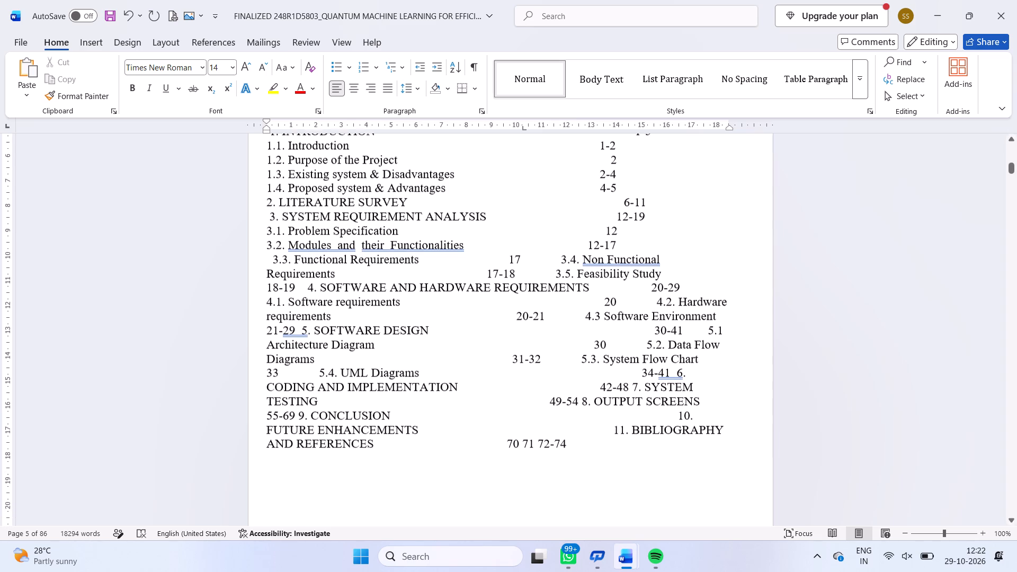
{"action": "left_click", "coordinate": [563, 251]}
{"action": "key", "text": "Return"}
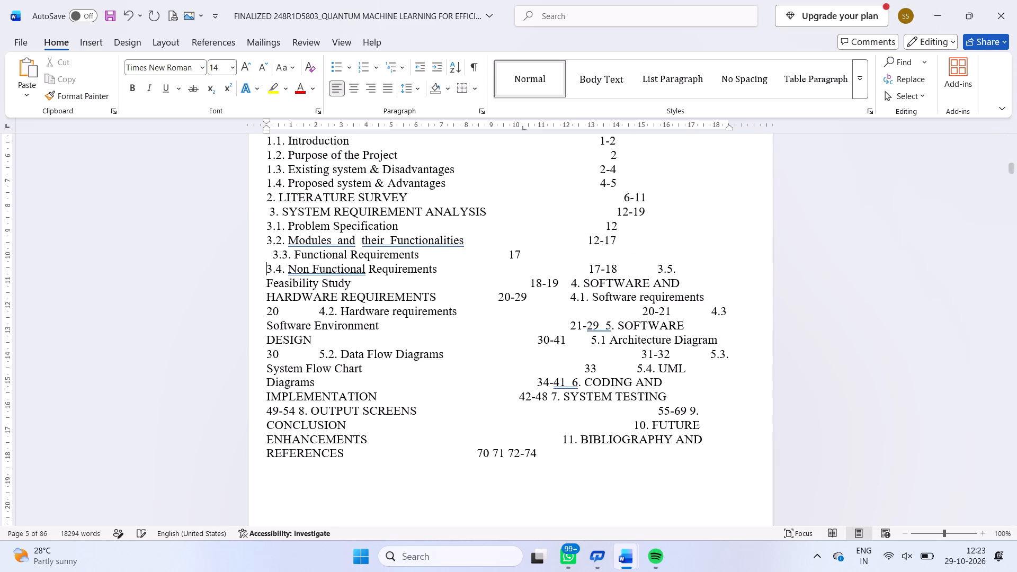
{"action": "left_click", "coordinate": [654, 269]}
{"action": "key", "text": "Return"}
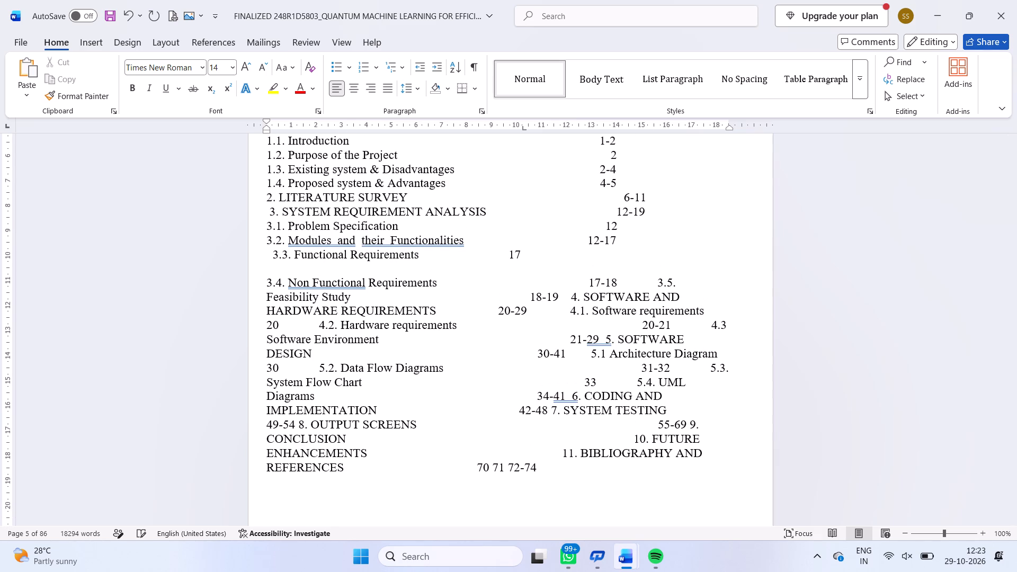
{"action": "key", "text": "BackSpace"}
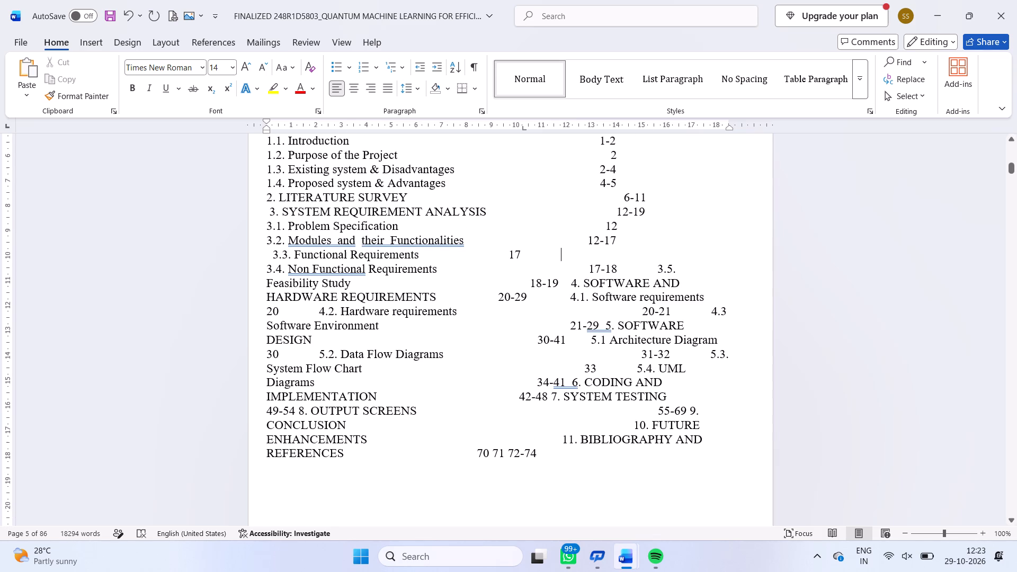
{"action": "left_click", "coordinate": [657, 273]}
{"action": "key", "text": "Return"}
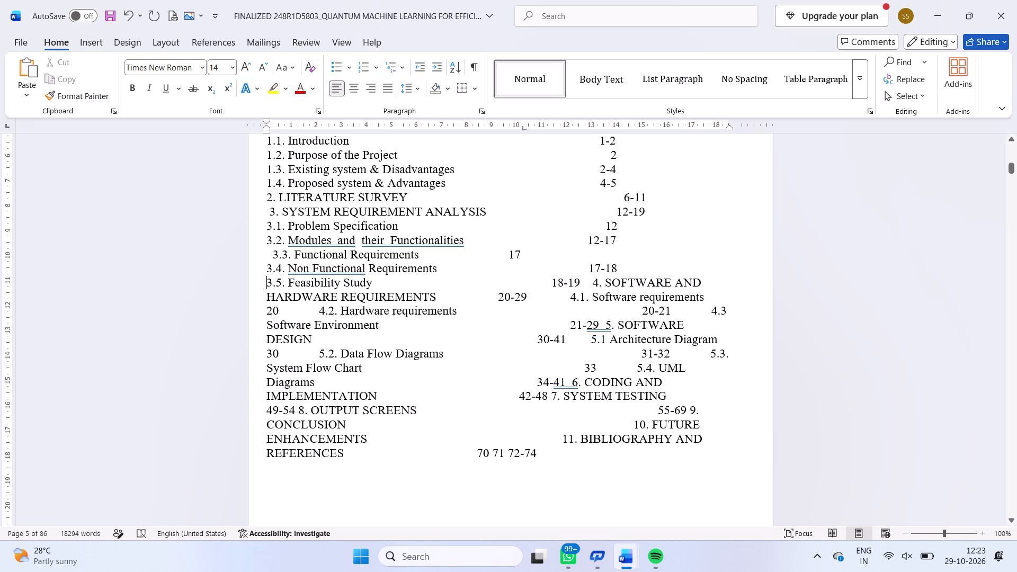
Put the 4. SOFTWARE AND HARDWARE REQUIREMENTS heading and its entries 4.1, 4.2 and 4.3 on separate lines.
{"action": "scroll", "coordinate": [605, 260], "scroll_direction": "down", "scroll_amount": 1}
{"action": "left_click", "coordinate": [590, 200]}
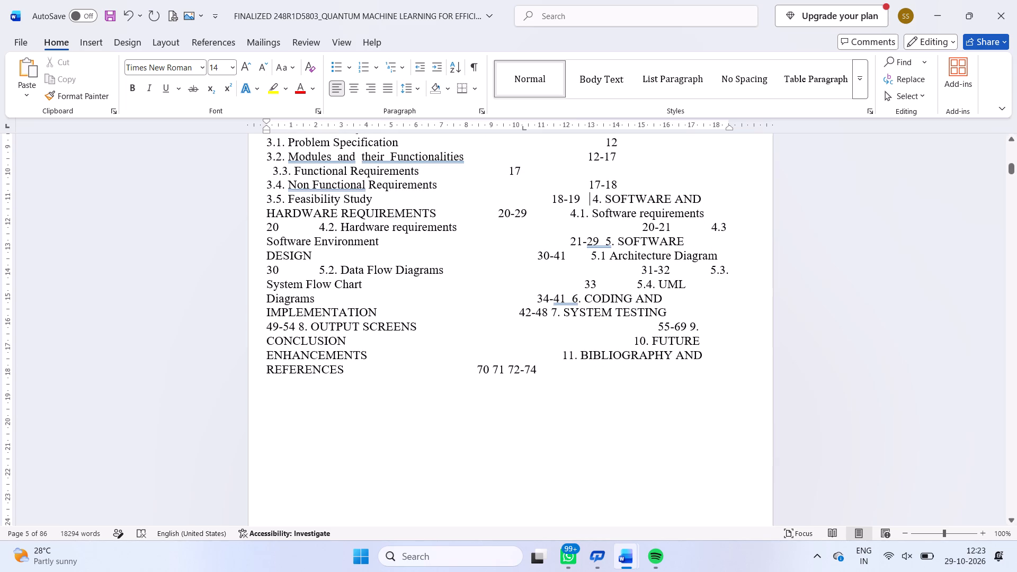
{"action": "key", "text": "Return"}
{"action": "left_click", "coordinate": [683, 215]}
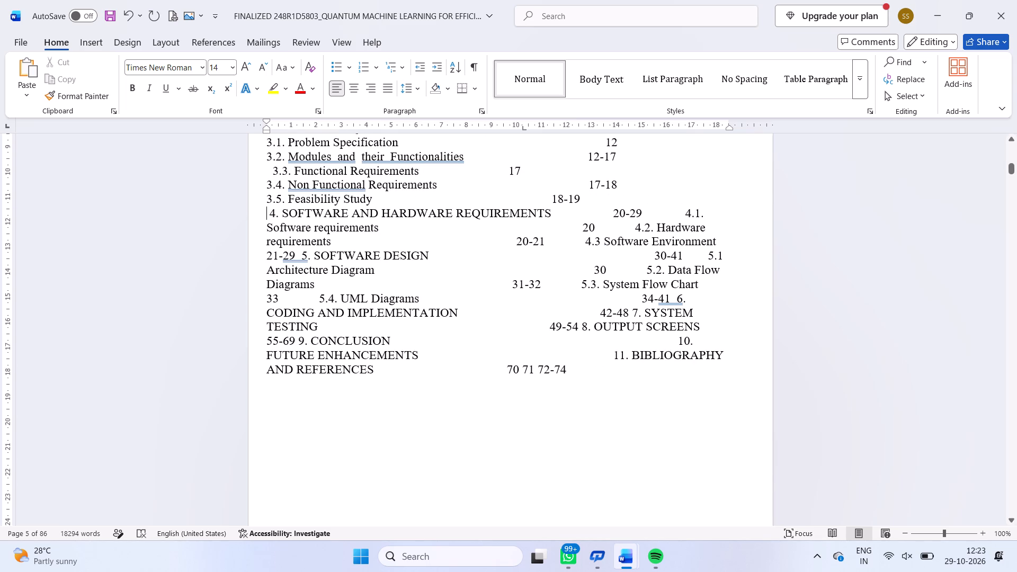
{"action": "key", "text": "Return"}
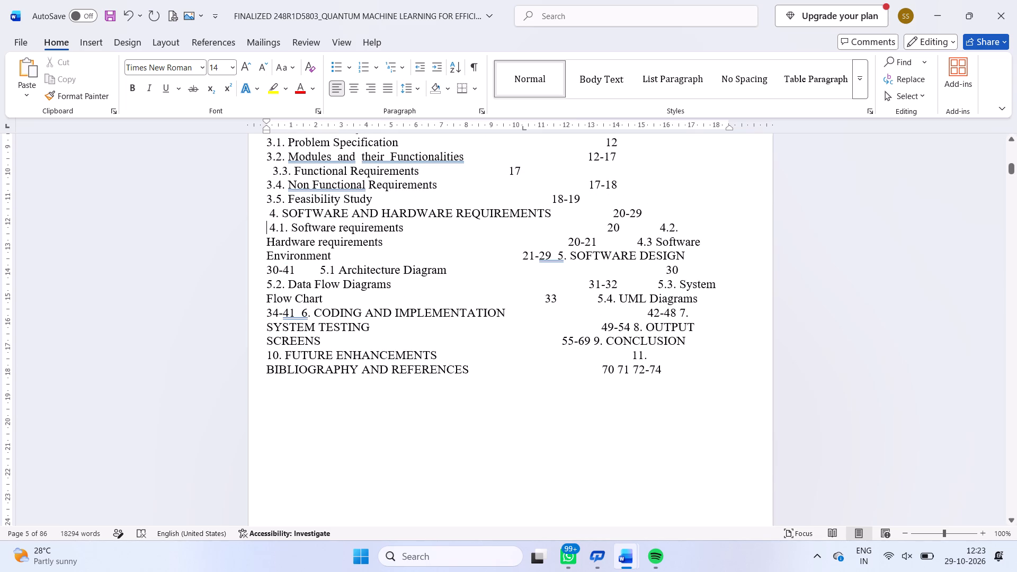
{"action": "left_click", "coordinate": [657, 229]}
{"action": "key", "text": "Return"}
{"action": "left_click", "coordinate": [659, 240]}
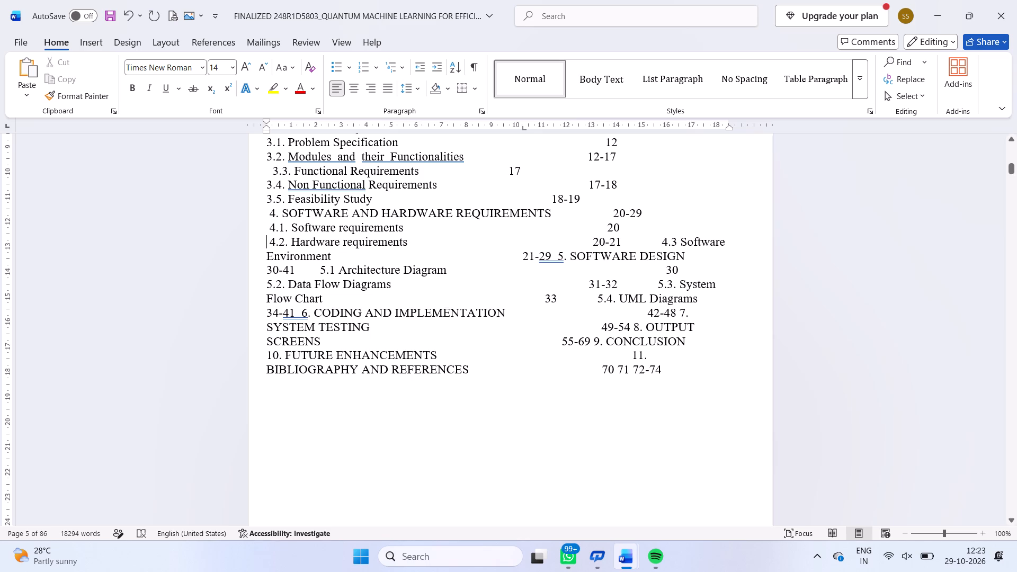
{"action": "key", "text": "Return"}
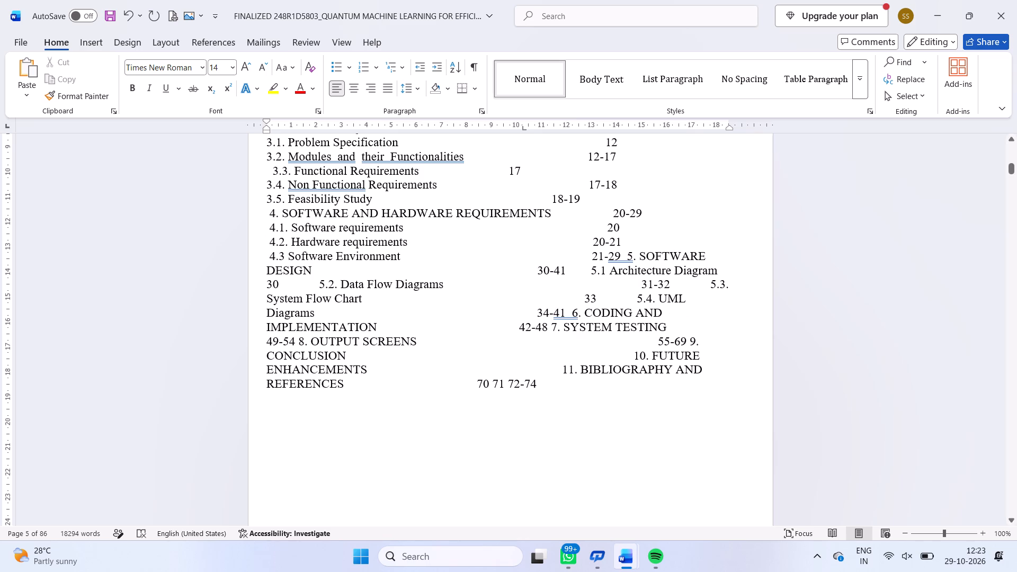
Put the 5. SOFTWARE DESIGN heading and its entries 5.1, 5.2, 5.3 and 5.4 on separate lines.
{"action": "left_click", "coordinate": [623, 257]}
{"action": "key", "text": "Return"}
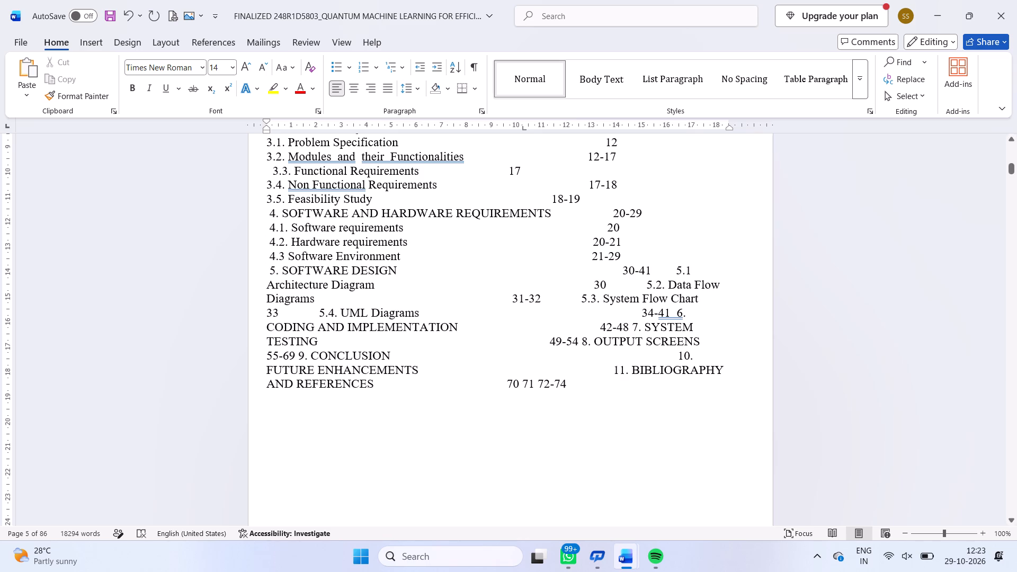
{"action": "left_click", "coordinate": [667, 273]}
{"action": "key", "text": "Return"}
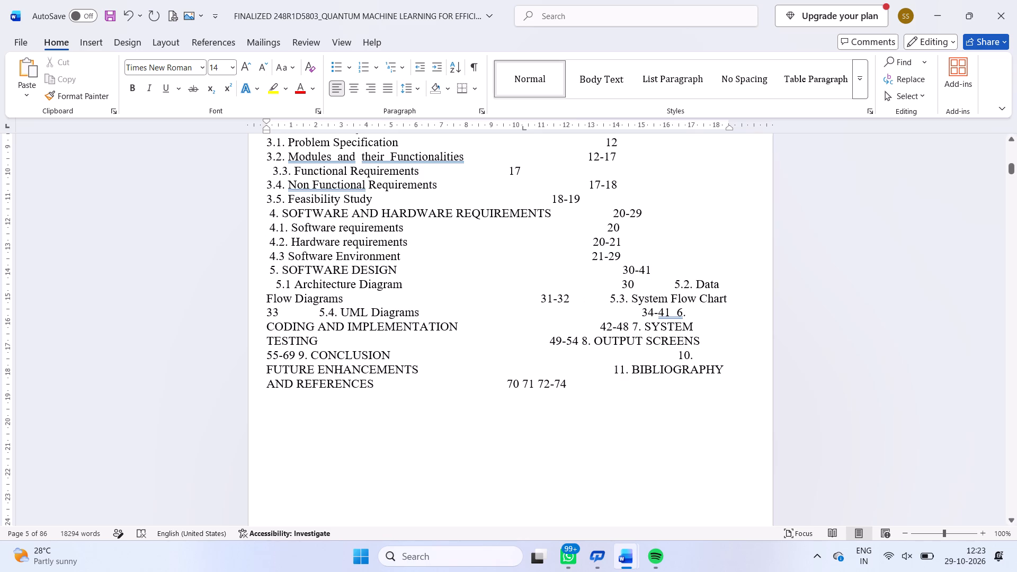
{"action": "left_click", "coordinate": [672, 282]}
{"action": "key", "text": "Return"}
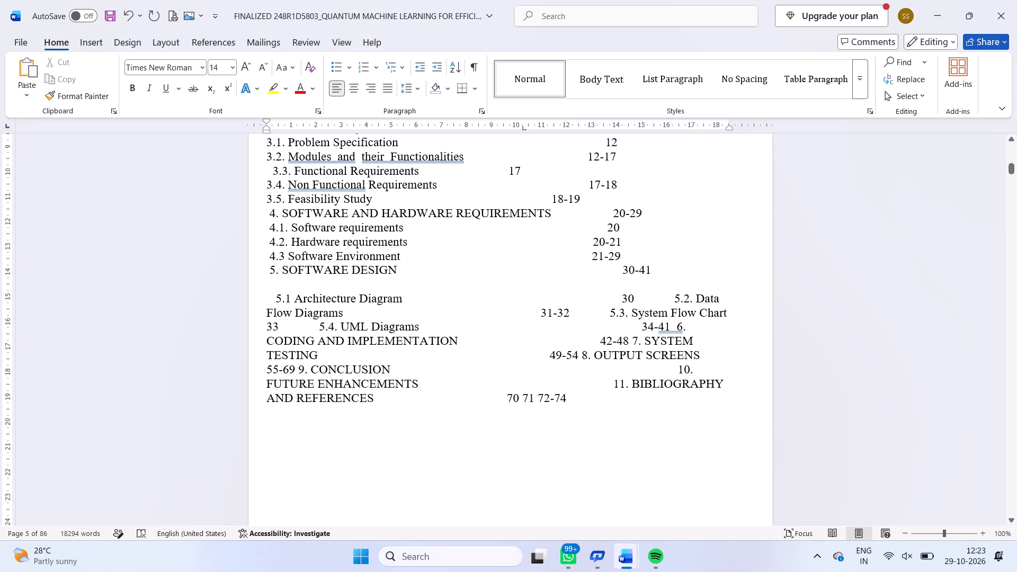
{"action": "key", "text": "BackSpace"}
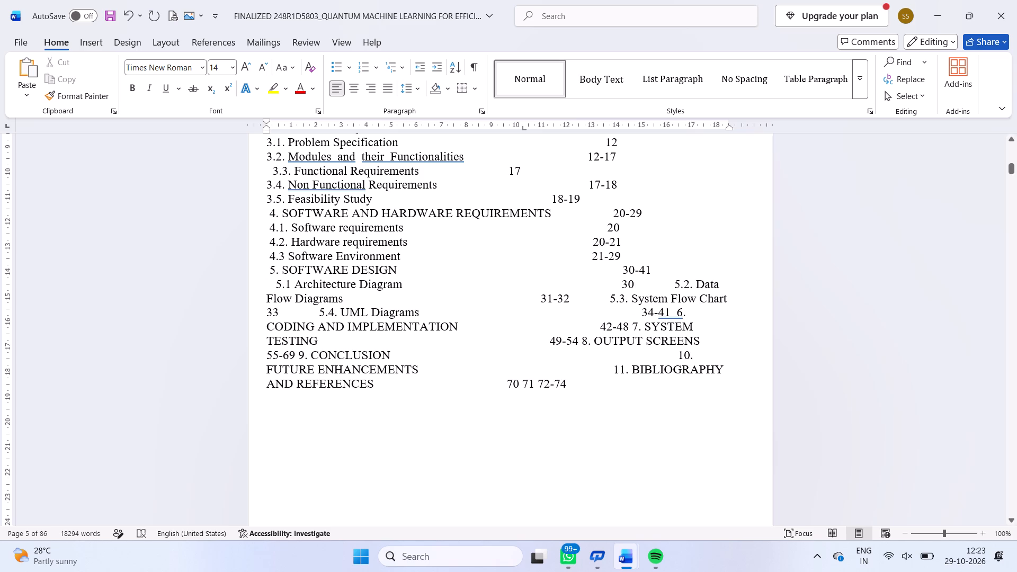
{"action": "left_click", "coordinate": [670, 289]}
{"action": "key", "text": "Return"}
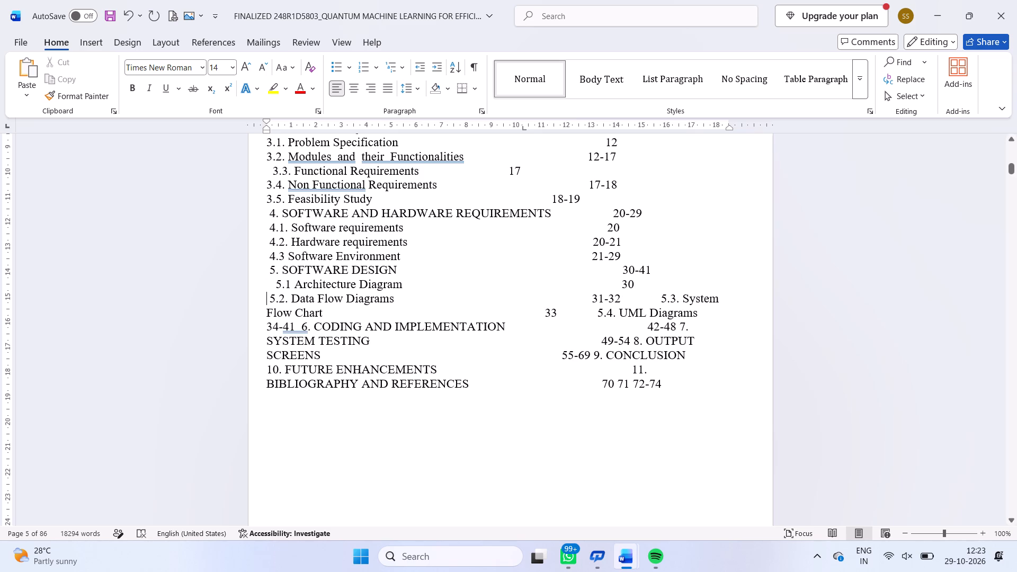
{"action": "left_click", "coordinate": [662, 297]}
{"action": "key", "text": "Return"}
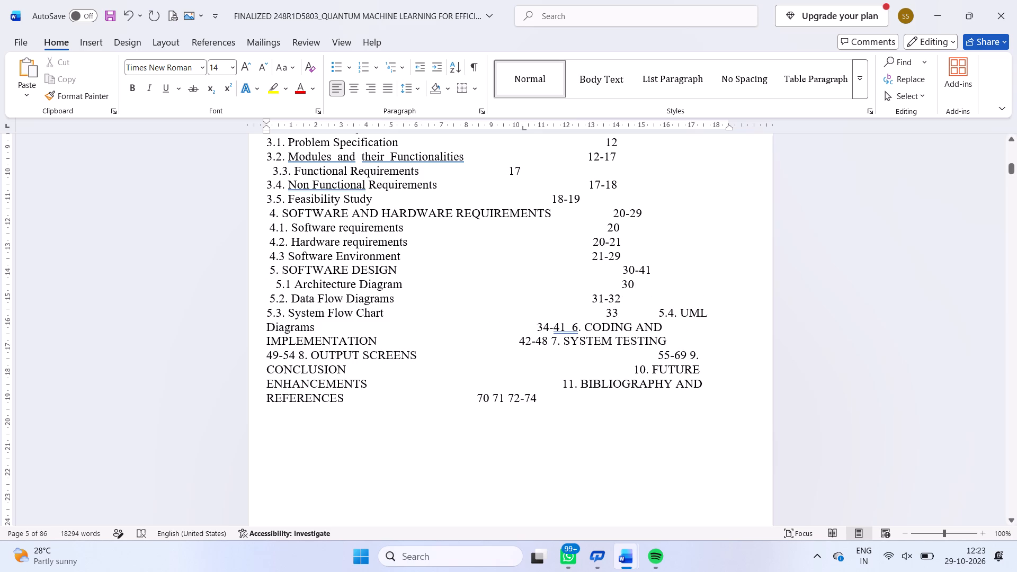
{"action": "left_click", "coordinate": [655, 315]}
{"action": "key", "text": "Return"}
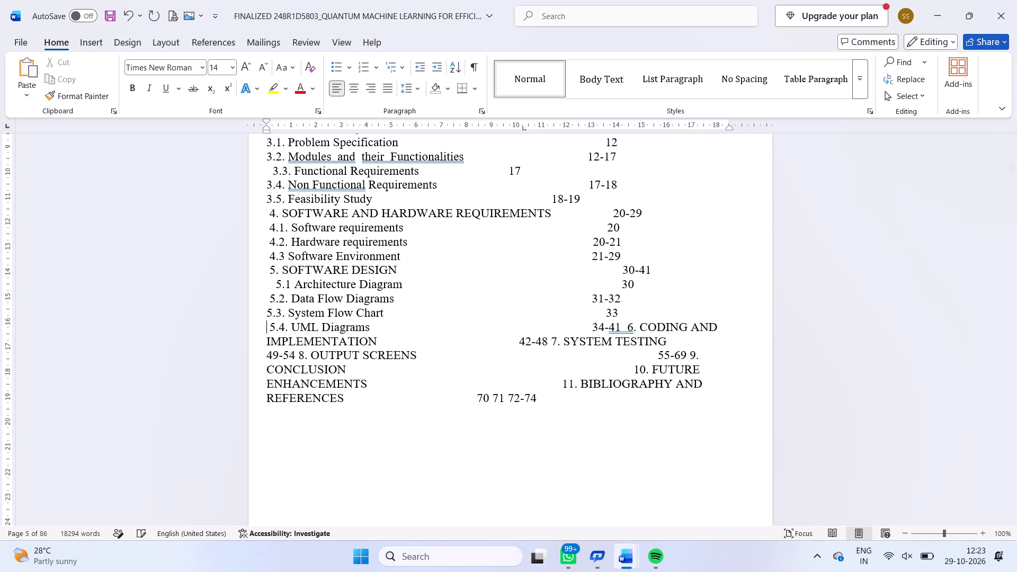
Start new lines for 6. CODING AND IMPLEMENTATION, 7. SYSTEM TESTING, 8. OUTPUT SCREENS and 9. CONCLUSION.
{"action": "left_click", "coordinate": [625, 327]}
{"action": "key", "text": "Return"}
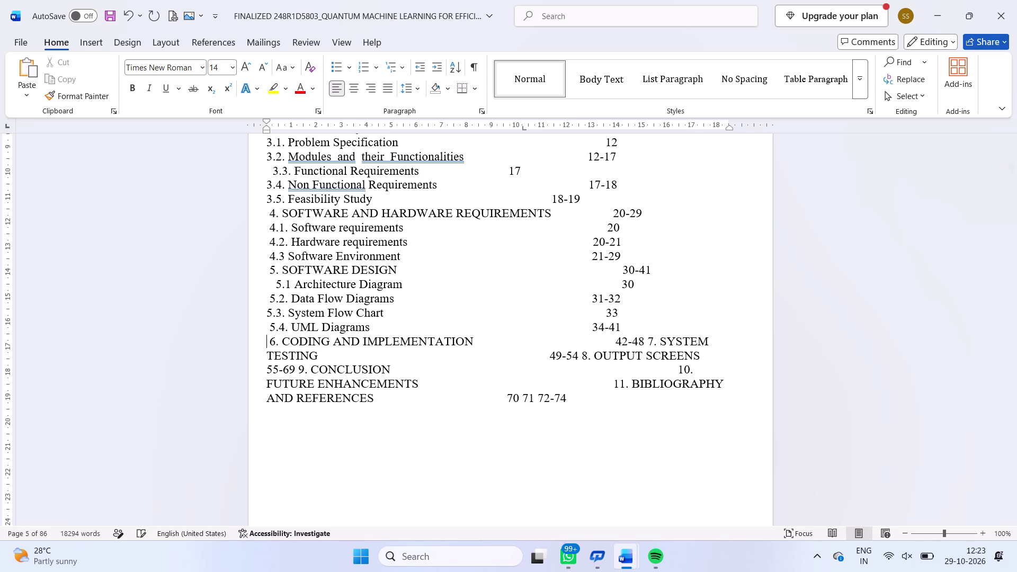
{"action": "left_click", "coordinate": [645, 340]}
{"action": "key", "text": "Return"}
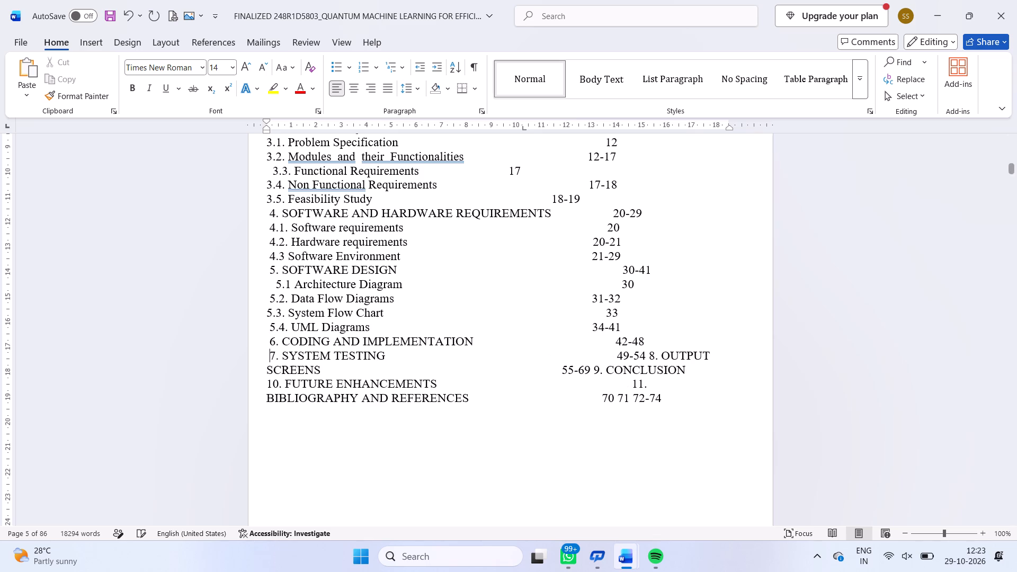
{"action": "left_click", "coordinate": [648, 355]}
{"action": "key", "text": "Return"}
{"action": "key", "text": "BackSpace"}
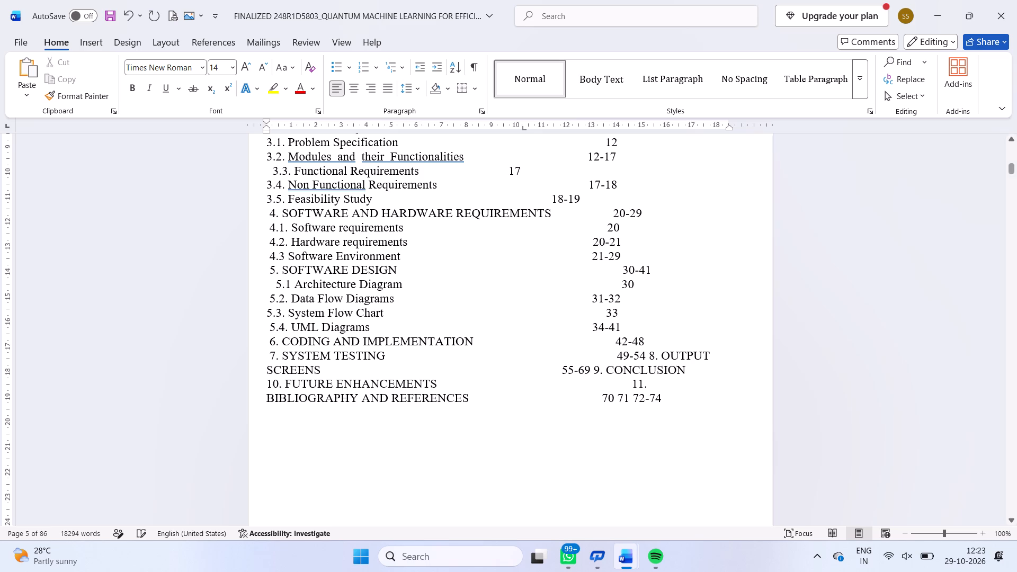
{"action": "left_click", "coordinate": [648, 357]}
{"action": "key", "text": "Return"}
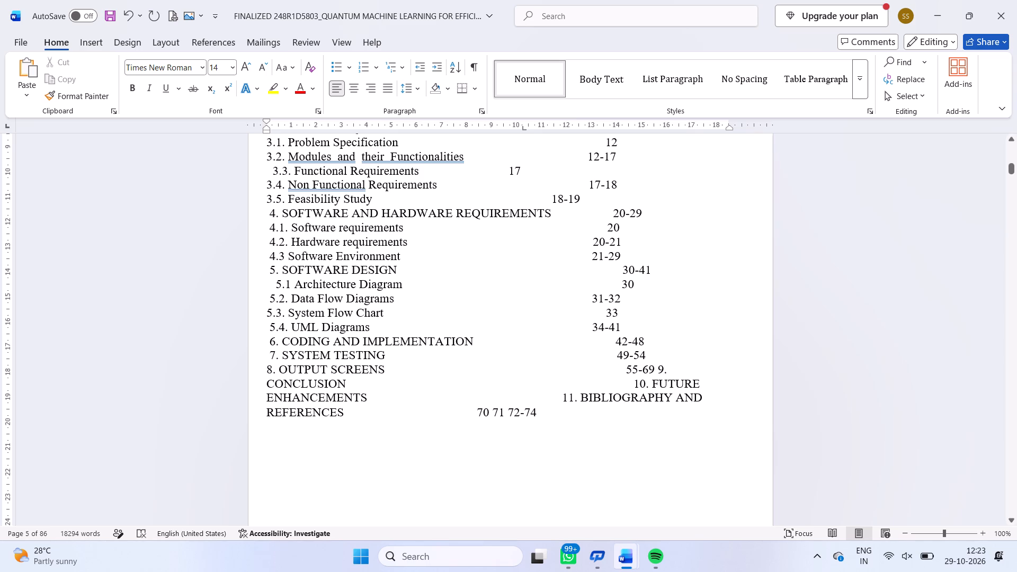
{"action": "left_click", "coordinate": [657, 373]}
{"action": "key", "text": "Return"}
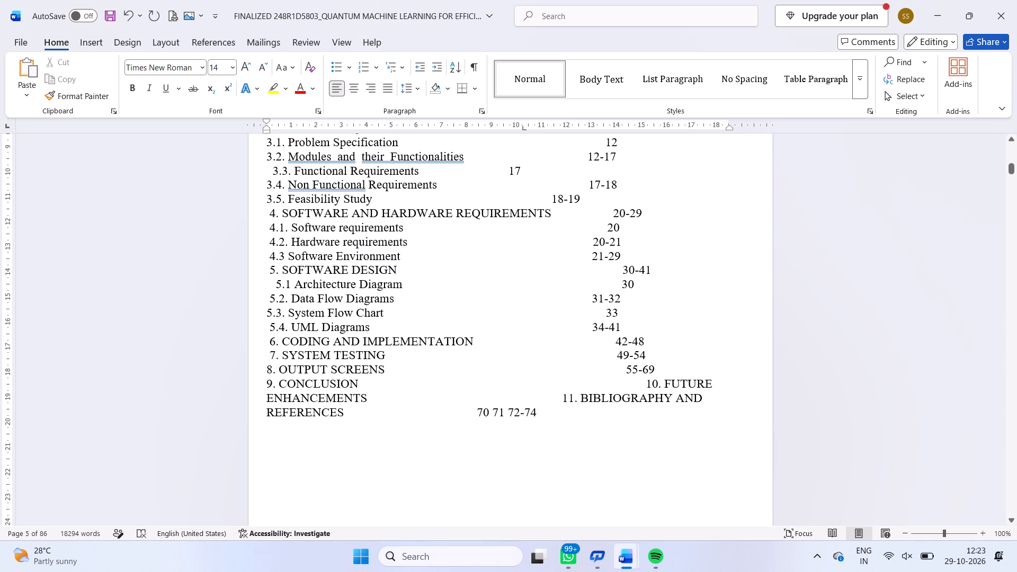
Move the 10. FUTURE ENHANCEMENTS and 11. BIBLIOGRAPHY AND REFERENCES headings onto their own lines.
{"action": "left_click", "coordinate": [645, 385]}
{"action": "key", "text": "Return"}
{"action": "key", "text": "BackSpace"}
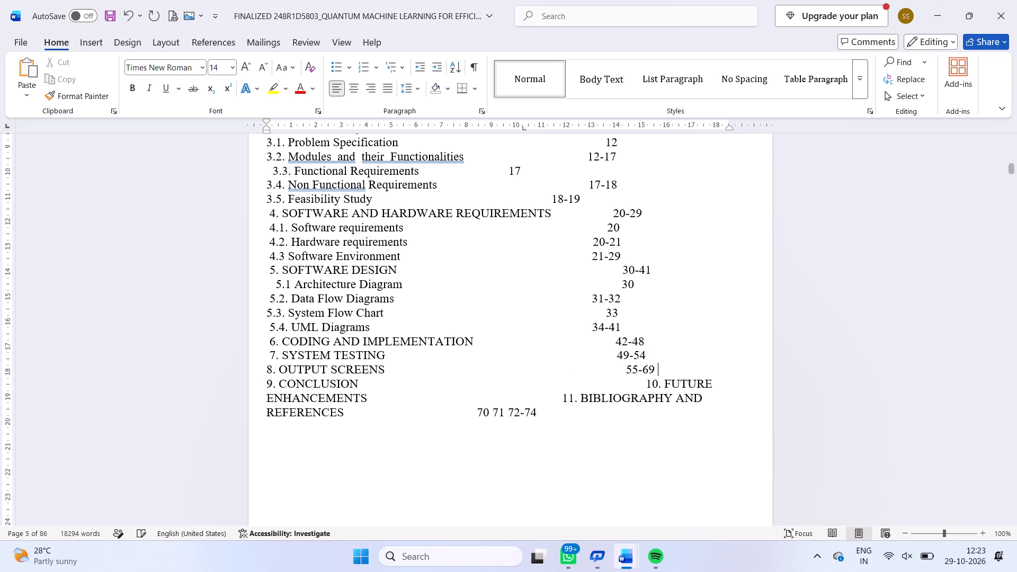
{"action": "left_click", "coordinate": [644, 386]}
{"action": "key", "text": "Return"}
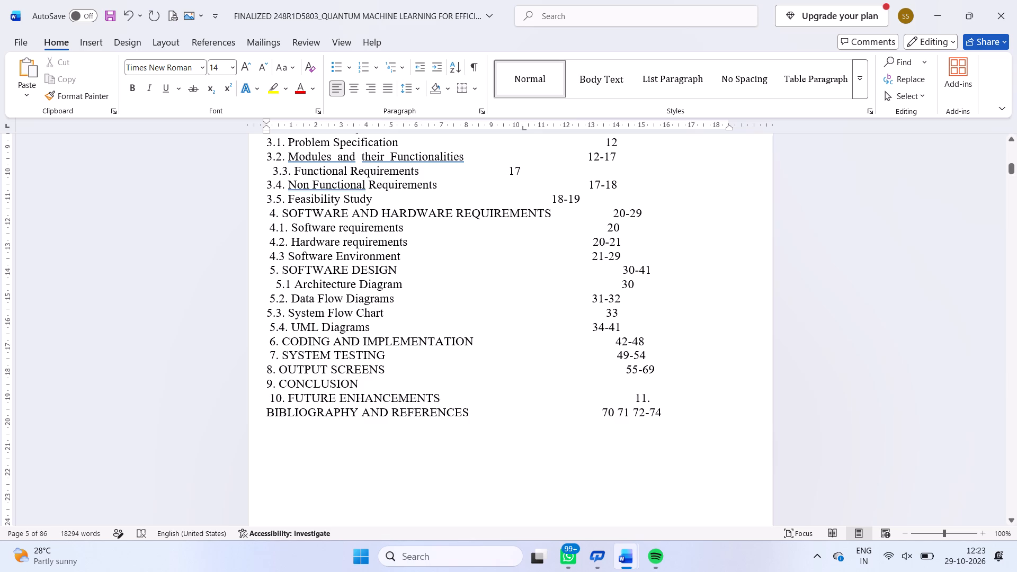
{"action": "left_click", "coordinate": [631, 396]}
{"action": "key", "text": "Return"}
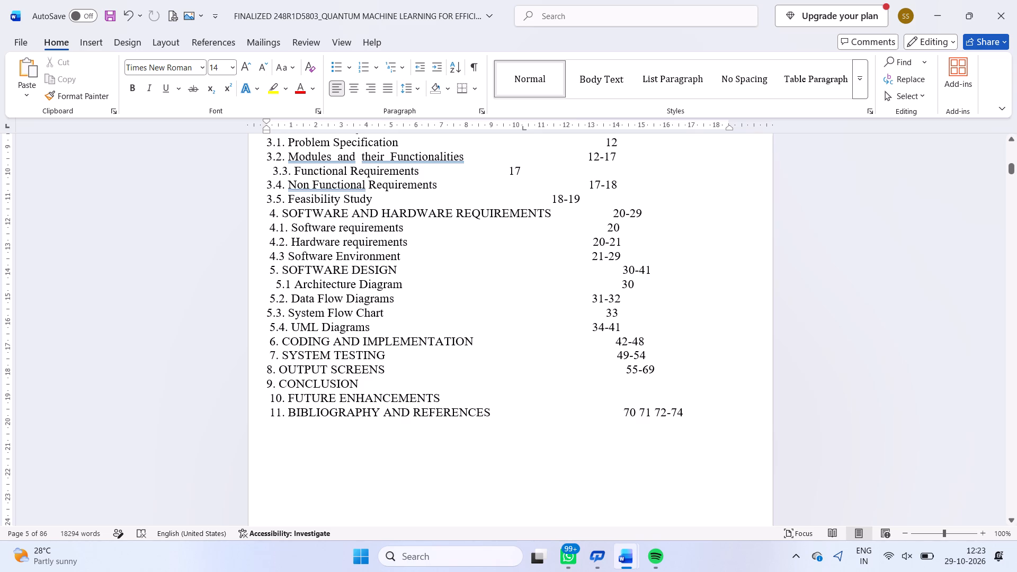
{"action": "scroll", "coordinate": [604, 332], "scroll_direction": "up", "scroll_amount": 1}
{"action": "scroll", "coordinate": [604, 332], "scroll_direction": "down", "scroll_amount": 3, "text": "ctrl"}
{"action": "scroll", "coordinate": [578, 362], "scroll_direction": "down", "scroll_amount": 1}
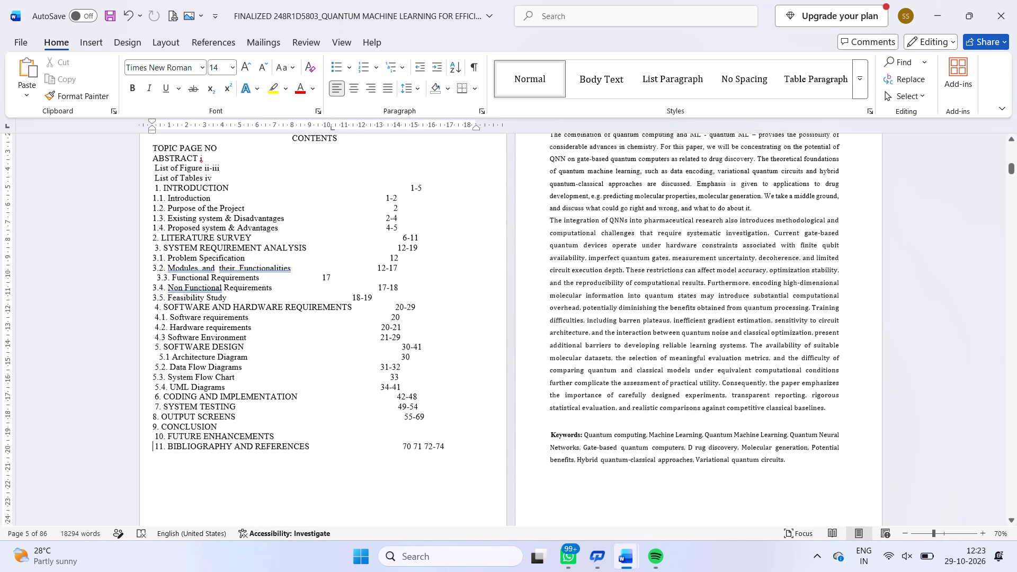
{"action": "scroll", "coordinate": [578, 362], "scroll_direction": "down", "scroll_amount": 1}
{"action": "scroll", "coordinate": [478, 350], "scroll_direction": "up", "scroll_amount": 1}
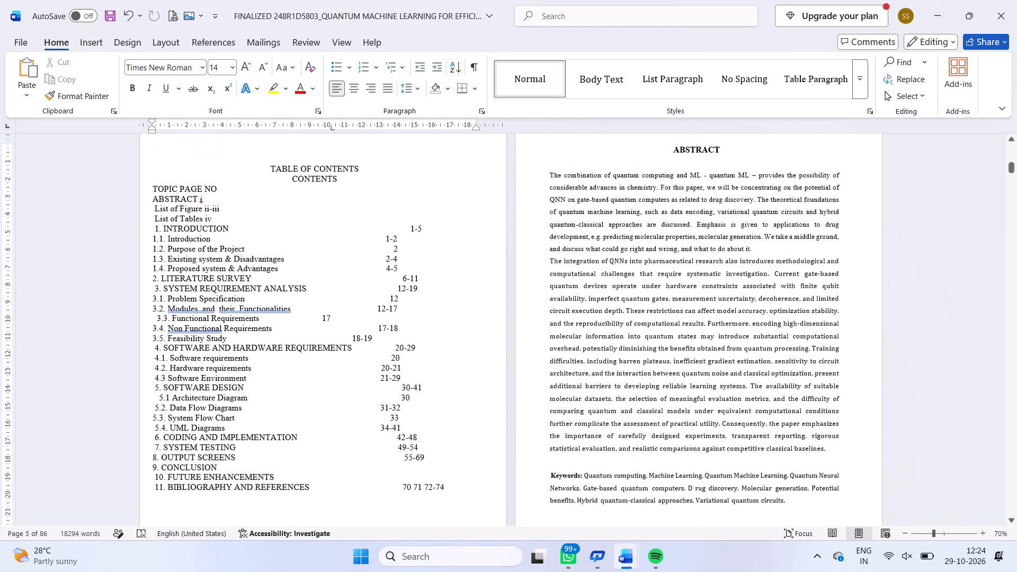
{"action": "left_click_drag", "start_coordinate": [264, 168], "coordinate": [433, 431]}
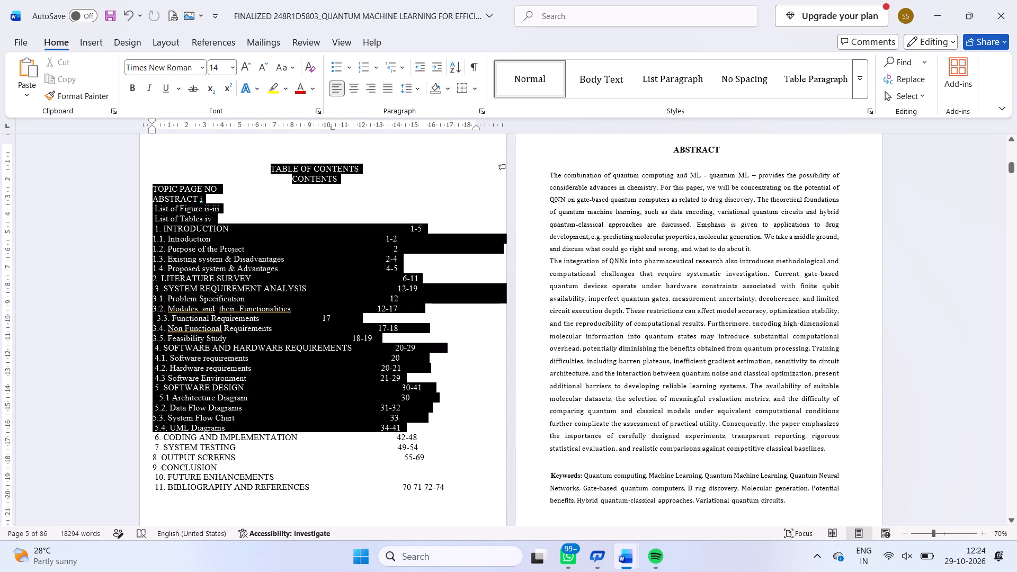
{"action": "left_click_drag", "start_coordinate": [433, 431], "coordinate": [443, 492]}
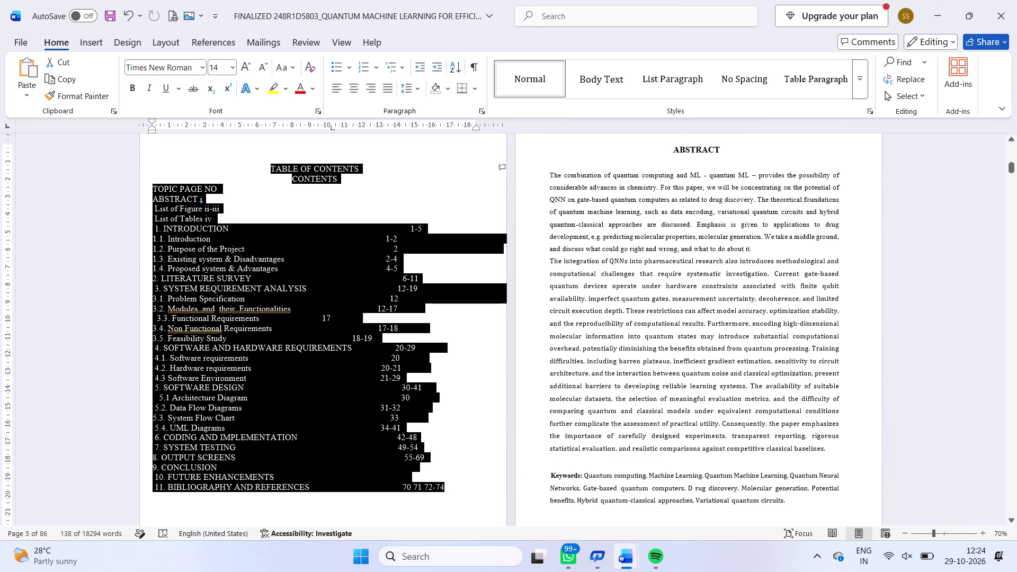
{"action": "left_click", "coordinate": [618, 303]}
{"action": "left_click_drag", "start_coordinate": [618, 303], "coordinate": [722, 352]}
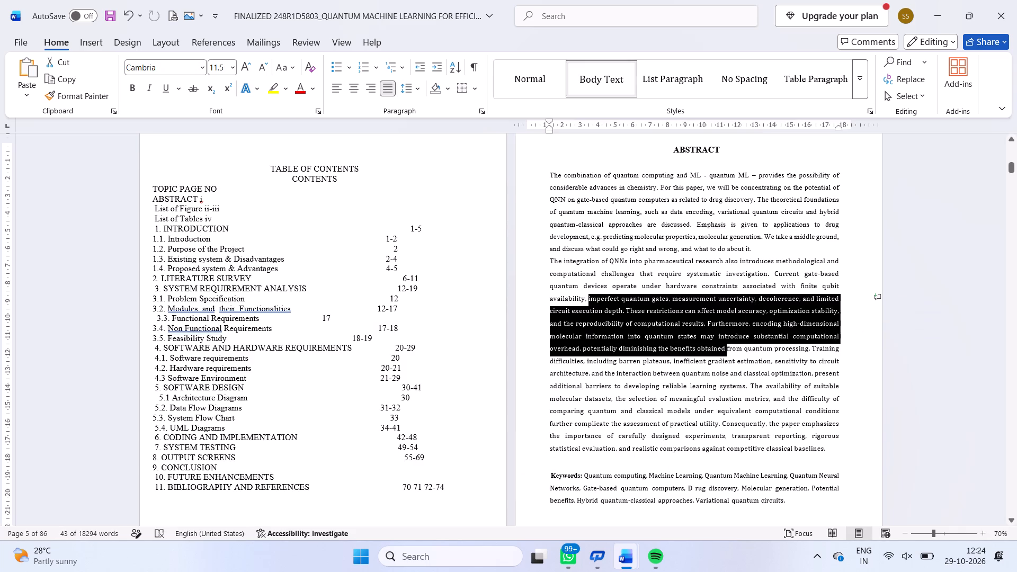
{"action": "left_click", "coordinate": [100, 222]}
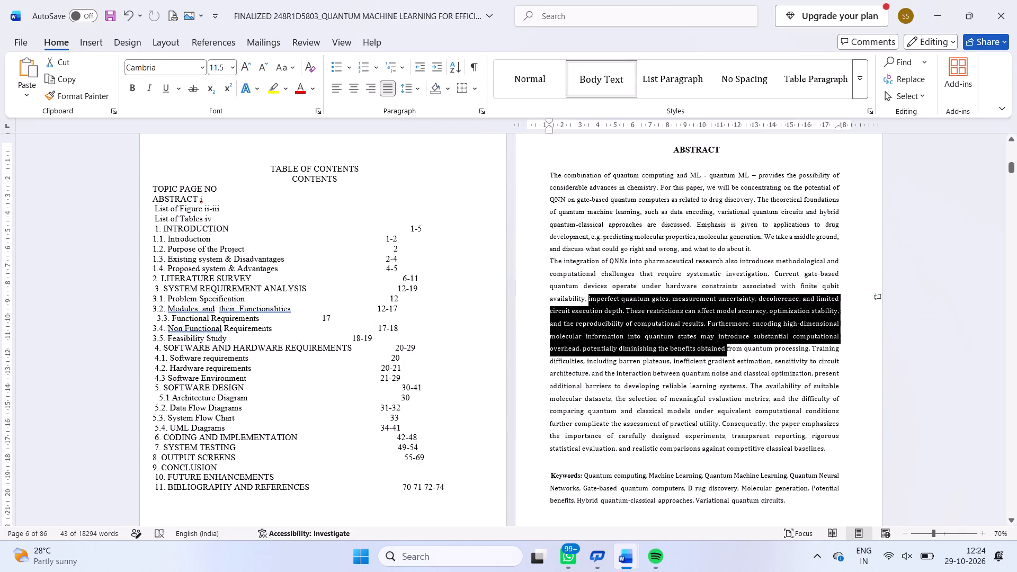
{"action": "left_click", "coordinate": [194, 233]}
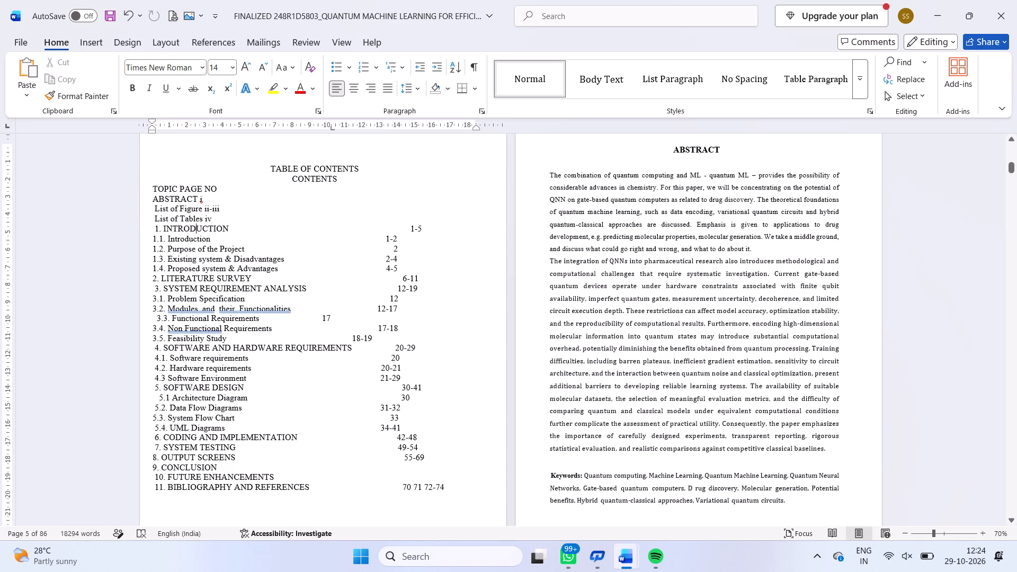
Set 1.5 line spacing for the contents text from TOPIC PAGE NO through 11. BIBLIOGRAPHY AND REFERENCES.
{"action": "left_click_drag", "start_coordinate": [154, 189], "coordinate": [412, 461]}
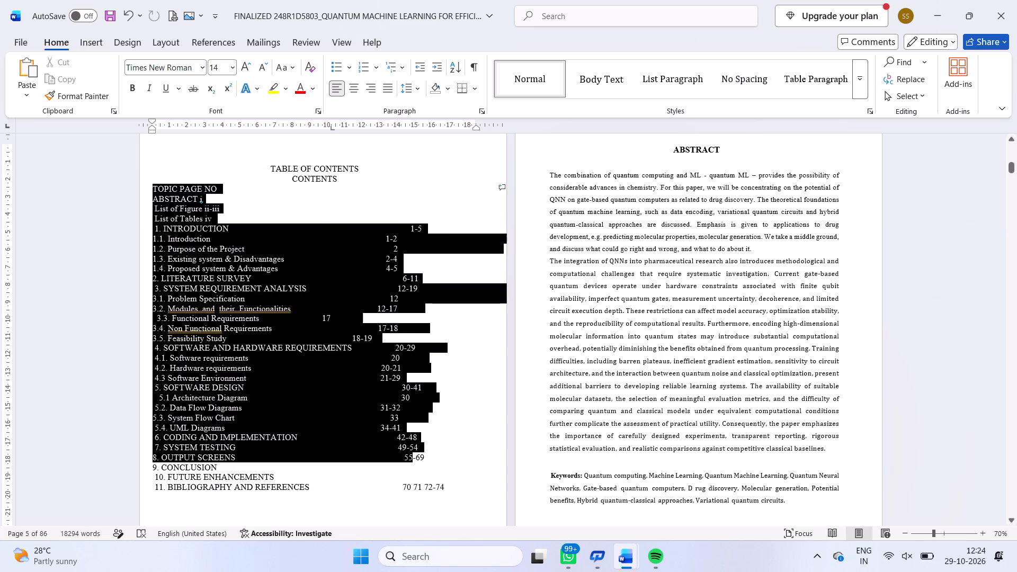
{"action": "left_click_drag", "start_coordinate": [412, 461], "coordinate": [443, 487]}
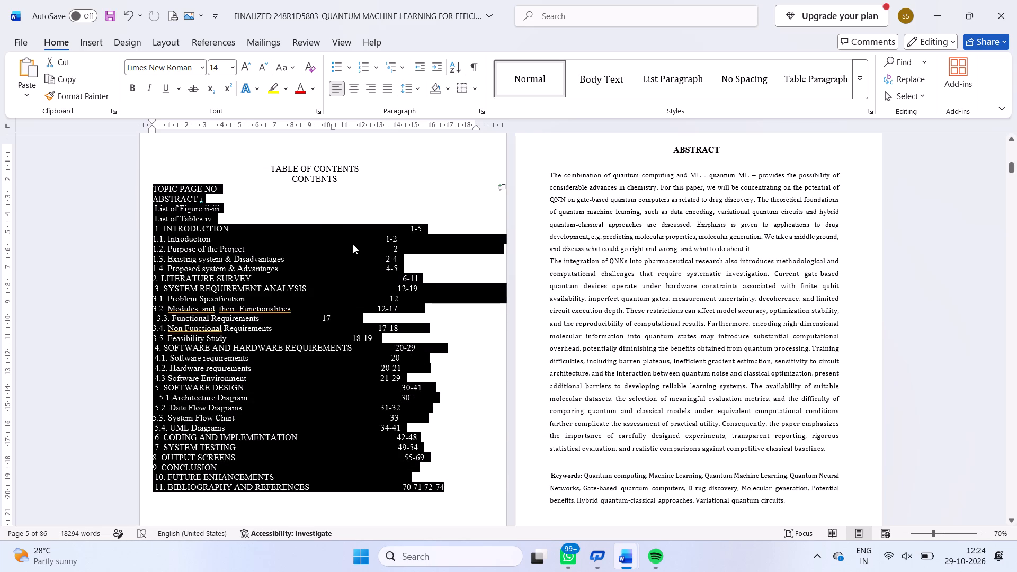
{"action": "left_click", "coordinate": [412, 87]}
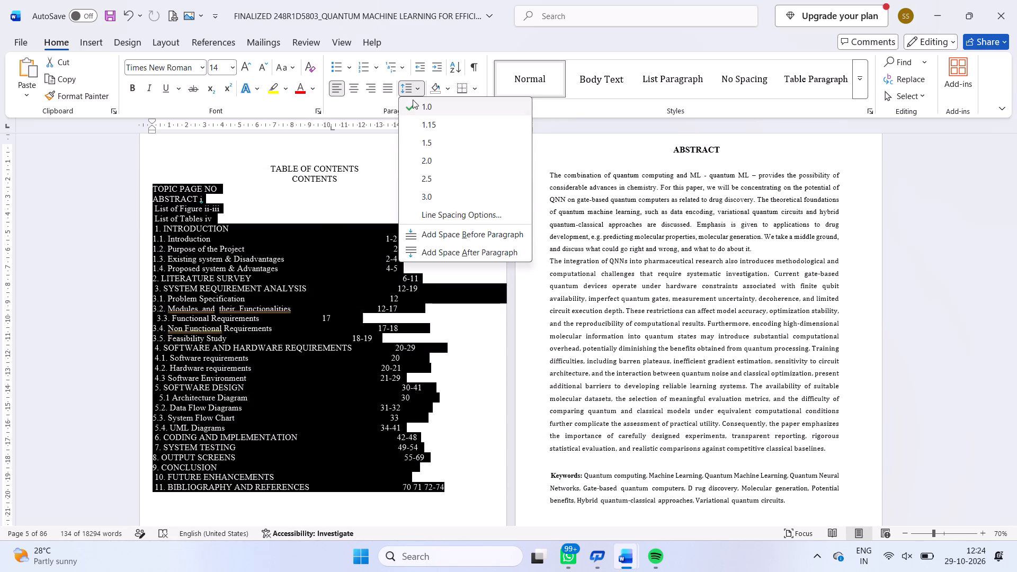
{"action": "left_click", "coordinate": [429, 144]}
{"action": "scroll", "coordinate": [402, 222], "scroll_direction": "down", "scroll_amount": 1}
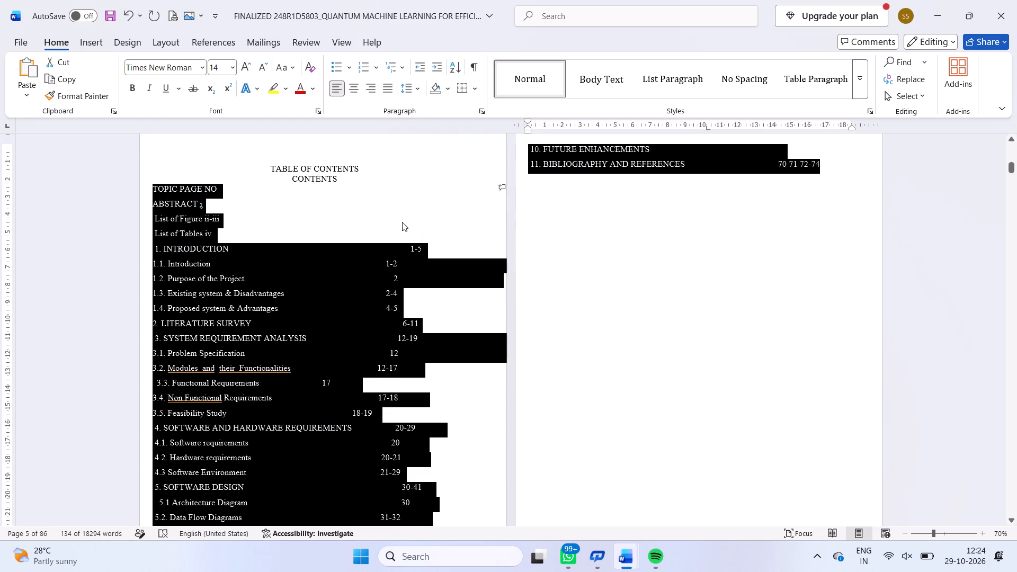
{"action": "scroll", "coordinate": [402, 222], "scroll_direction": "down", "scroll_amount": 1}
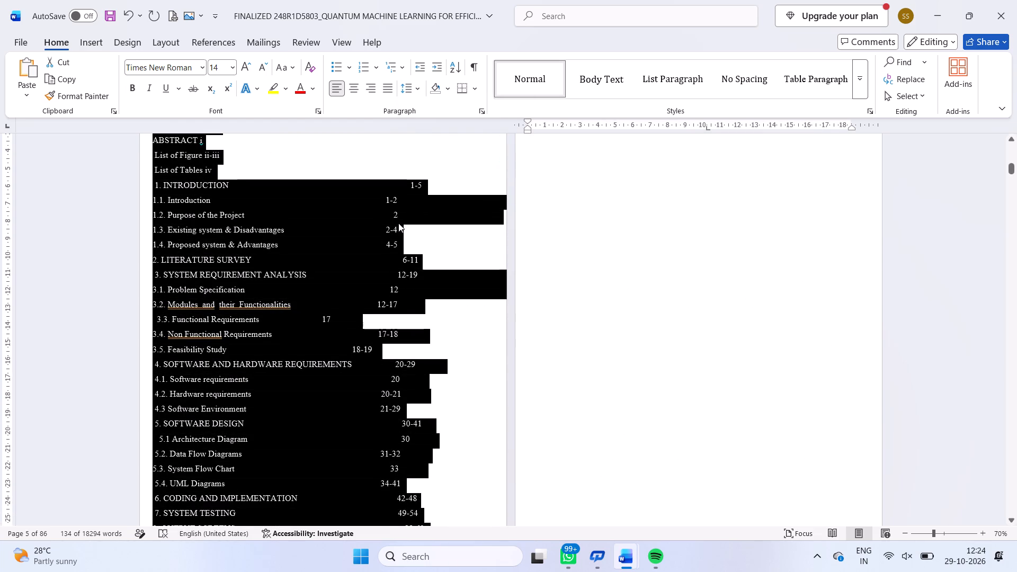
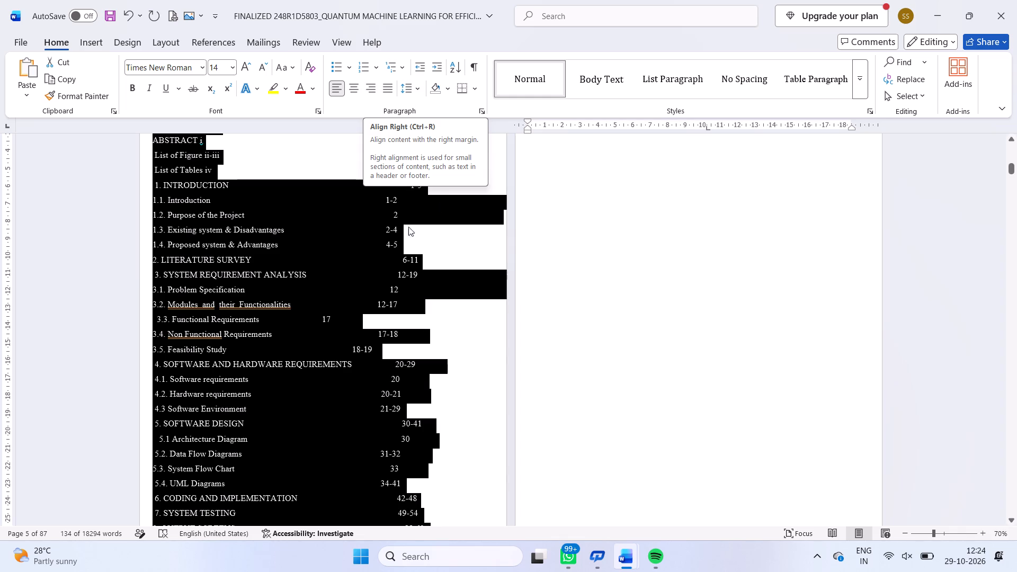
Insert a blank line between the TABLE OF CONTENTS heading and the CONTENTS heading.
{"action": "scroll", "coordinate": [340, 289], "scroll_direction": "up", "scroll_amount": 1}
{"action": "scroll", "coordinate": [340, 289], "scroll_direction": "up", "scroll_amount": 4, "text": "ctrl"}
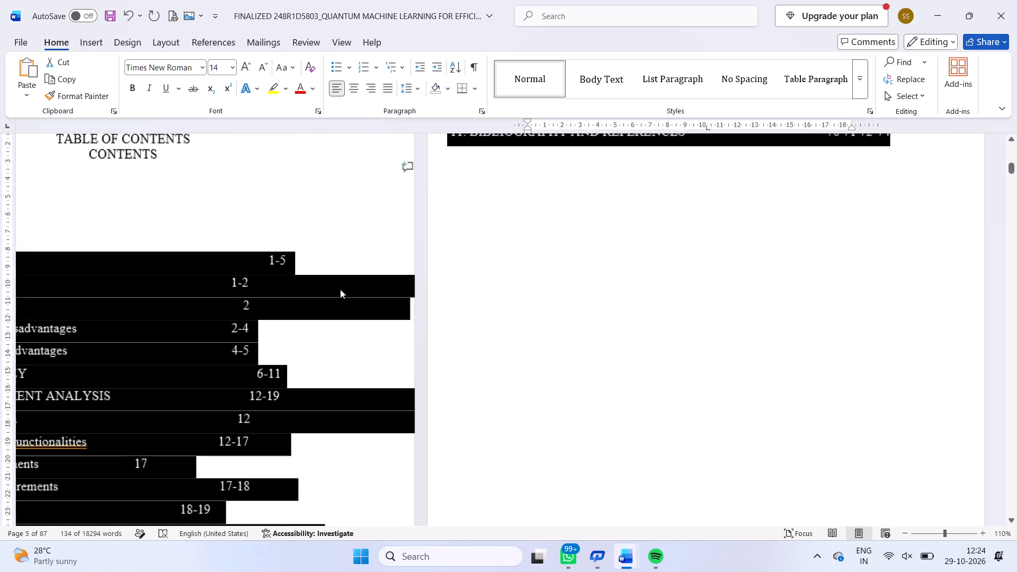
{"action": "scroll", "coordinate": [439, 312], "scroll_direction": "up", "scroll_amount": 6}
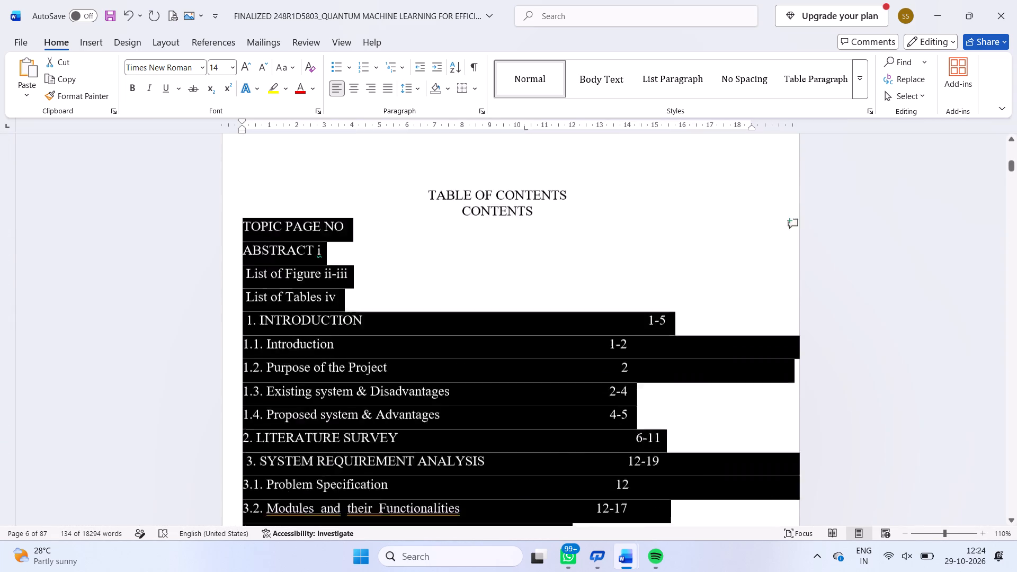
{"action": "scroll", "coordinate": [439, 312], "scroll_direction": "up", "scroll_amount": 1}
{"action": "scroll", "coordinate": [439, 312], "scroll_direction": "down", "scroll_amount": 3}
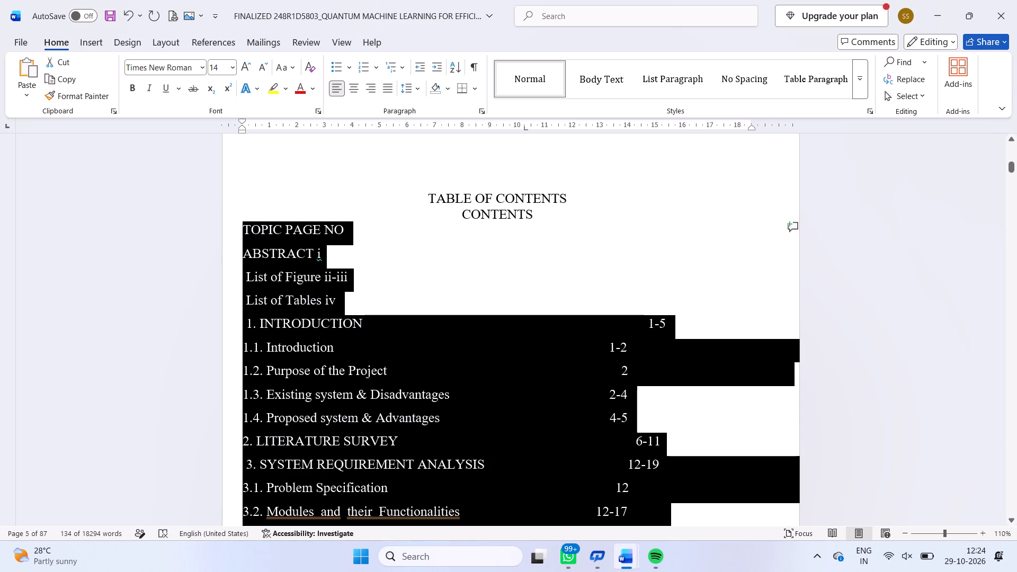
{"action": "left_click", "coordinate": [575, 192]}
{"action": "key", "text": "Return"}
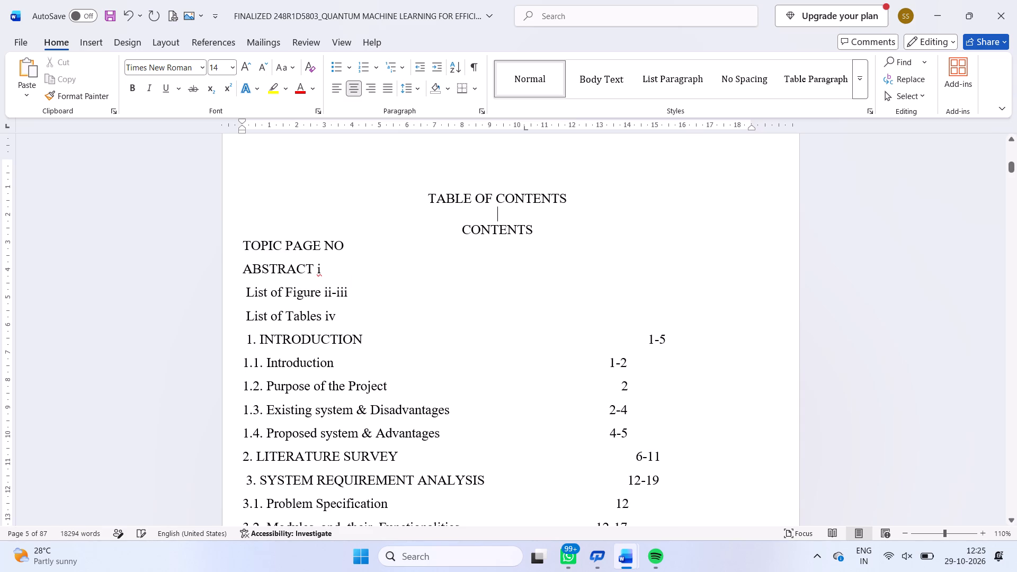
Widen the gap between TOPIC and PAGE NO with spaces so PAGE NO sits near the right margin.
{"action": "left_click", "coordinate": [281, 243]}
{"action": "key", "text": "space"}
{"action": "key", "text": "space"}
{"action": "key", "text": "space"}
{"action": "key", "text": "space"}
{"action": "key", "text": "space"}
{"action": "key", "text": "space"}
{"action": "key", "text": "space"}
{"action": "key", "text": "space"}
{"action": "key", "text": "space"}
{"action": "key", "text": "space"}
{"action": "key", "text": "space"}
{"action": "key", "text": "space"}
{"action": "key", "text": "space"}
{"action": "key", "text": "space"}
{"action": "key", "text": "space"}
{"action": "key", "text": "space"}
{"action": "key", "text": "space"}
{"action": "key", "text": "space"}
{"action": "key", "text": "space"}
{"action": "key", "text": "space"}
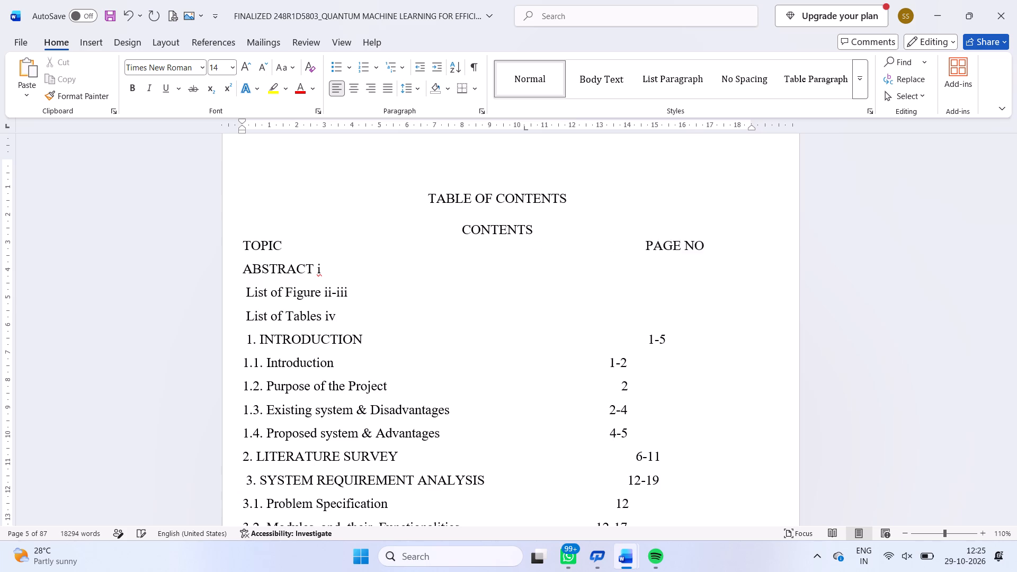
{"action": "key", "text": "space"}
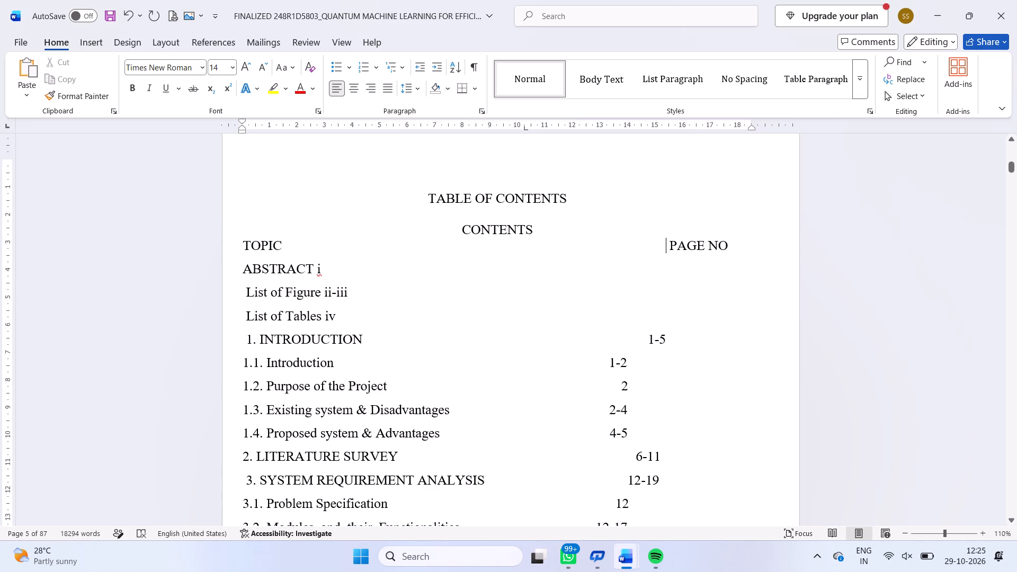
Indent the TOPIC and PAGE NO line to 1 cm on the left and about 17.75 cm on the ruler at the right.
{"action": "left_click_drag", "start_coordinate": [751, 127], "coordinate": [730, 124]}
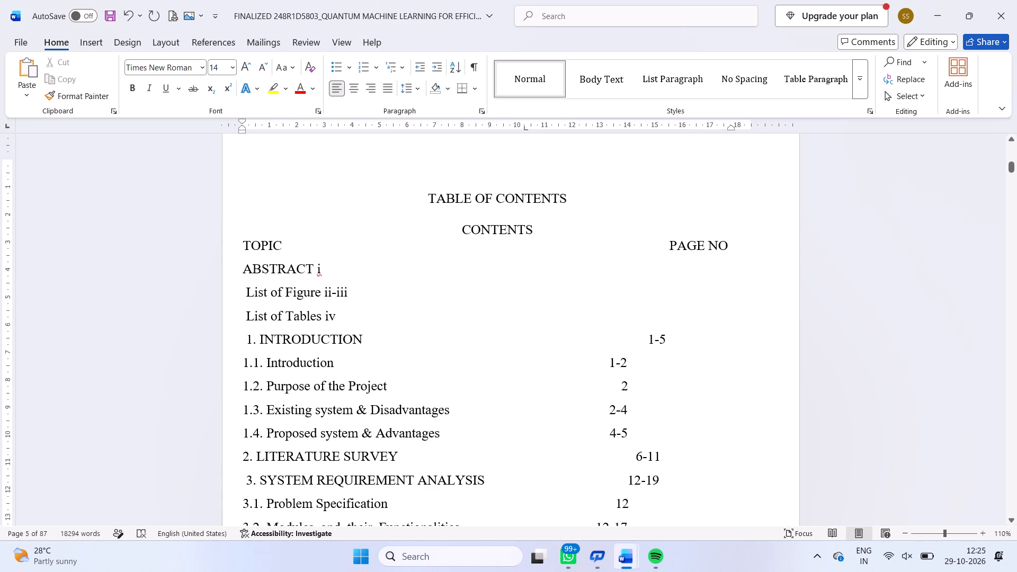
{"action": "left_click", "coordinate": [244, 246]}
{"action": "left_click", "coordinate": [238, 133]}
{"action": "left_click_drag", "start_coordinate": [242, 130], "coordinate": [260, 129]}
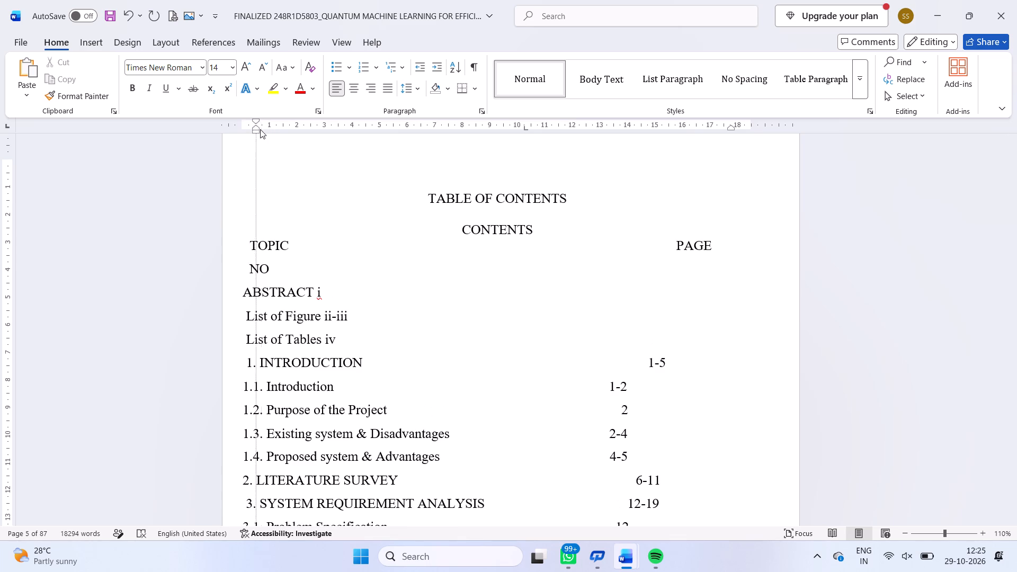
{"action": "left_click_drag", "start_coordinate": [260, 129], "coordinate": [268, 129]}
Remove spaces before PAGE NO so the whole TOPIC and PAGE NO header fits on one line.
{"action": "left_click", "coordinate": [267, 272]}
{"action": "key", "text": "BackSpace"}
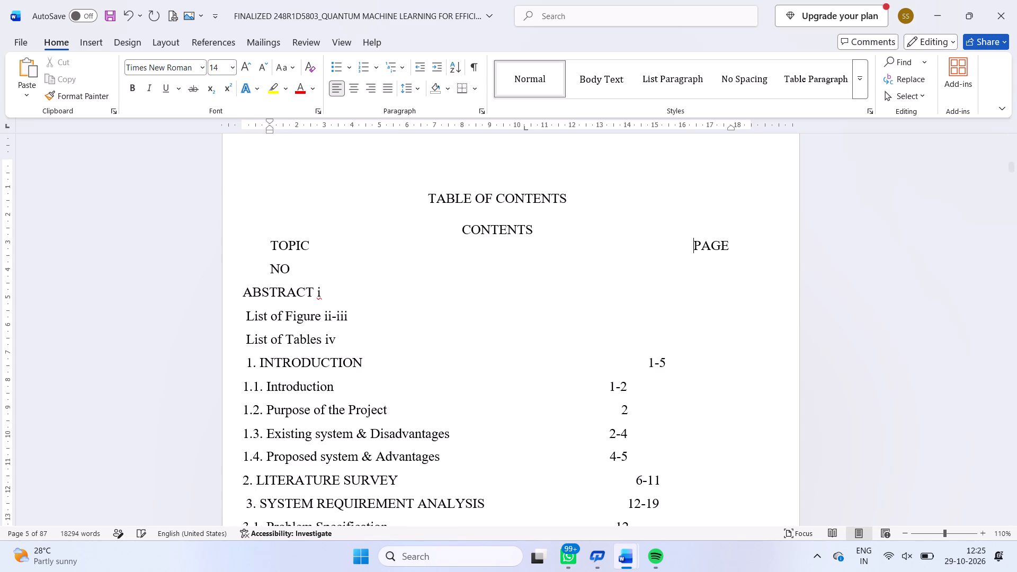
{"action": "key", "text": "BackSpace"}
{"action": "key", "text": "BackSpace"}
{"action": "key", "text": "BackSpace"}
{"action": "key", "text": "BackSpace"}
{"action": "key", "text": "BackSpace"}
{"action": "key", "text": "BackSpace"}
{"action": "key", "text": "BackSpace"}
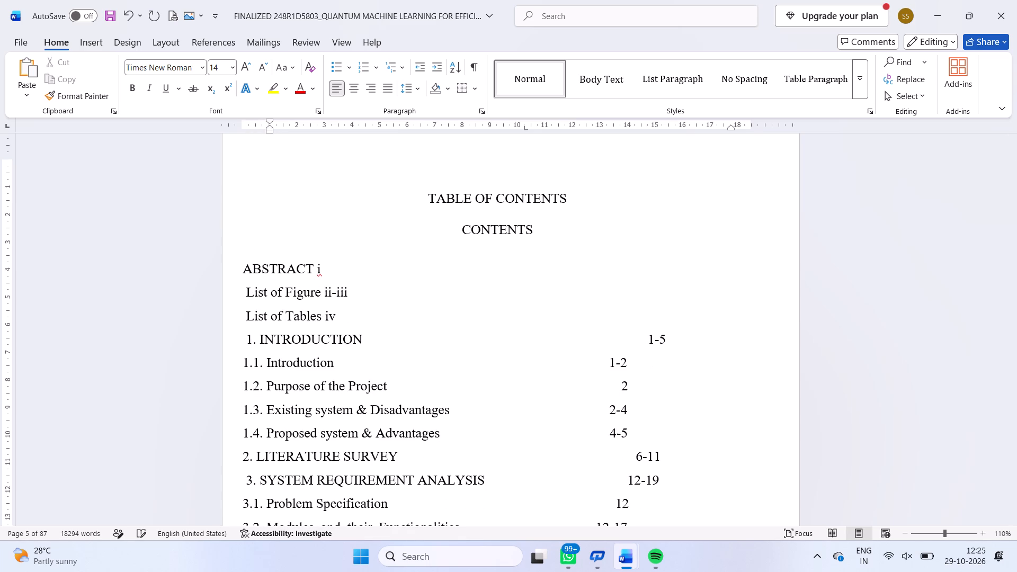
{"action": "key", "text": "BackSpace"}
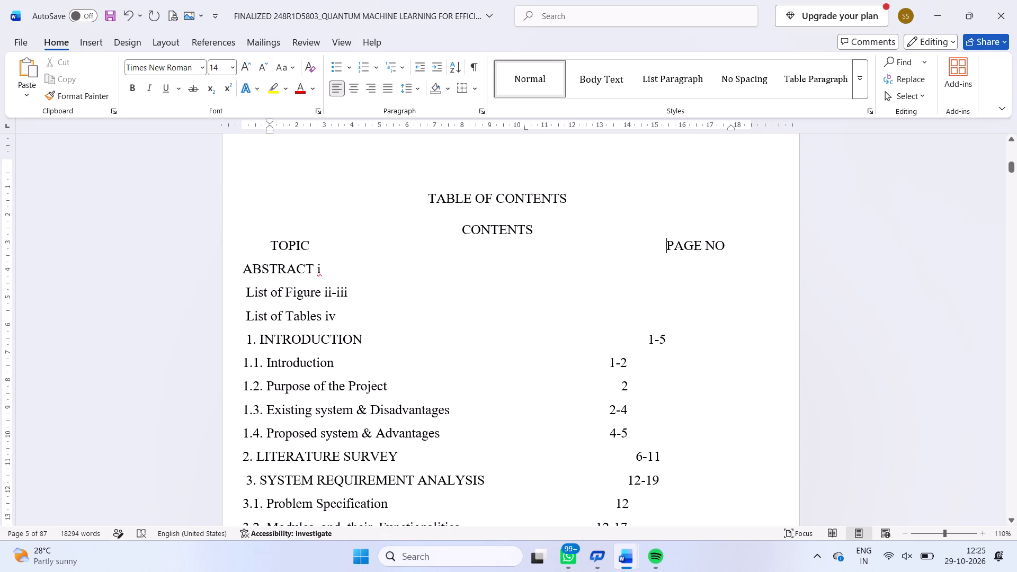
Insert spaces after ABSTRACT to move its page number i across beneath PAGE NO.
{"action": "scroll", "coordinate": [413, 306], "scroll_direction": "down", "scroll_amount": 1}
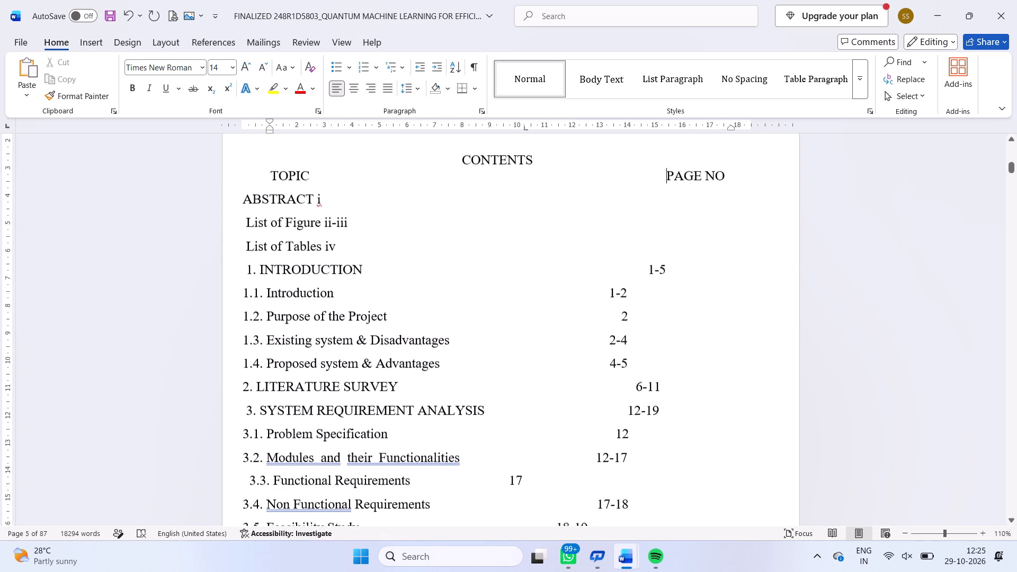
{"action": "left_click", "coordinate": [314, 193]}
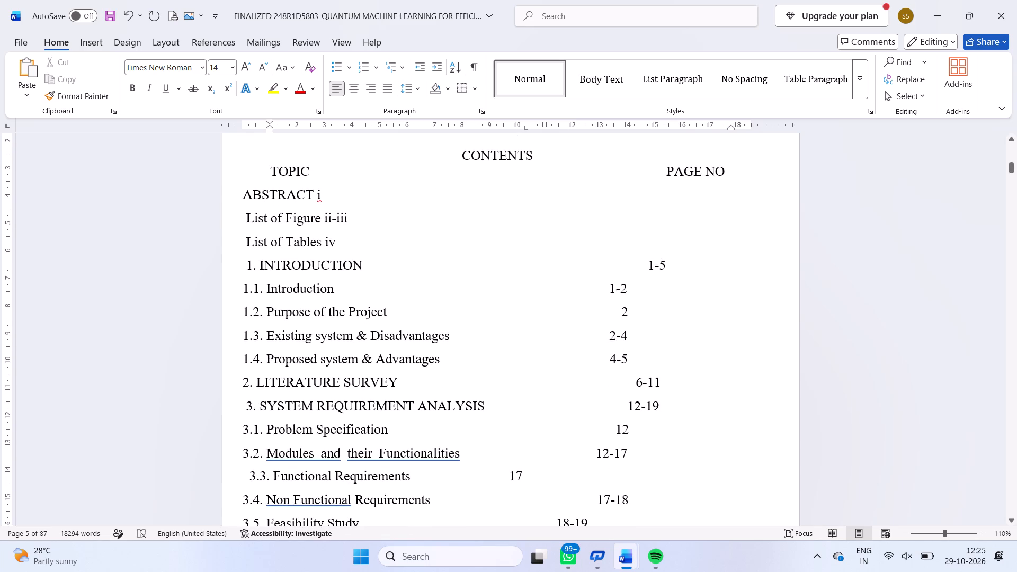
{"action": "key", "text": "space"}
{"action": "key", "text": "space"}
{"action": "key", "text": "space"}
{"action": "key", "text": "space"}
{"action": "key", "text": "space"}
{"action": "key", "text": "space"}
{"action": "key", "text": "space"}
{"action": "key", "text": "space"}
{"action": "key", "text": "space"}
{"action": "key", "text": "space"}
{"action": "key", "text": "space"}
{"action": "key", "text": "space"}
{"action": "key", "text": "space"}
{"action": "key", "text": "space"}
{"action": "key", "text": "space"}
{"action": "key", "text": "space"}
{"action": "key", "text": "space"}
{"action": "key", "text": "space"}
{"action": "key", "text": "space"}
{"action": "key", "text": "space"}
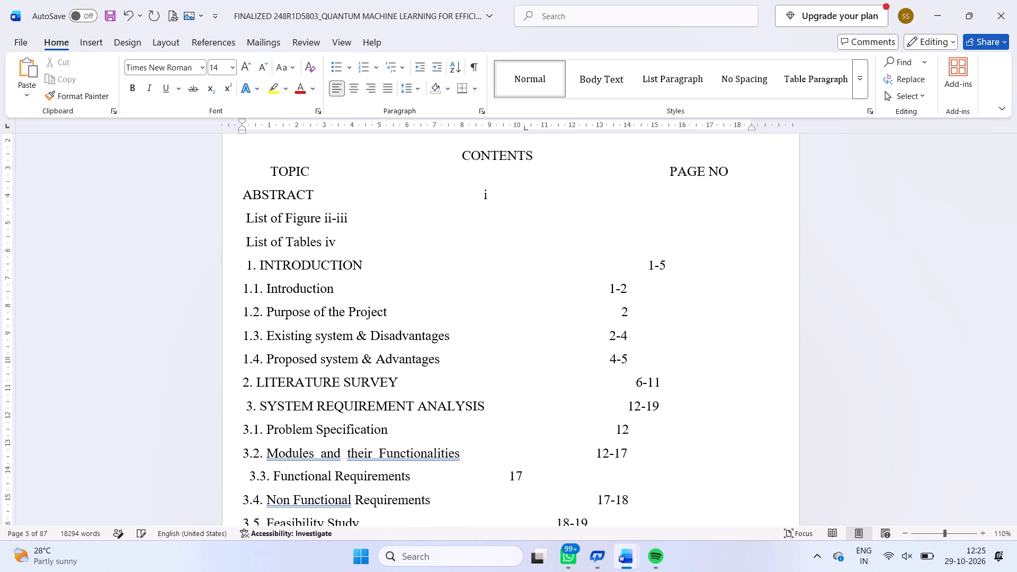
{"action": "key", "text": "space"}
{"action": "key", "text": "space"}
{"action": "key", "text": "space"}
{"action": "key", "text": "space"}
Add two leading spaces before ABSTRACT.
{"action": "left_click", "coordinate": [242, 200]}
{"action": "key", "text": "space"}
{"action": "key", "text": "space"}
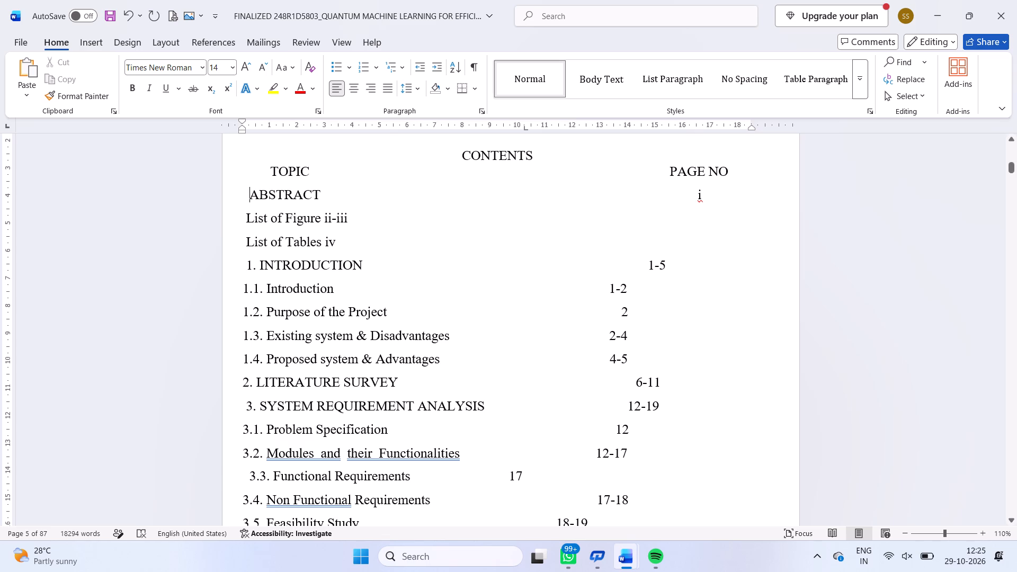
Set a left indent of about 0.5 cm for all entries from ABSTRACT through 11. BIBLIOGRAPHY AND REFERENCES.
{"action": "left_click_drag", "start_coordinate": [246, 191], "coordinate": [414, 471]}
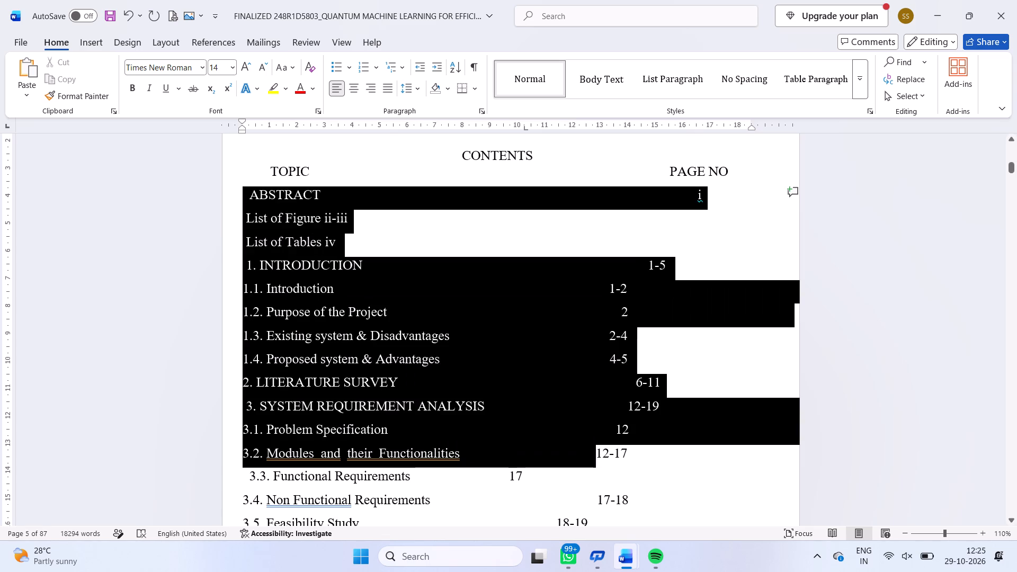
{"action": "left_click_drag", "start_coordinate": [414, 471], "coordinate": [511, 473]}
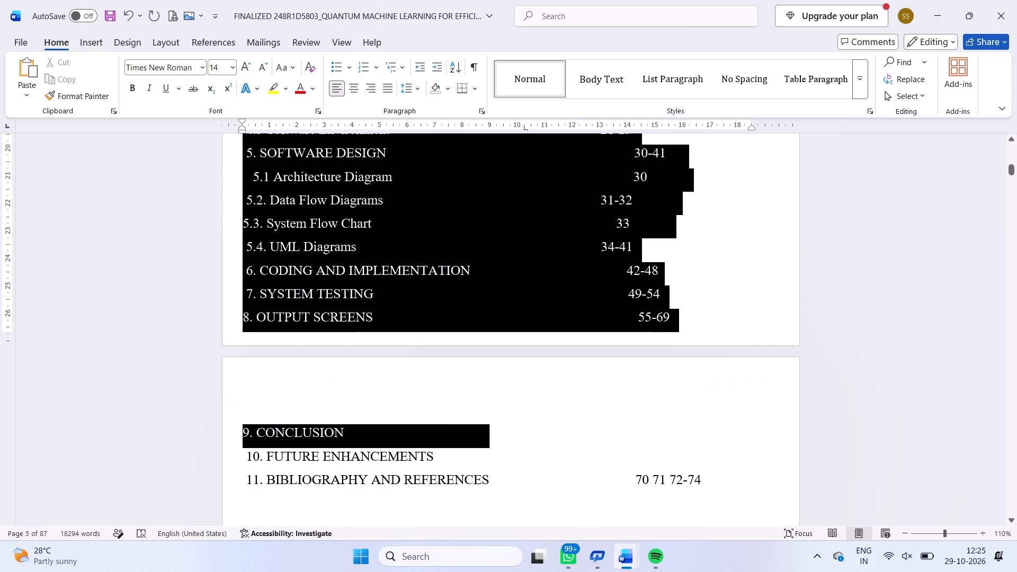
{"action": "left_click_drag", "start_coordinate": [511, 473], "coordinate": [511, 476]}
{"action": "scroll", "coordinate": [397, 201], "scroll_direction": "up", "scroll_amount": 4}
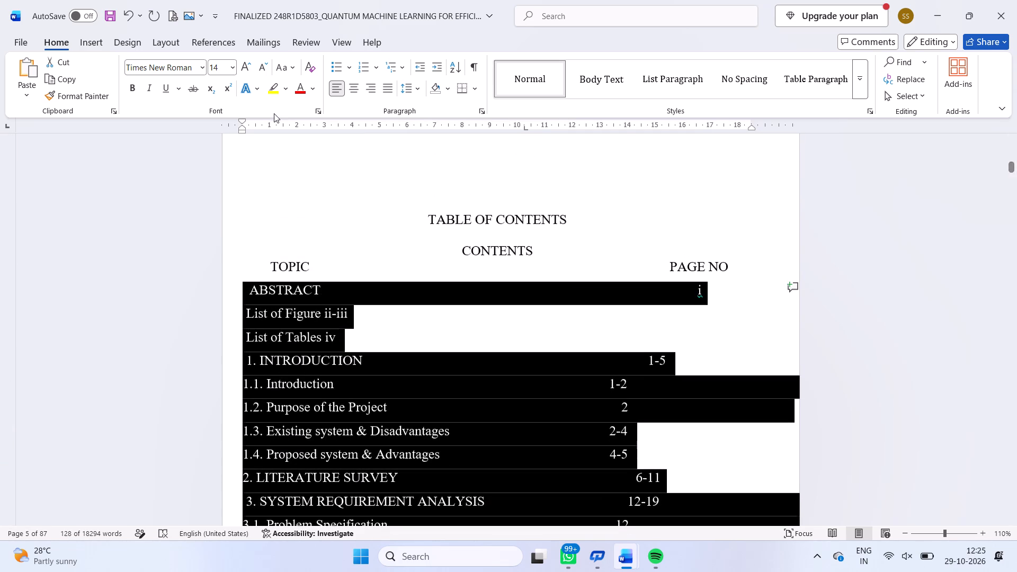
{"action": "left_click_drag", "start_coordinate": [242, 128], "coordinate": [259, 128]}
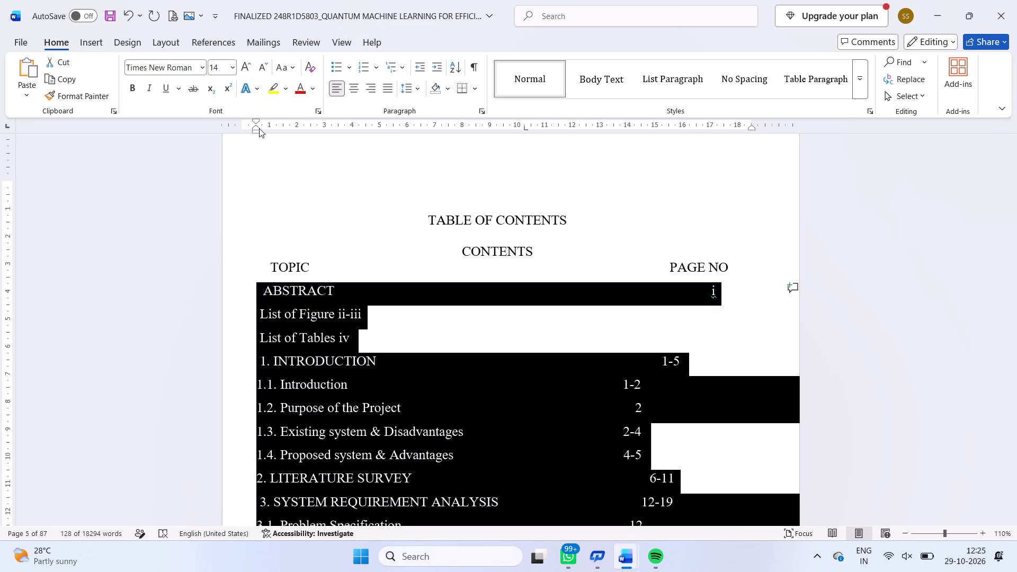
Shift TOPIC inward with six leading spaces and extend that line's right indent to about 19.25 cm on the ruler.
{"action": "left_click", "coordinate": [272, 255]}
{"action": "left_click", "coordinate": [272, 262]}
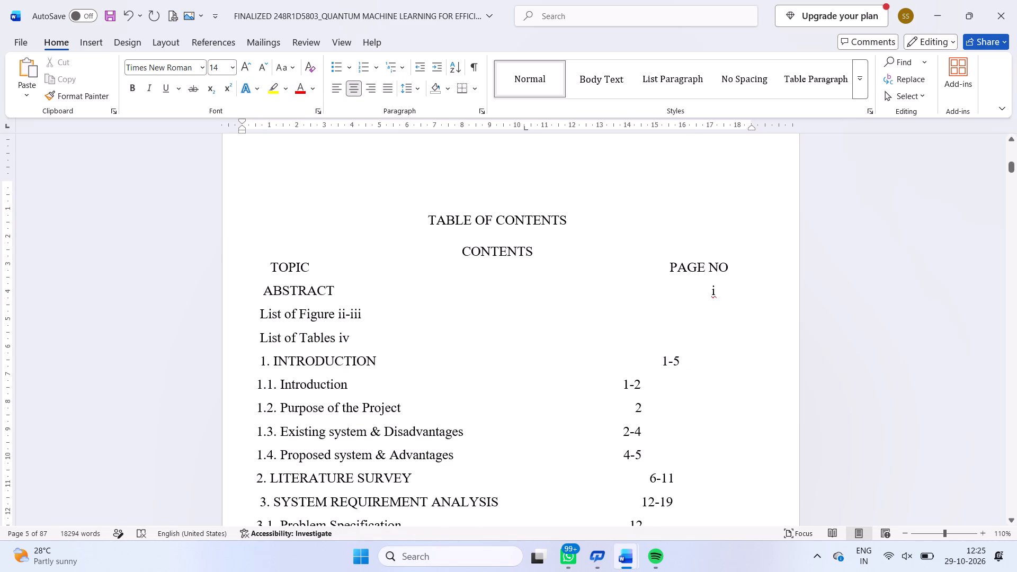
{"action": "key", "text": "space"}
{"action": "key", "text": "space"}
{"action": "key", "text": "space"}
{"action": "key", "text": "space"}
{"action": "key", "text": "space"}
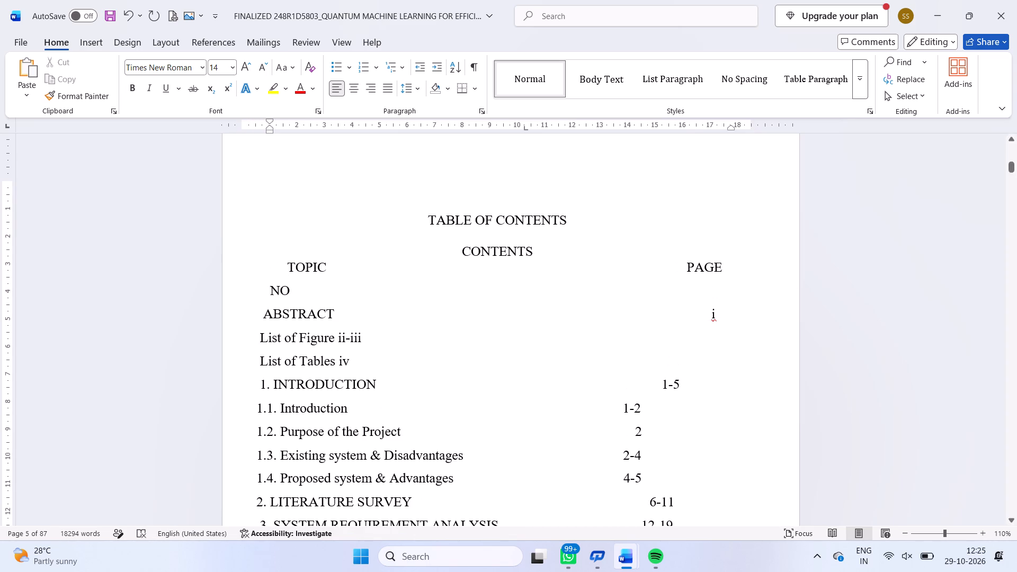
{"action": "left_click_drag", "start_coordinate": [730, 126], "coordinate": [750, 119]}
{"action": "left_click_drag", "start_coordinate": [750, 119], "coordinate": [770, 119]}
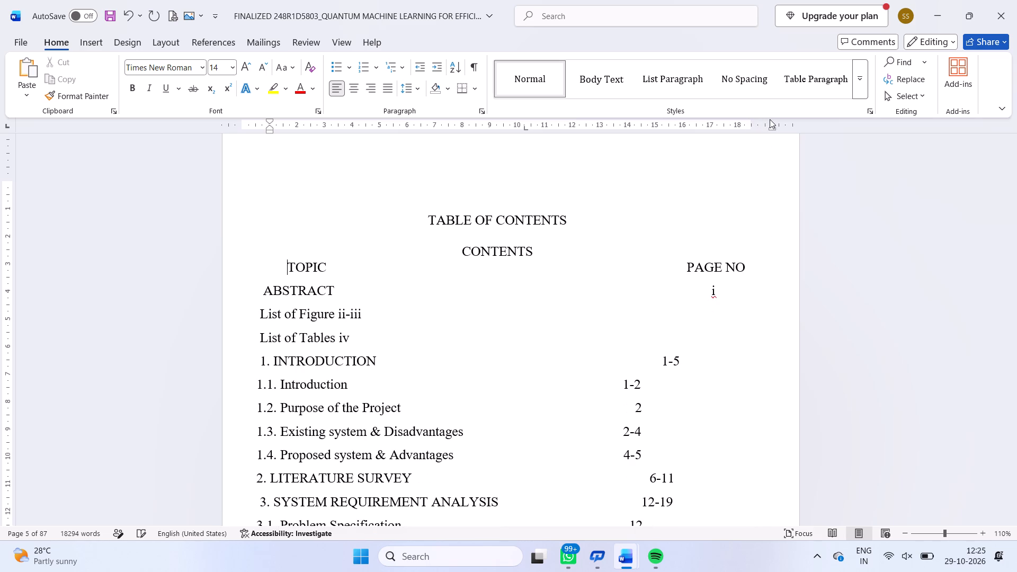
{"action": "key", "text": "space"}
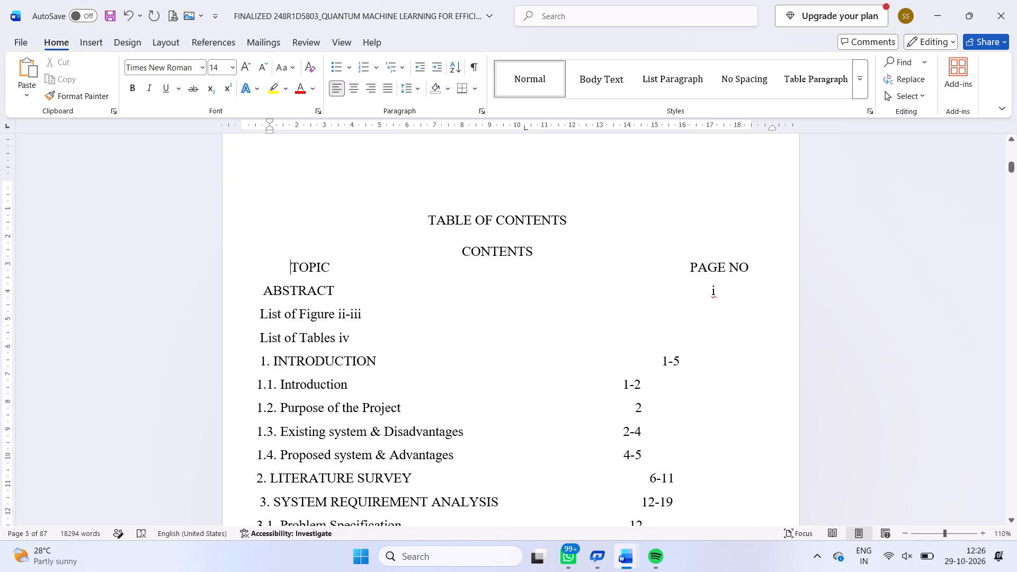
Remove spaces before PAGE NO to bring it back closer to TOPIC, above the page number column.
{"action": "left_click", "coordinate": [690, 267]}
{"action": "key", "text": "BackSpace"}
{"action": "key", "text": "BackSpace"}
{"action": "key", "text": "BackSpace"}
{"action": "key", "text": "BackSpace"}
{"action": "key", "text": "BackSpace"}
{"action": "key", "text": "BackSpace"}
{"action": "key", "text": "BackSpace"}
{"action": "key", "text": "BackSpace"}
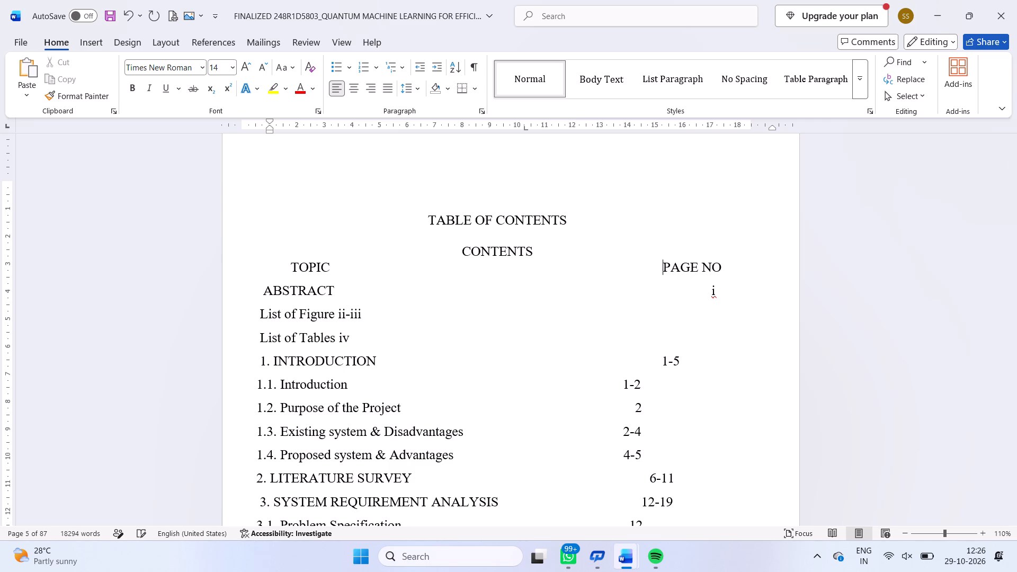
{"action": "key", "text": "BackSpace"}
{"action": "key", "text": "BackSpace"}
{"action": "key", "text": "BackSpace"}
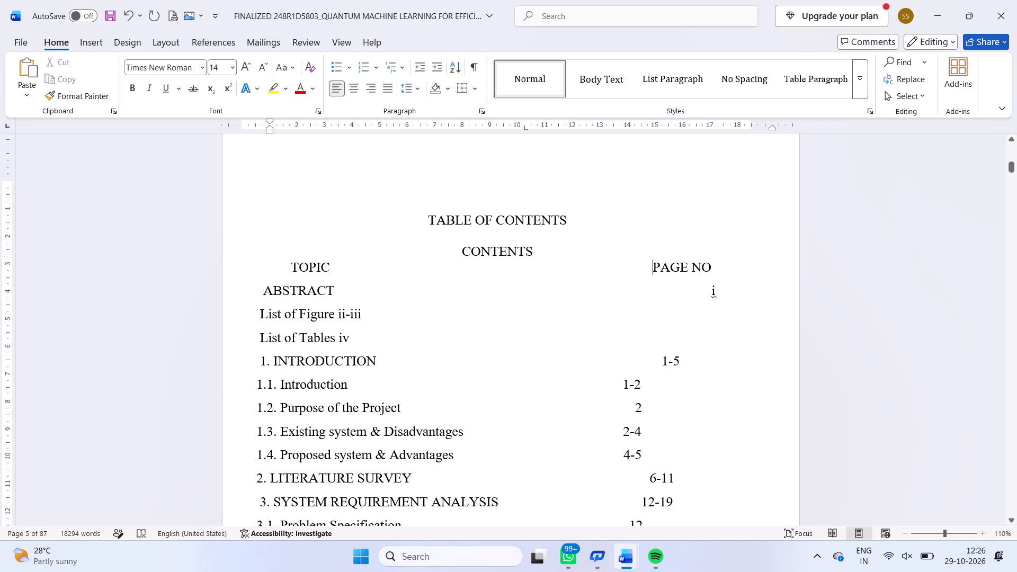
Remove spaces before the ABSTRACT page number i to position it beneath PAGE NO.
{"action": "left_click", "coordinate": [715, 287]}
{"action": "key", "text": "Left"}
{"action": "key", "text": "BackSpace"}
{"action": "key", "text": "BackSpace"}
{"action": "key", "text": "BackSpace"}
{"action": "key", "text": "BackSpace"}
{"action": "key", "text": "BackSpace"}
{"action": "key", "text": "BackSpace"}
{"action": "key", "text": "BackSpace"}
{"action": "key", "text": "BackSpace"}
{"action": "key", "text": "BackSpace"}
{"action": "key", "text": "BackSpace"}
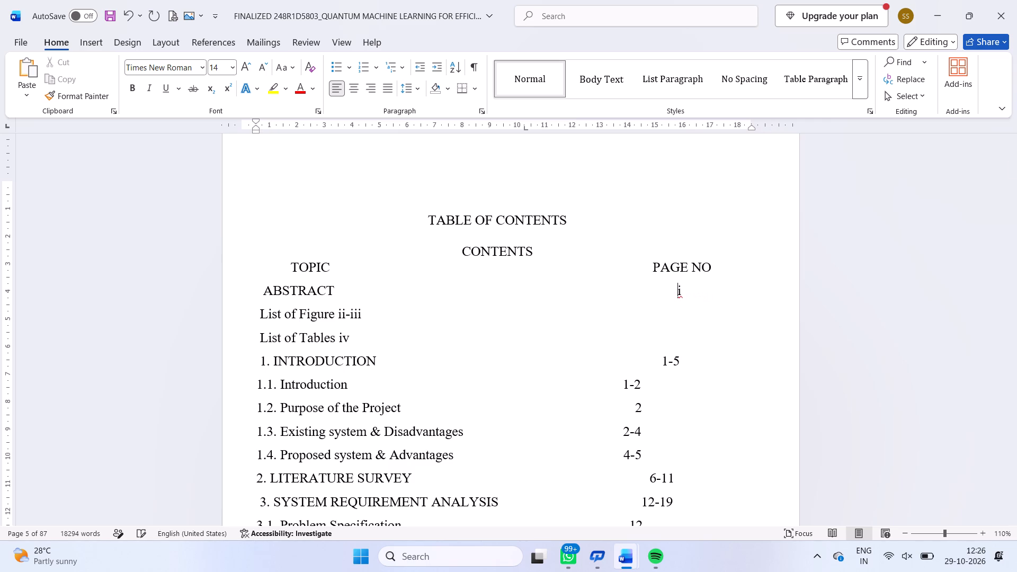
Centre-align the ABSTRACT line.
{"action": "left_click", "coordinate": [353, 87]}
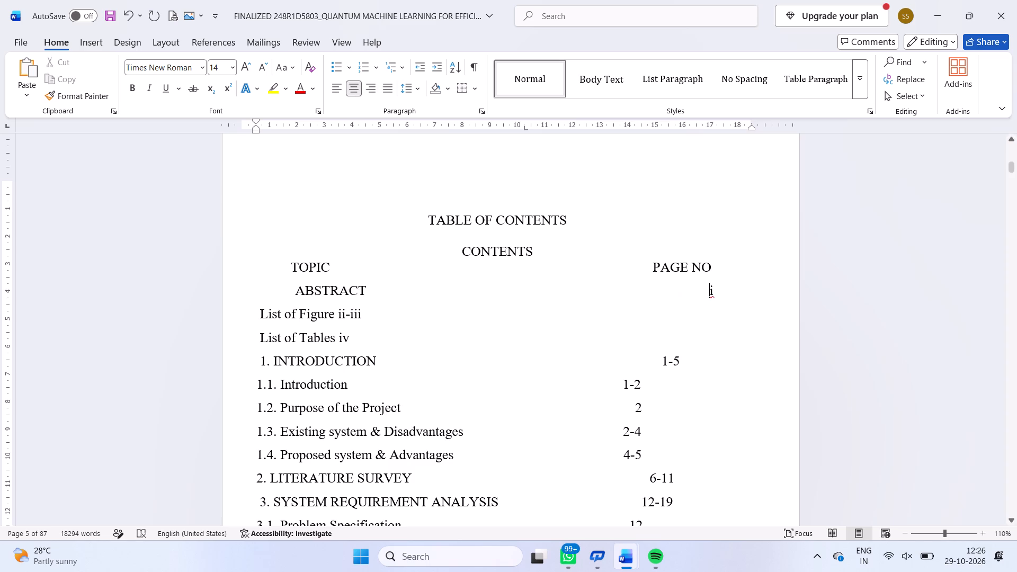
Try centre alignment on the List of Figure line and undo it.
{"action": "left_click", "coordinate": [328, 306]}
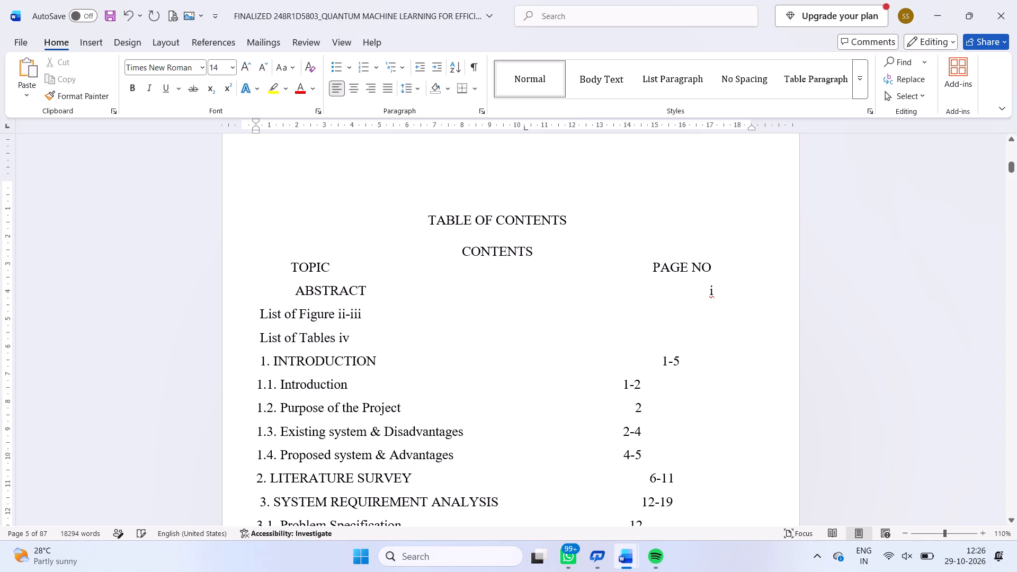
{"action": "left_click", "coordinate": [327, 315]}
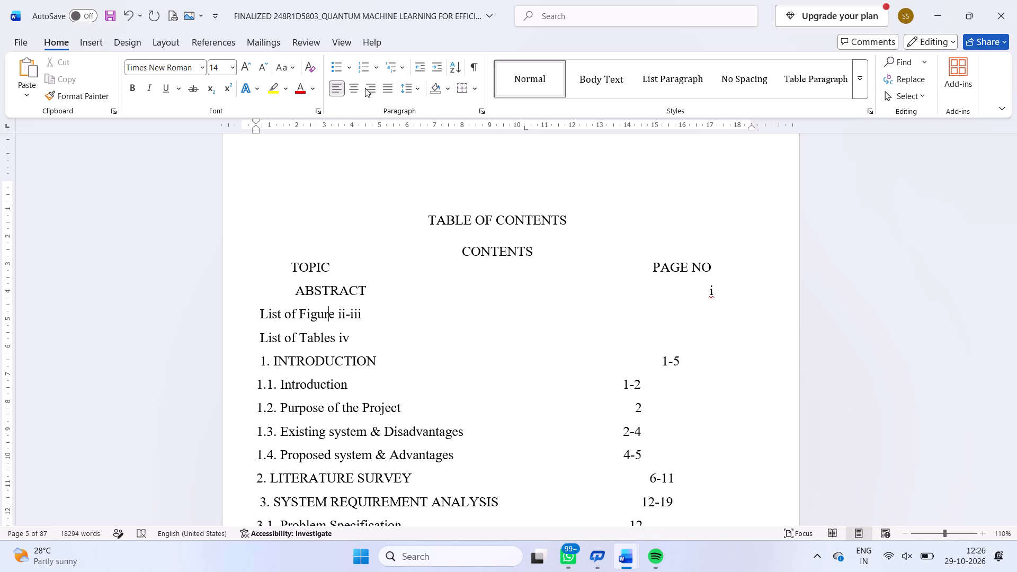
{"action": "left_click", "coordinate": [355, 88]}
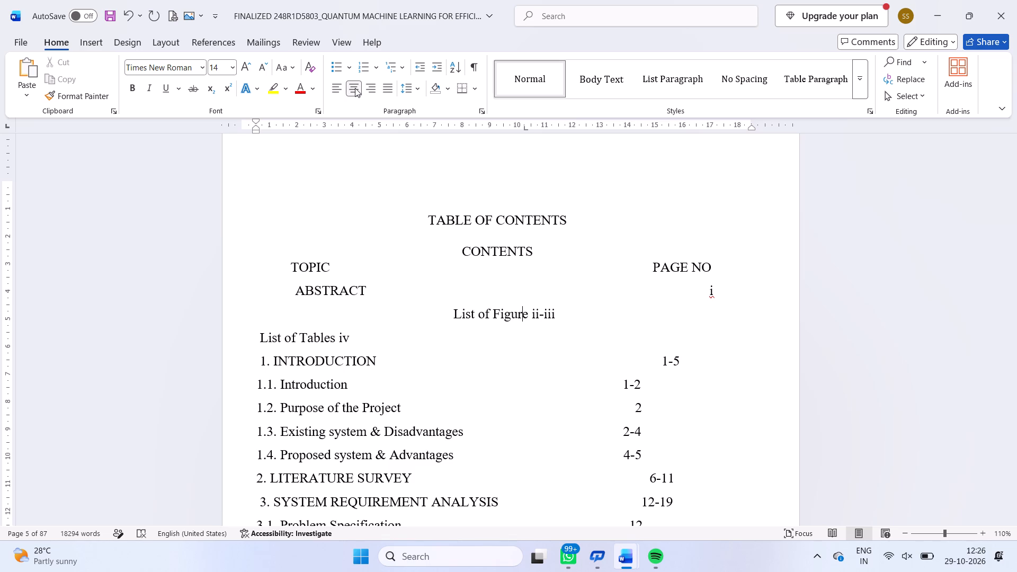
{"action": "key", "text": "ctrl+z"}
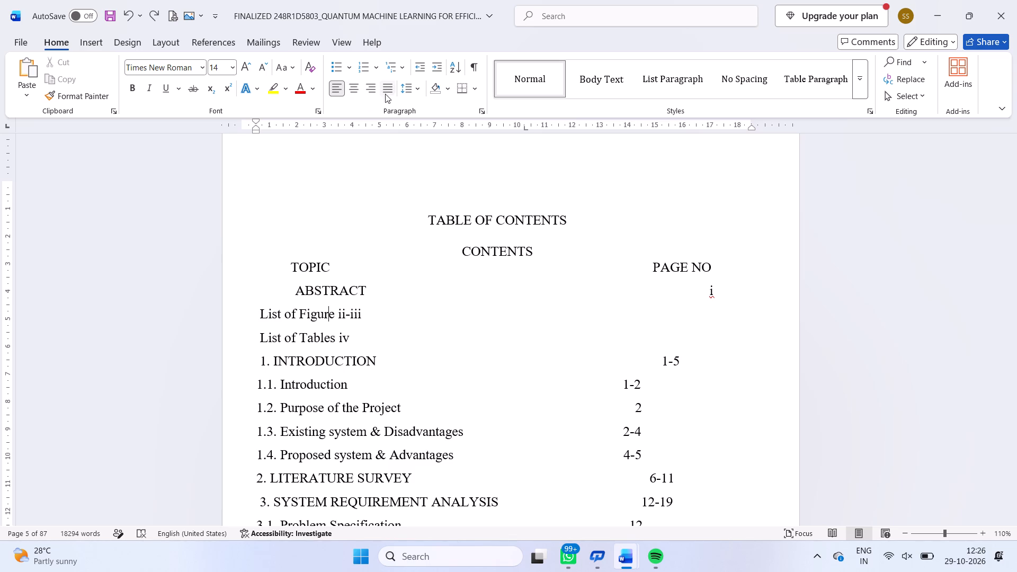
Return the ABSTRACT line to left alignment, keeping one leading space before ABSTRACT.
{"action": "left_click", "coordinate": [295, 288]}
{"action": "key", "text": "BackSpace"}
{"action": "key", "text": "BackSpace"}
{"action": "key", "text": "ctrl+z"}
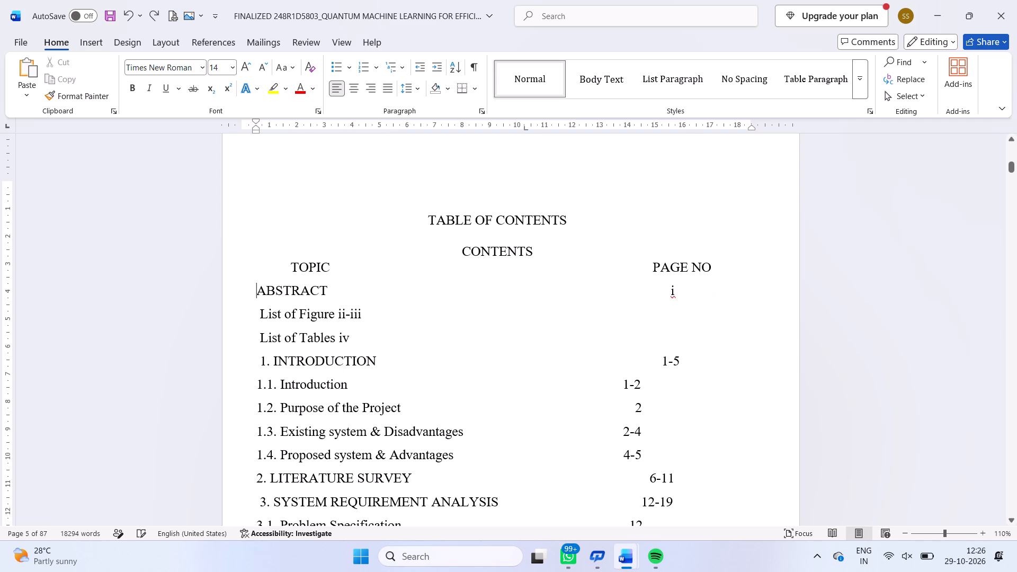
{"action": "key", "text": "space"}
Insert spaces before ii-iii on the List of Figure line to move it into the page number column beneath i.
{"action": "scroll", "coordinate": [375, 314], "scroll_direction": "down", "scroll_amount": 1}
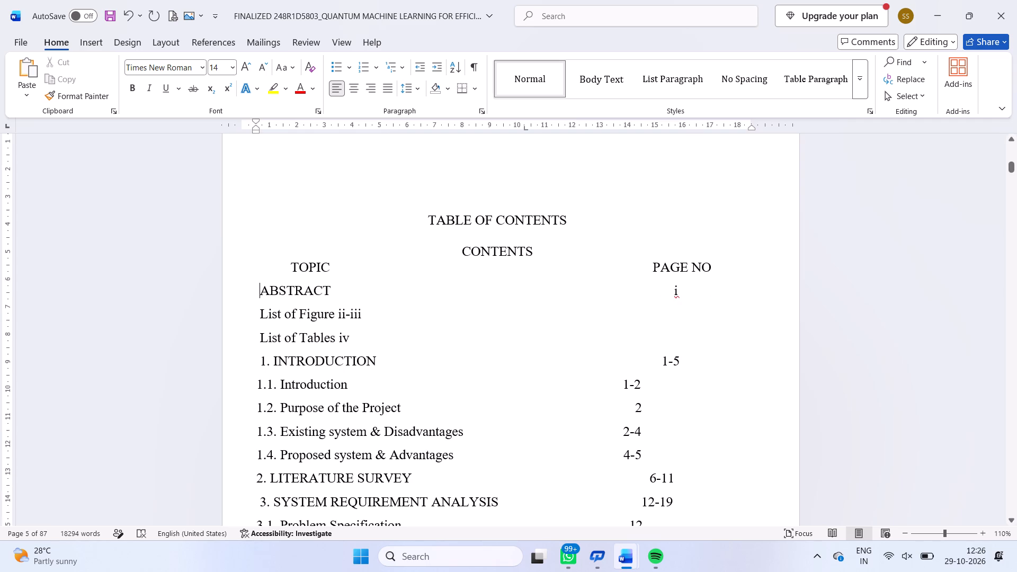
{"action": "scroll", "coordinate": [375, 314], "scroll_direction": "down", "scroll_amount": 1}
{"action": "left_click", "coordinate": [338, 220]}
{"action": "key", "text": "space"}
{"action": "key", "text": "space"}
{"action": "key", "text": "space"}
{"action": "key", "text": "space"}
{"action": "key", "text": "space"}
{"action": "key", "text": "space"}
{"action": "key", "text": "space"}
{"action": "key", "text": "space"}
{"action": "key", "text": "space"}
{"action": "key", "text": "space"}
{"action": "key", "text": "space"}
{"action": "key", "text": "space"}
{"action": "key", "text": "space"}
{"action": "key", "text": "space"}
{"action": "key", "text": "space"}
{"action": "key", "text": "space"}
{"action": "key", "text": "space"}
{"action": "key", "text": "space"}
{"action": "key", "text": "space"}
{"action": "key", "text": "space"}
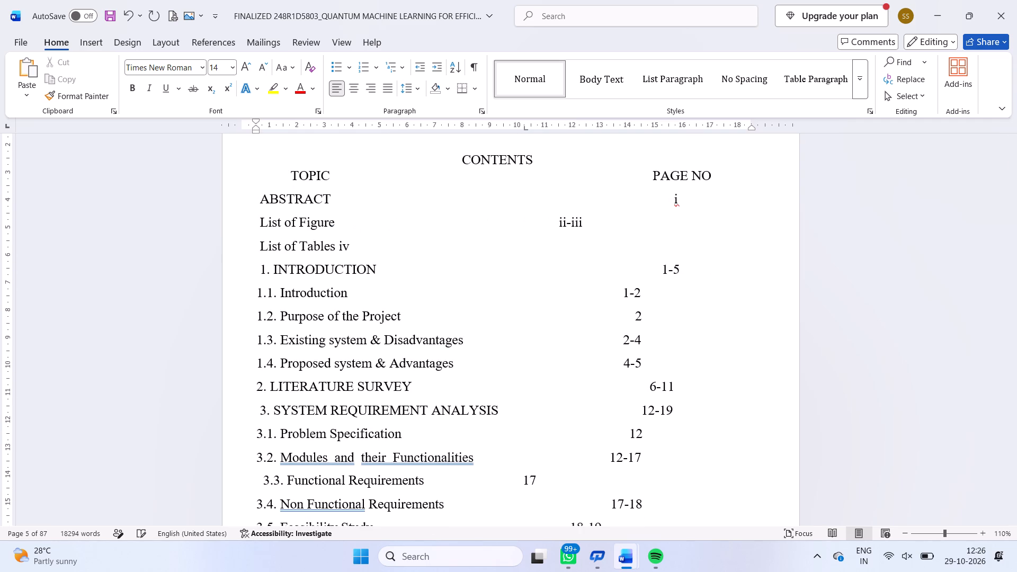
{"action": "key", "text": "space"}
{"action": "key", "text": "space"}
{"action": "key", "text": "space"}
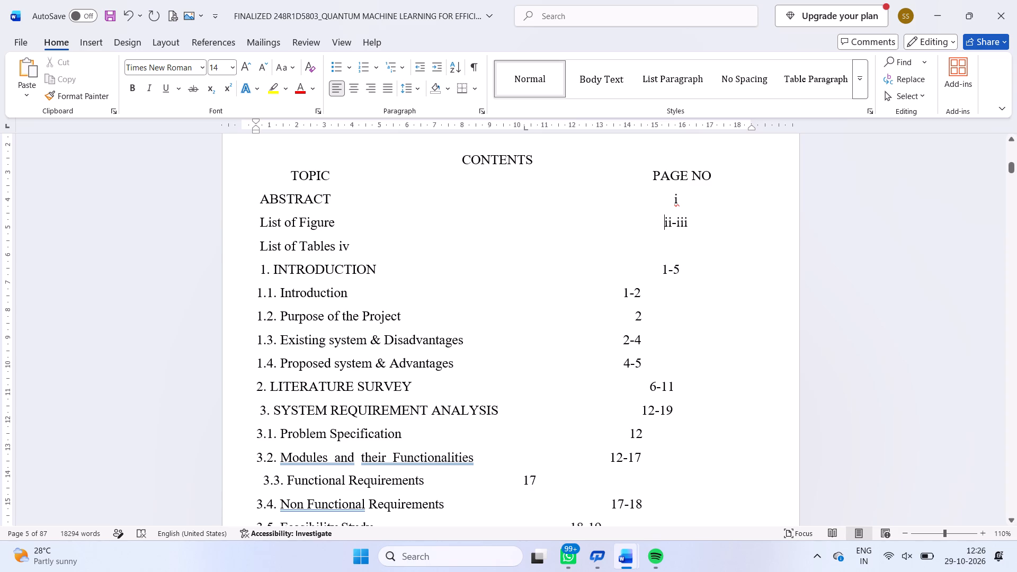
Insert spaces before iv on the List of Tables line to move it into the page number column beneath ii-iii.
{"action": "left_click", "coordinate": [338, 246]}
{"action": "key", "text": "space"}
{"action": "key", "text": "space"}
{"action": "key", "text": "space"}
{"action": "key", "text": "space"}
{"action": "key", "text": "space"}
{"action": "key", "text": "space"}
{"action": "key", "text": "space"}
{"action": "key", "text": "space"}
{"action": "key", "text": "space"}
{"action": "key", "text": "space"}
{"action": "key", "text": "space"}
{"action": "key", "text": "space"}
{"action": "key", "text": "space"}
{"action": "key", "text": "space"}
{"action": "key", "text": "space"}
{"action": "key", "text": "space"}
{"action": "key", "text": "space"}
{"action": "key", "text": "space"}
{"action": "key", "text": "space"}
{"action": "key", "text": "space"}
{"action": "key", "text": "space"}
{"action": "key", "text": "space"}
{"action": "key", "text": "space"}
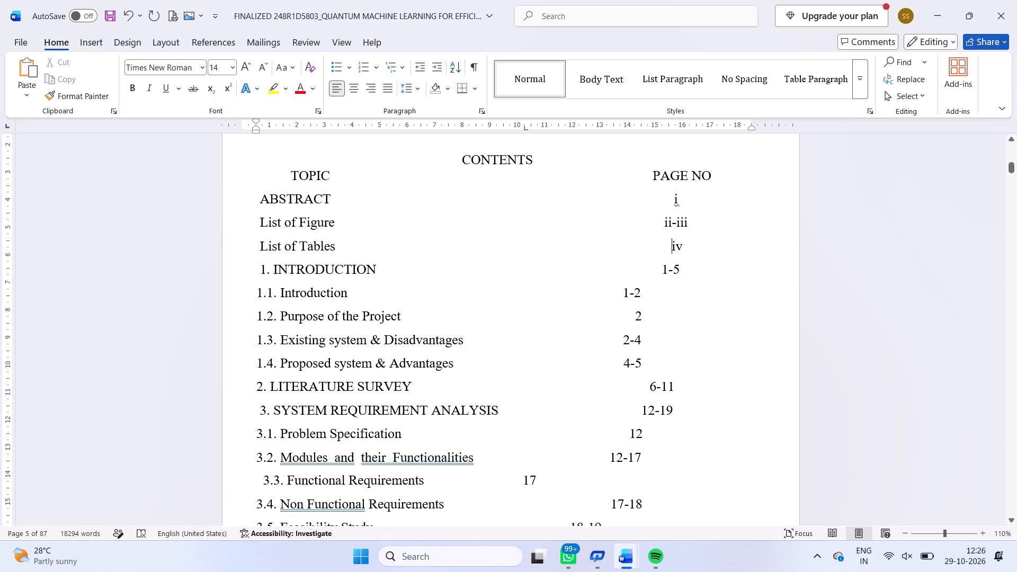
Re-enter the space between 1. and INTRODUCTION.
{"action": "left_click", "coordinate": [273, 272]}
{"action": "key", "text": "BackSpace"}
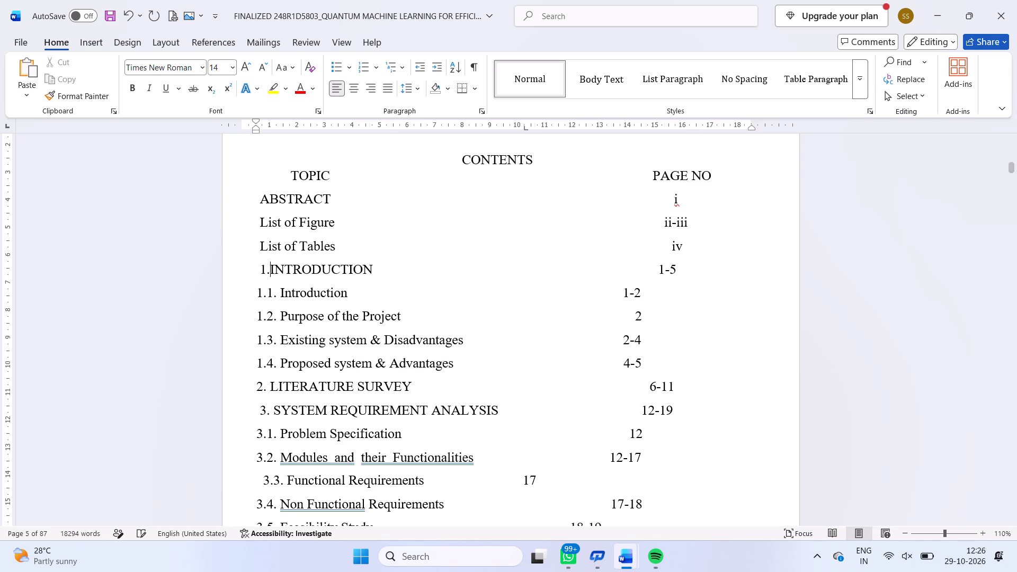
{"action": "key", "text": "space"}
{"action": "key", "text": "space"}
{"action": "key", "text": "BackSpace"}
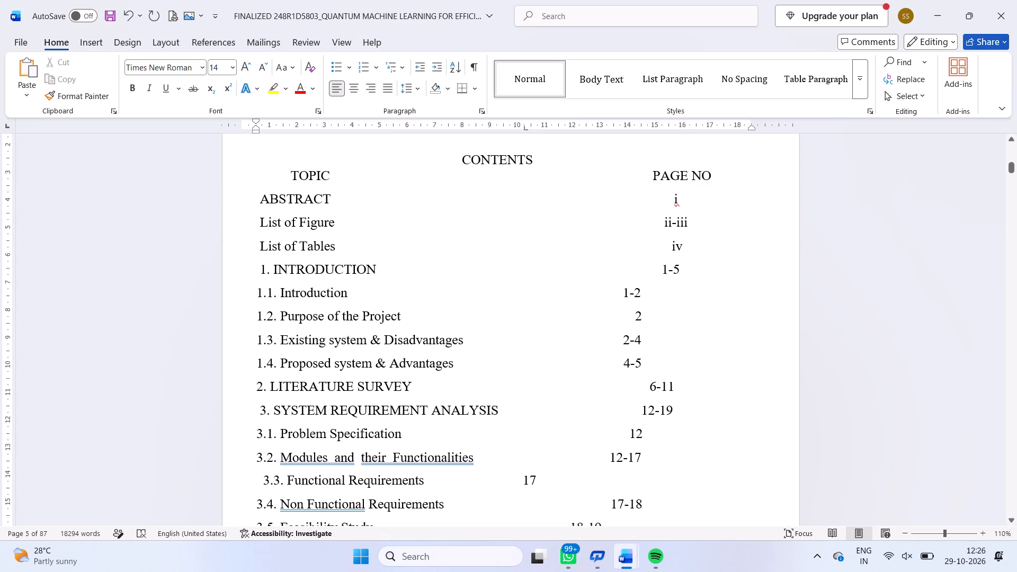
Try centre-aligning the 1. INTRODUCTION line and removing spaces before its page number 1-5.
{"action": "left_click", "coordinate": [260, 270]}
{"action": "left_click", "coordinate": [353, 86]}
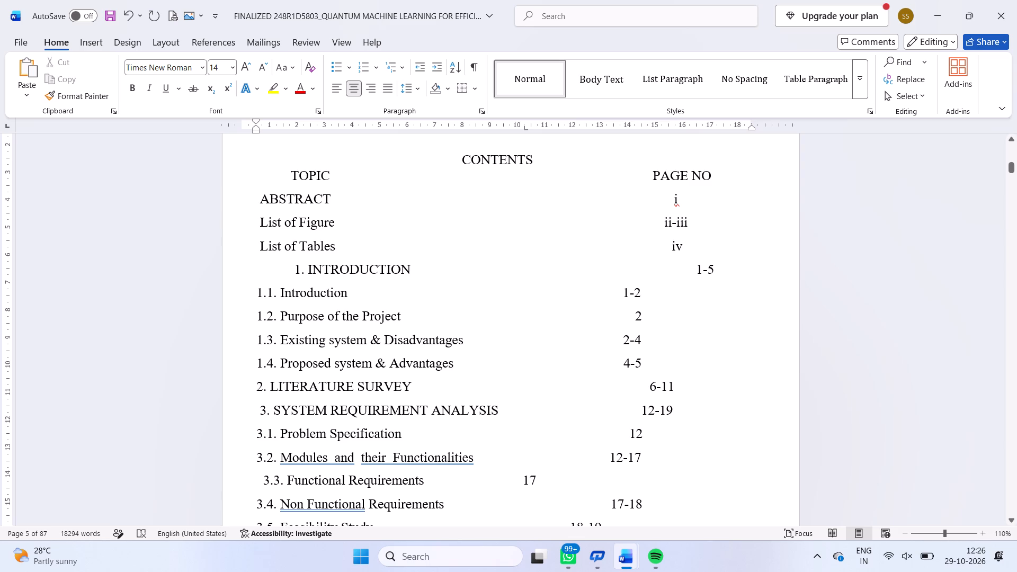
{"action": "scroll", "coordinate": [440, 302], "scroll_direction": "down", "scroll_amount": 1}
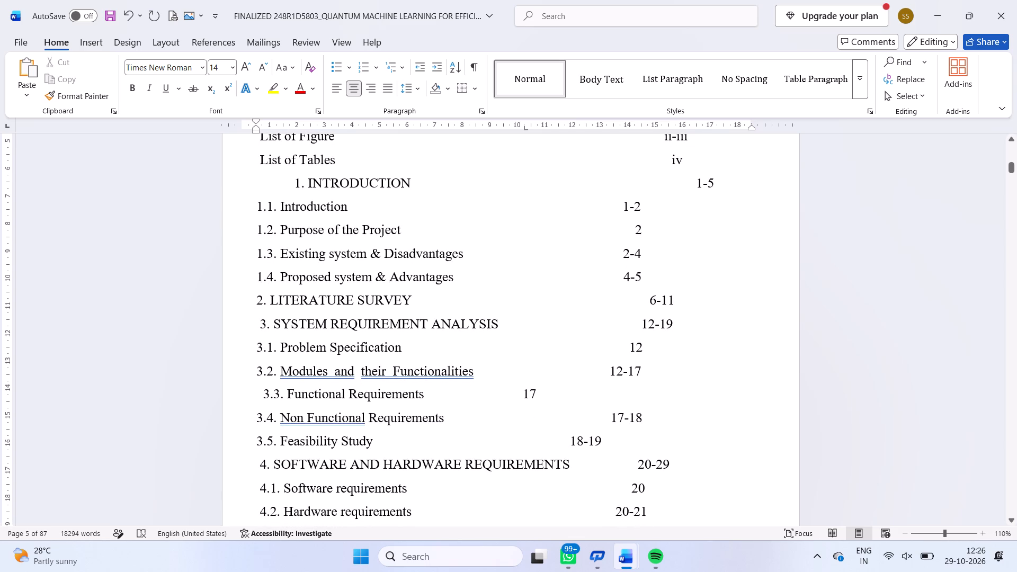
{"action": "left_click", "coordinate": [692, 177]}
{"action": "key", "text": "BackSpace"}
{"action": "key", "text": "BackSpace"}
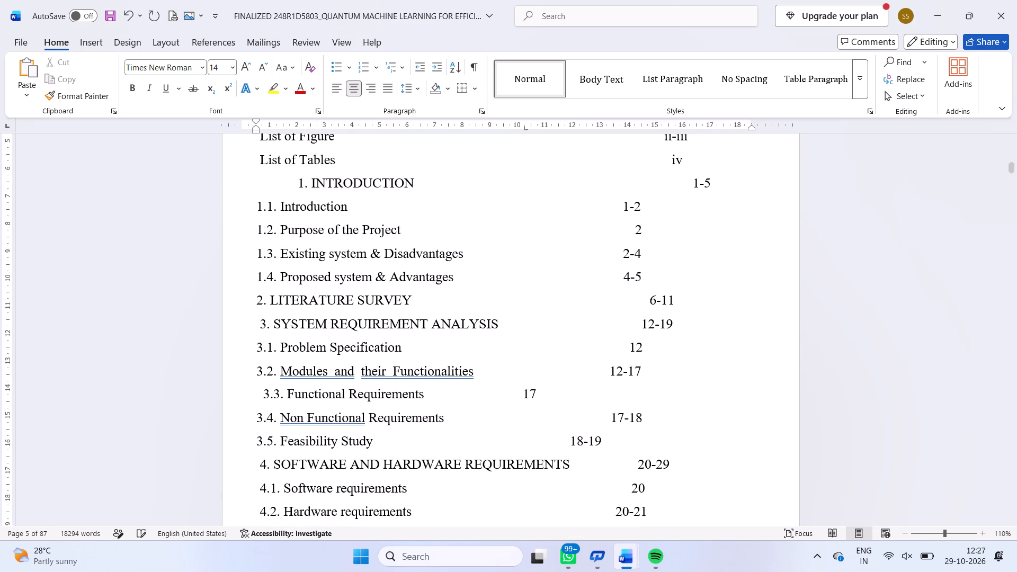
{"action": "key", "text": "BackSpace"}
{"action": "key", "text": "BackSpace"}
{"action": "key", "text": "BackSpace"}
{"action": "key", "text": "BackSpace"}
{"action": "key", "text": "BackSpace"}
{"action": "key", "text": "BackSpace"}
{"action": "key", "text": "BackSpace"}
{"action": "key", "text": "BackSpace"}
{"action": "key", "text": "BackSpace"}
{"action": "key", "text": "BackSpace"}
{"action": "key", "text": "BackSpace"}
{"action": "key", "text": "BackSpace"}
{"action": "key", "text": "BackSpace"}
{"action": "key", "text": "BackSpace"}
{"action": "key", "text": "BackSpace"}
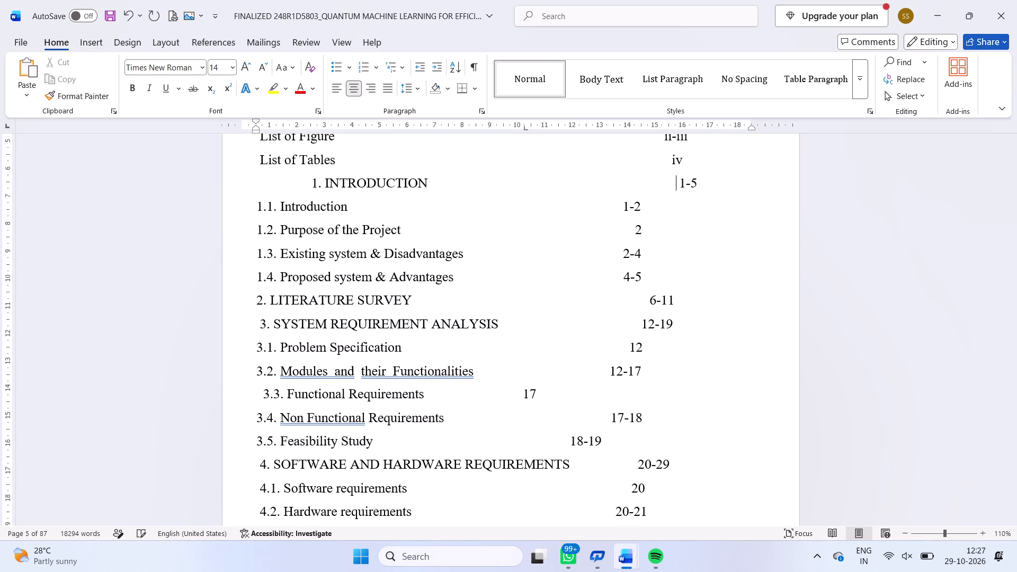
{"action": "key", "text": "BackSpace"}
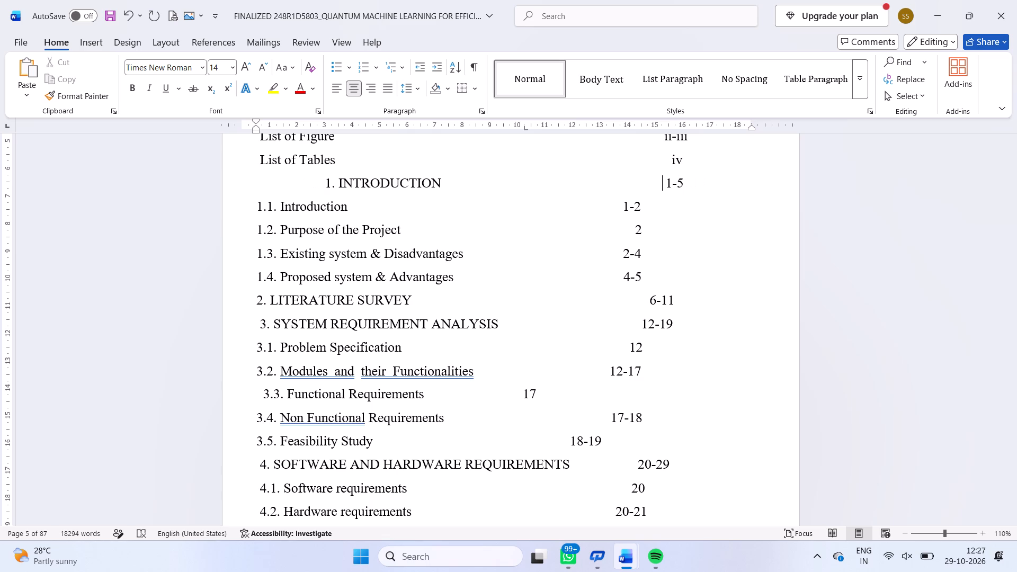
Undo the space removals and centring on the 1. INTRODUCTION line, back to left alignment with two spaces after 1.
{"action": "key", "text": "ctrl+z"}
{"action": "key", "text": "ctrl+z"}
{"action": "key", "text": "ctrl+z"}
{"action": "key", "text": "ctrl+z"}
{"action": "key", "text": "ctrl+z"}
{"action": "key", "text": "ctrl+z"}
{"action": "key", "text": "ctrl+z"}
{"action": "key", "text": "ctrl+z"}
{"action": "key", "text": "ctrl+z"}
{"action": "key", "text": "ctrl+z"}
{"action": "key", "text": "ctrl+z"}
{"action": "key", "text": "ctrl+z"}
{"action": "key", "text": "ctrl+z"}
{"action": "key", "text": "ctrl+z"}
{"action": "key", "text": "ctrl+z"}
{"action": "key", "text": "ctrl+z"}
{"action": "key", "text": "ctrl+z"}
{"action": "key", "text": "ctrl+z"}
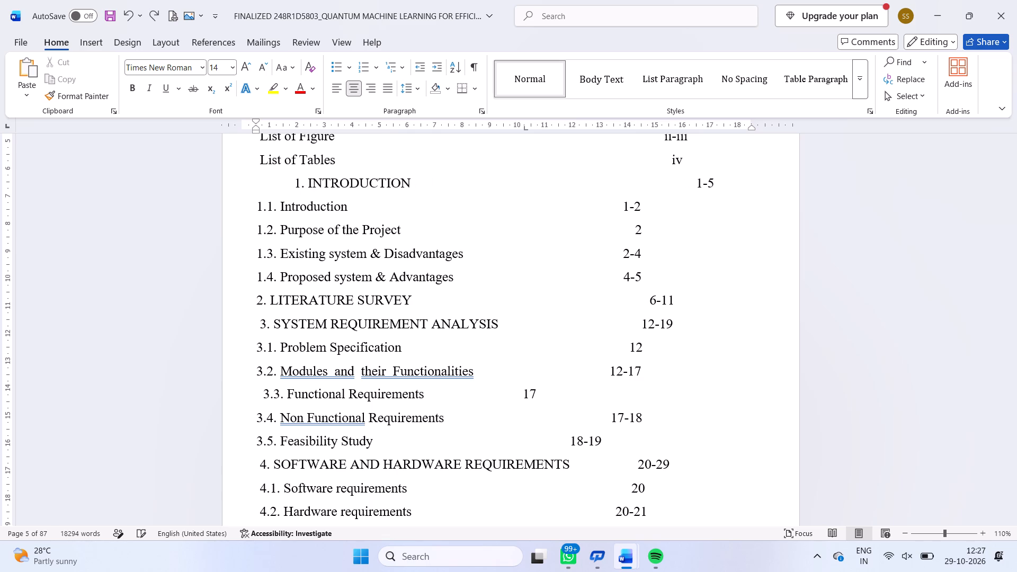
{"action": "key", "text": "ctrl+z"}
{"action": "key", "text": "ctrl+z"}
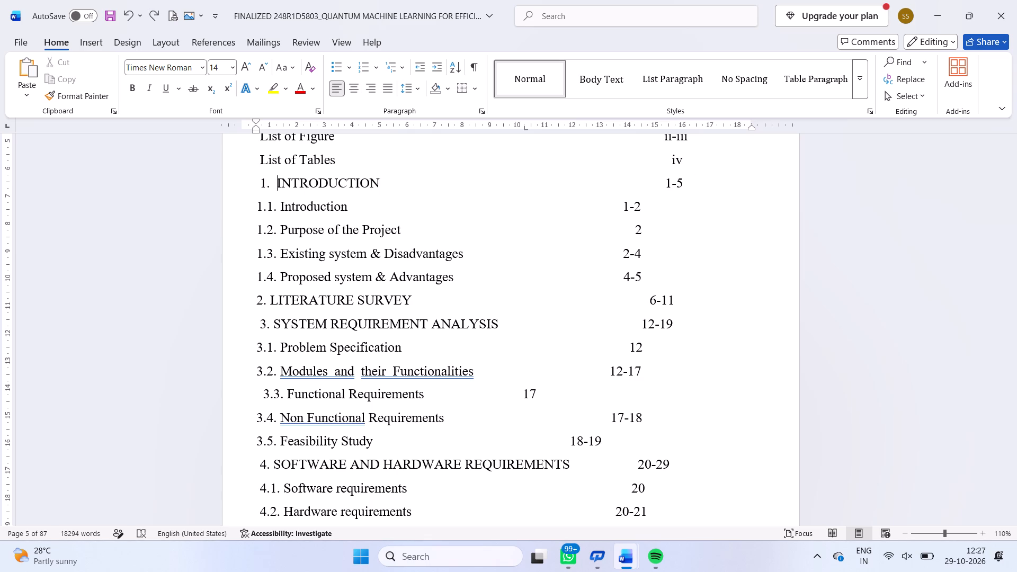
Indent the 1. INTRODUCTION line with four more leading spaces.
{"action": "left_click", "coordinate": [692, 177]}
{"action": "key", "text": "BackSpace"}
{"action": "left_click", "coordinate": [278, 184]}
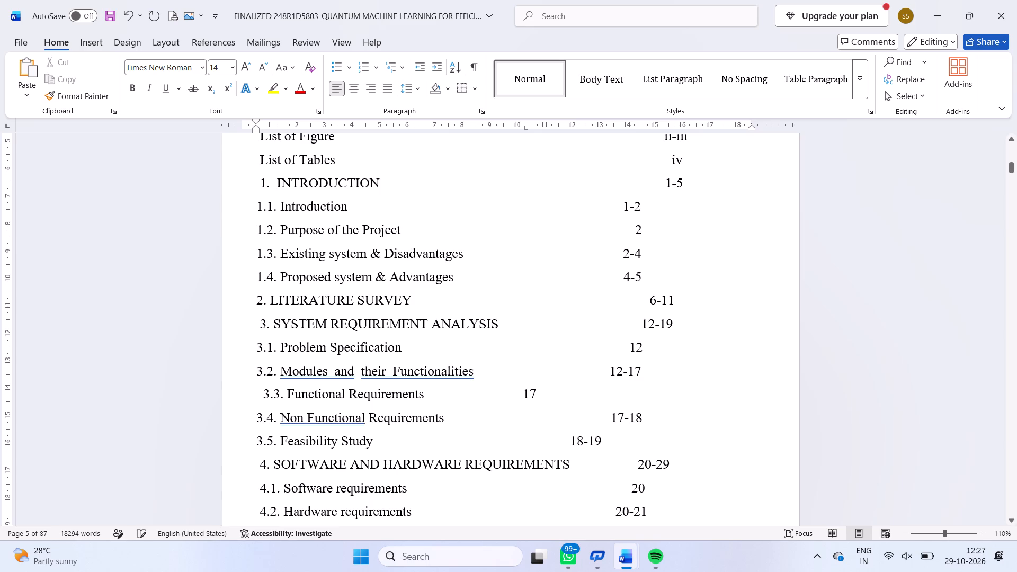
{"action": "left_click", "coordinate": [261, 180]}
{"action": "key", "text": "space"}
{"action": "key", "text": "space"}
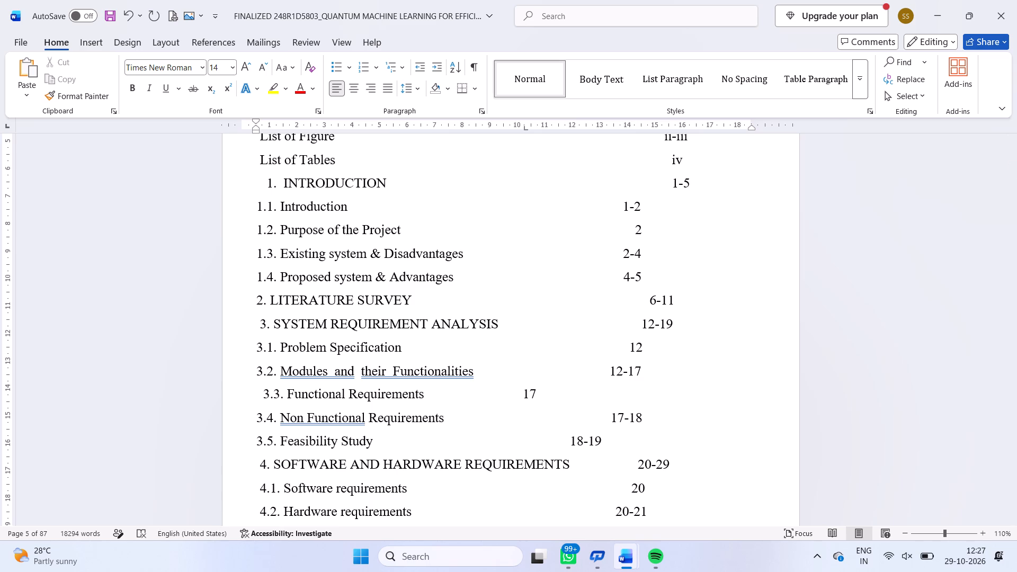
{"action": "left_click", "coordinate": [288, 184]}
{"action": "left_click", "coordinate": [260, 180]}
{"action": "key", "text": "space"}
{"action": "key", "text": "space"}
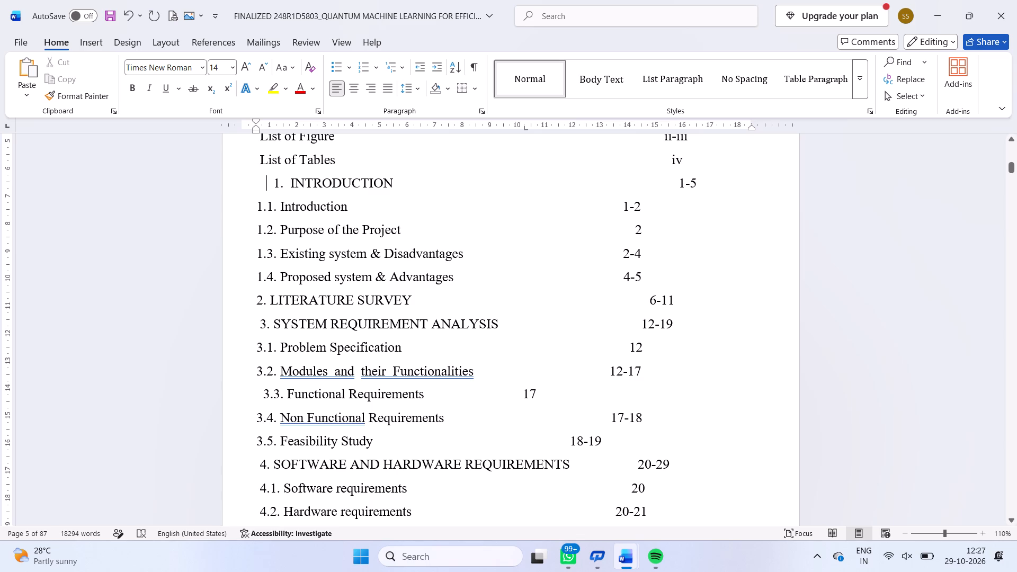
Remove excess spaces before 1-5 on the INTRODUCTION line to bring it back beneath iv in the page number column.
{"action": "left_click", "coordinate": [677, 185]}
{"action": "key", "text": "BackSpace"}
{"action": "key", "text": "BackSpace"}
{"action": "key", "text": "BackSpace"}
{"action": "key", "text": "BackSpace"}
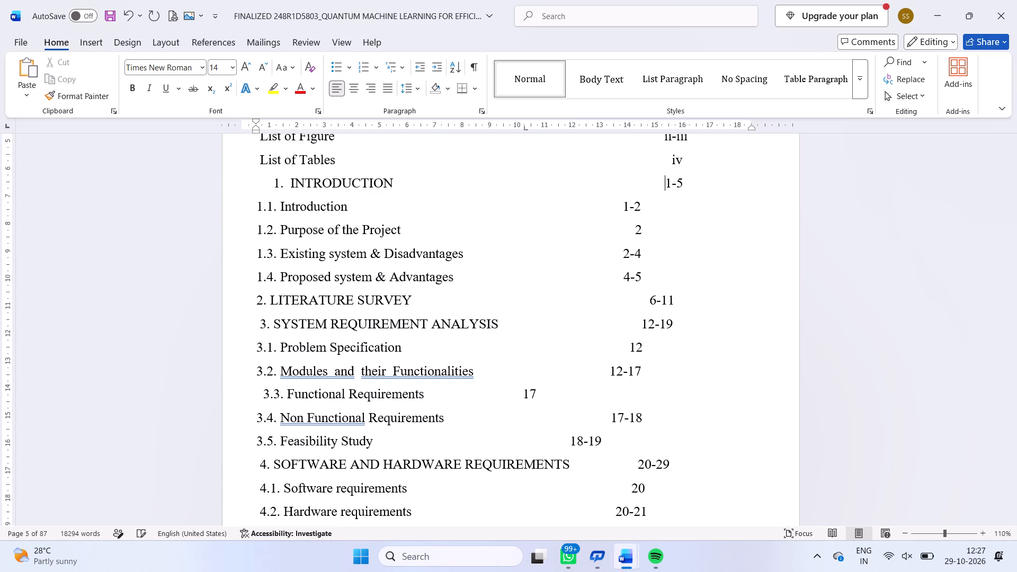
{"action": "key", "text": "space"}
Indent the 1.1. Introduction line with ten leading spaces so its number starts beneath the word INTRODUCTION.
{"action": "left_click", "coordinate": [257, 210]}
{"action": "key", "text": "space"}
{"action": "key", "text": "space"}
{"action": "key", "text": "space"}
{"action": "key", "text": "space"}
{"action": "key", "text": "space"}
{"action": "key", "text": "space"}
{"action": "key", "text": "space"}
{"action": "key", "text": "space"}
{"action": "key", "text": "space"}
{"action": "key", "text": "space"}
{"action": "key", "text": "space"}
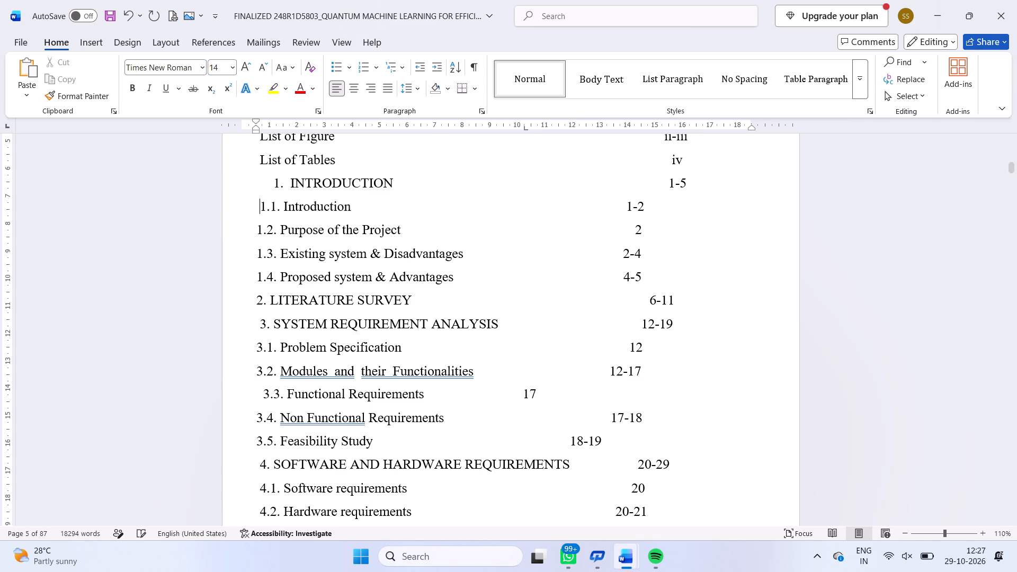
{"action": "key", "text": "BackSpace"}
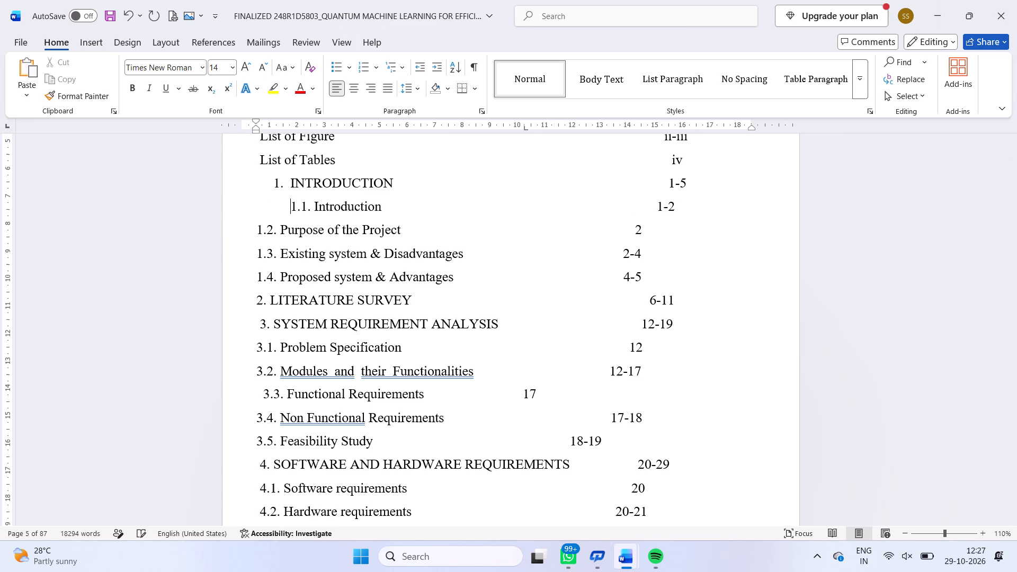
Add spaces before 1-2 on the 1.1. Introduction line to place it beneath 1-5.
{"action": "left_click", "coordinate": [656, 204]}
{"action": "key", "text": "space"}
{"action": "key", "text": "space"}
{"action": "key", "text": "space"}
{"action": "key", "text": "space"}
{"action": "key", "text": "BackSpace"}
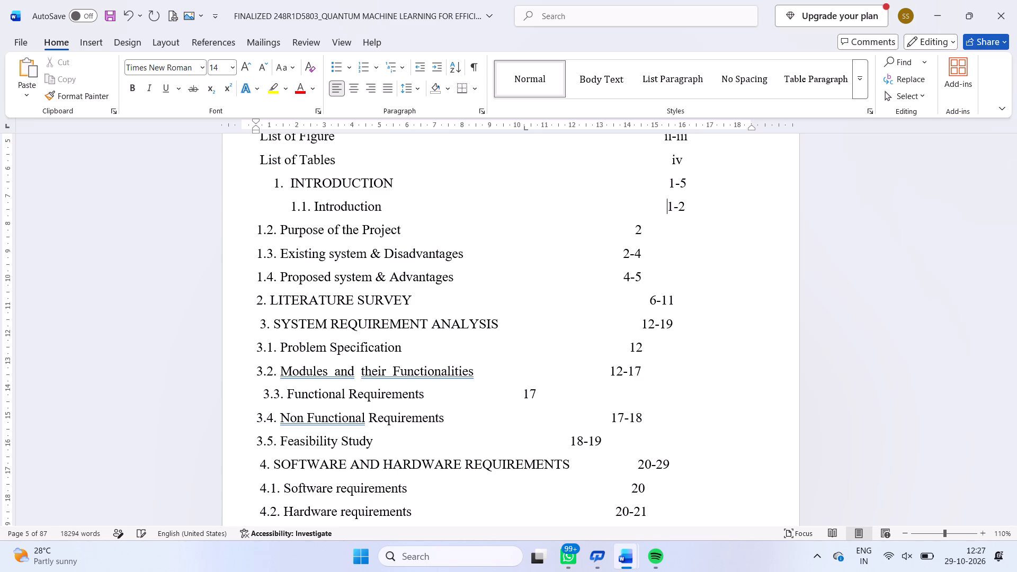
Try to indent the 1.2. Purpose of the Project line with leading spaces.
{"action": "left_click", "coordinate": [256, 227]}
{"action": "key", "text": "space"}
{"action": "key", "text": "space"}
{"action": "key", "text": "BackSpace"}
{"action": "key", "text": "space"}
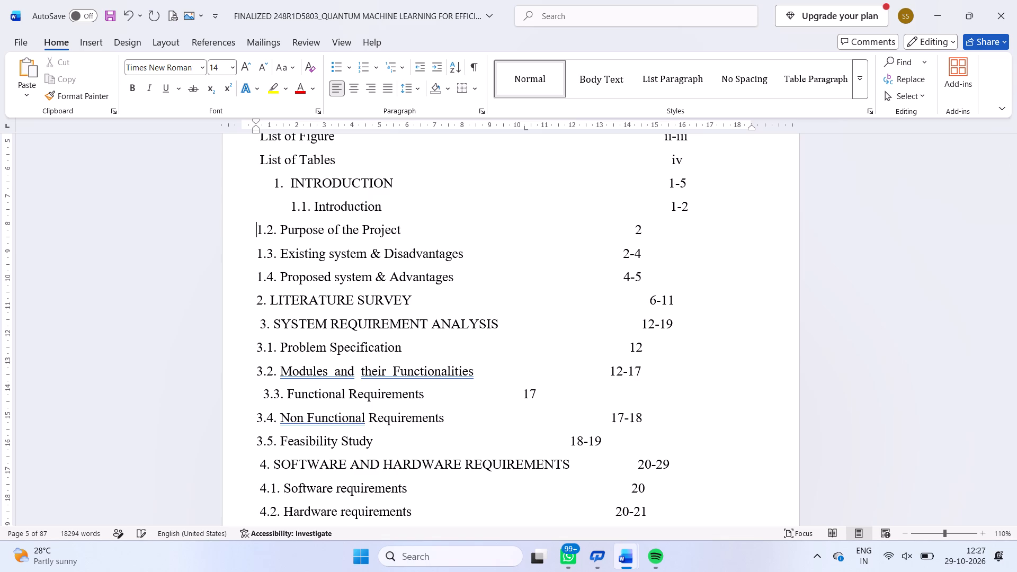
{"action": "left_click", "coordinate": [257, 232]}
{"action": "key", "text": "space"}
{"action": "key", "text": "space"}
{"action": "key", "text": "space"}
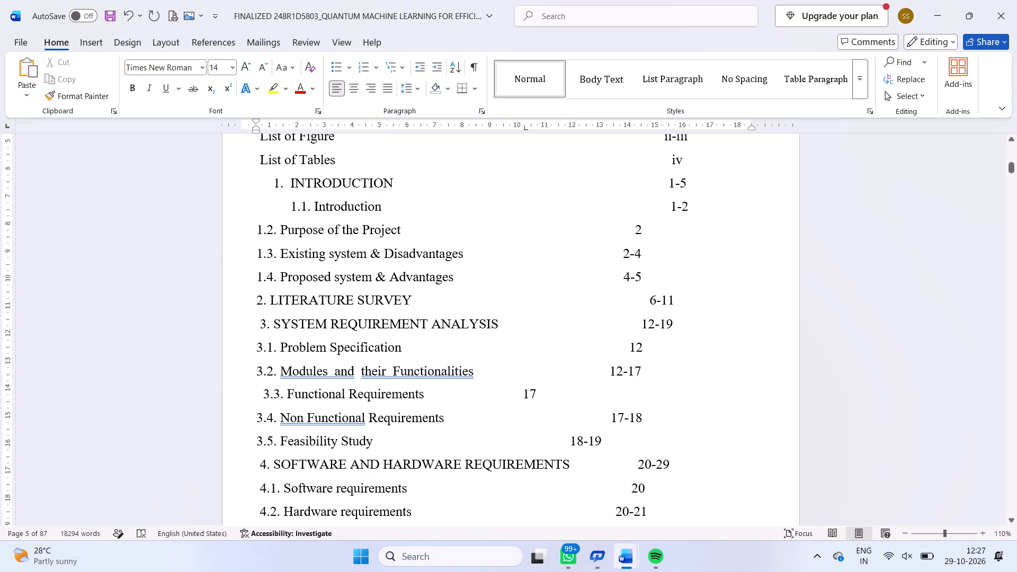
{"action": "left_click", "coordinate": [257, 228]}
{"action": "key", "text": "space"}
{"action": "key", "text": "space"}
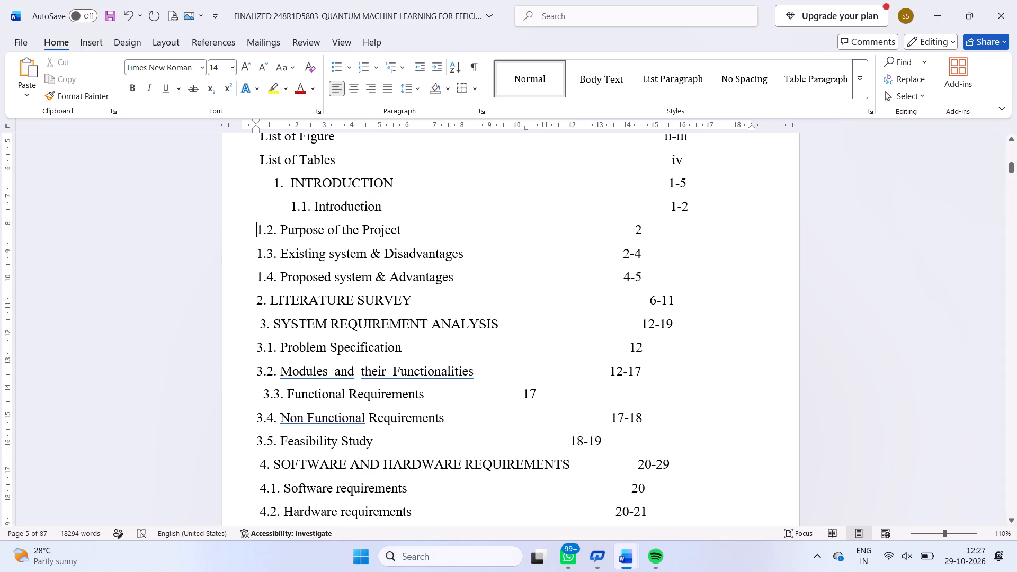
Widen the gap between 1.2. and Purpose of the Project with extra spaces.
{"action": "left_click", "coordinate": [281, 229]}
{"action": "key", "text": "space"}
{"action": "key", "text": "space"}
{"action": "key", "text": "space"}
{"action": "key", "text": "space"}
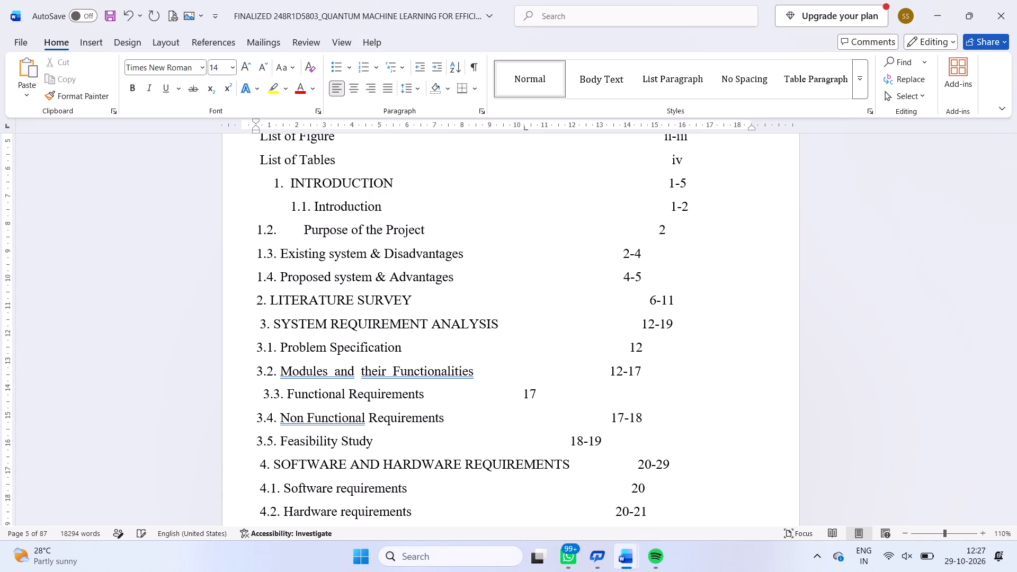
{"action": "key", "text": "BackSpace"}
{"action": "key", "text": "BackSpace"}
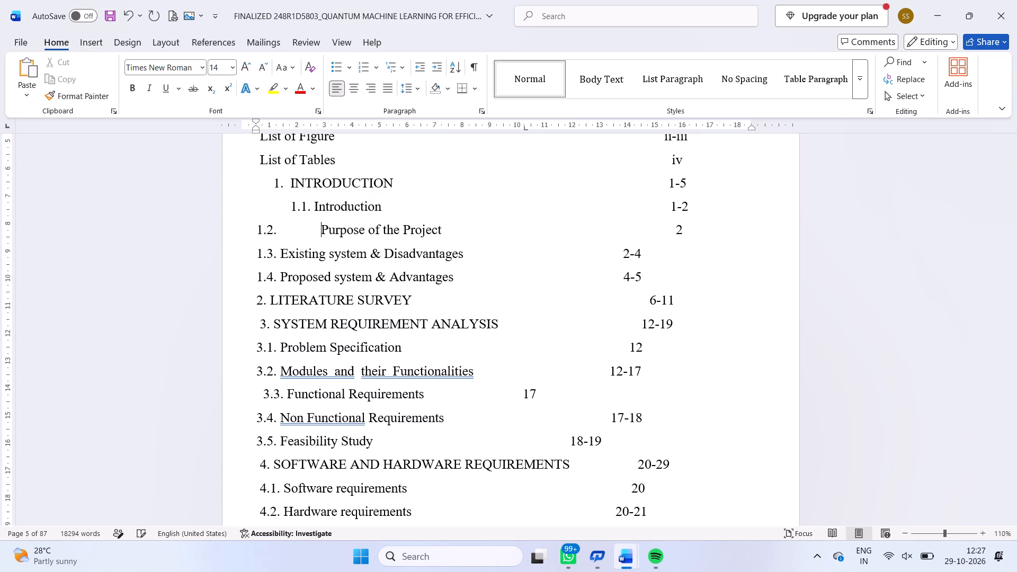
Delete the number in front of Purpose of the Project and re-enter it as 1.2 at the line start.
{"action": "key", "text": "Left"}
{"action": "key", "text": "Left"}
{"action": "key", "text": "Left"}
{"action": "key", "text": "Left"}
{"action": "key", "text": "Left"}
{"action": "key", "text": "Left"}
{"action": "key", "text": "Left"}
{"action": "key", "text": "Left"}
{"action": "key", "text": "Left"}
{"action": "key", "text": "Left"}
{"action": "key", "text": "Left"}
{"action": "key", "text": "Left"}
{"action": "key", "text": "Left"}
{"action": "key", "text": "BackSpace"}
{"action": "key", "text": "backslash"}
{"action": "key", "text": "BackSpace"}
{"action": "key", "text": "BackSpace"}
{"action": "key", "text": "BackSpace"}
{"action": "key", "text": "BackSpace"}
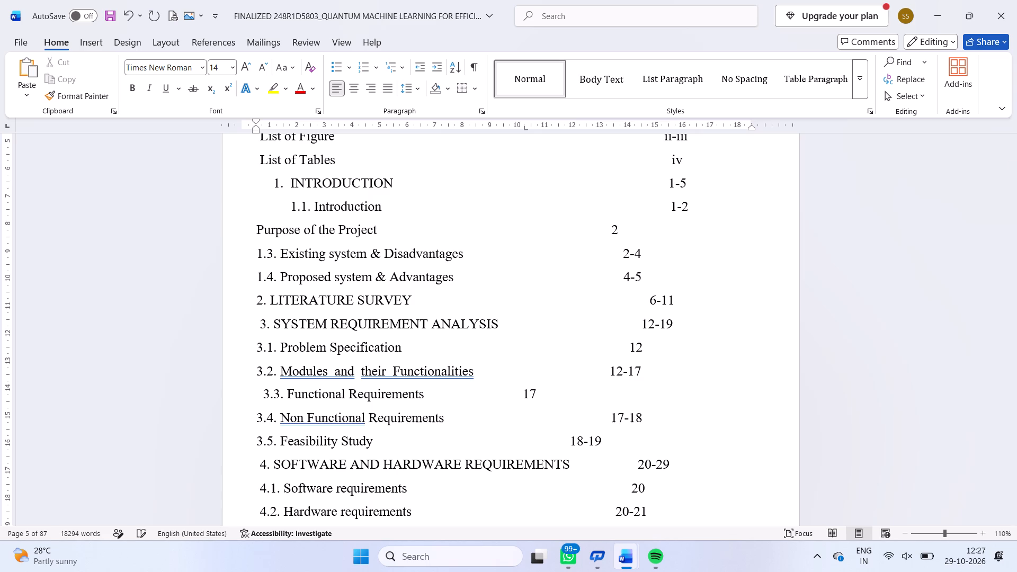
{"action": "key", "text": "space"}
{"action": "key", "text": "space"}
{"action": "key", "text": "space"}
{"action": "type", "text": "12"}
{"action": "key", "text": "BackSpace"}
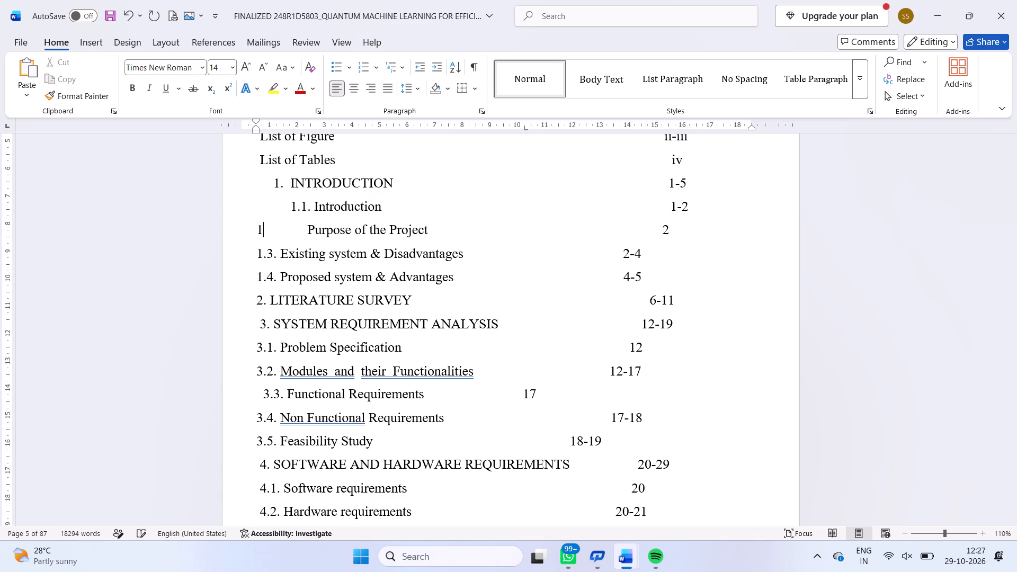
{"action": "type", "text": ".2"}
{"action": "key", "text": "space"}
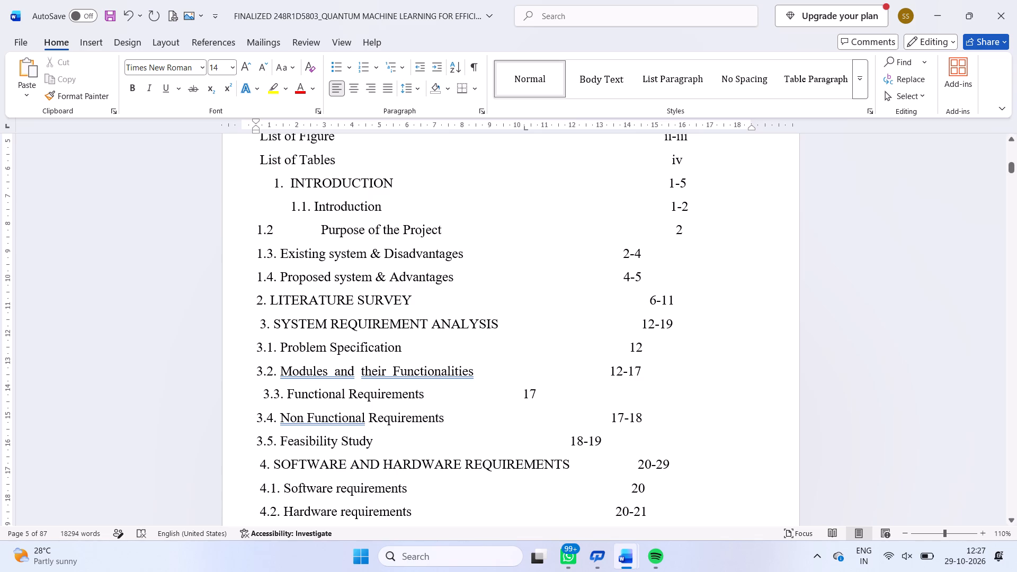
Indent the 1.1 to 1.3 lines to about 1.5 cm and pull the first-line indent back so 1.1 starts above 1.2.
{"action": "left_click", "coordinate": [254, 231]}
{"action": "left_click_drag", "start_coordinate": [255, 128], "coordinate": [282, 125]}
{"action": "left_click", "coordinate": [318, 202]}
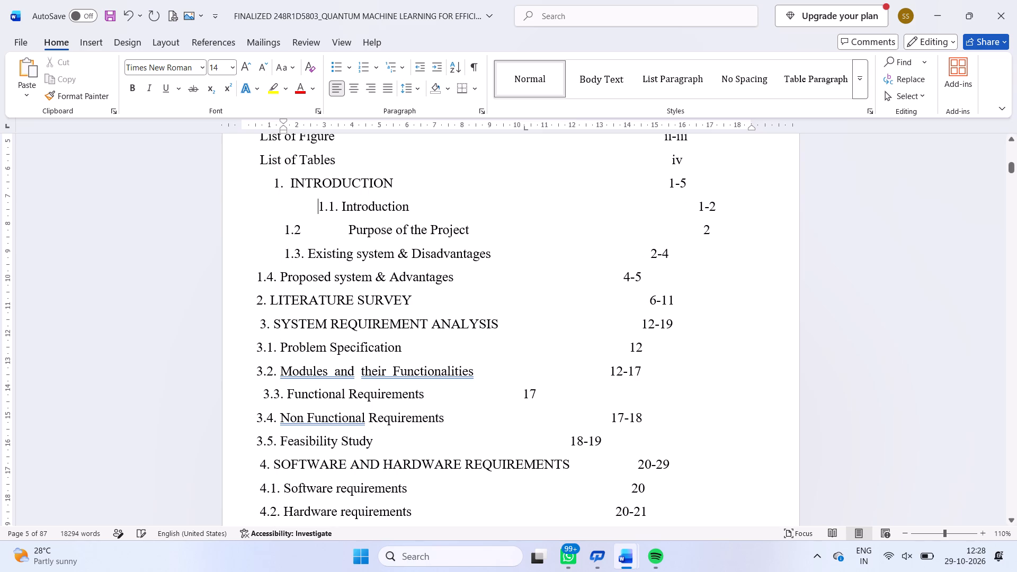
{"action": "left_click_drag", "start_coordinate": [284, 119], "coordinate": [265, 117]}
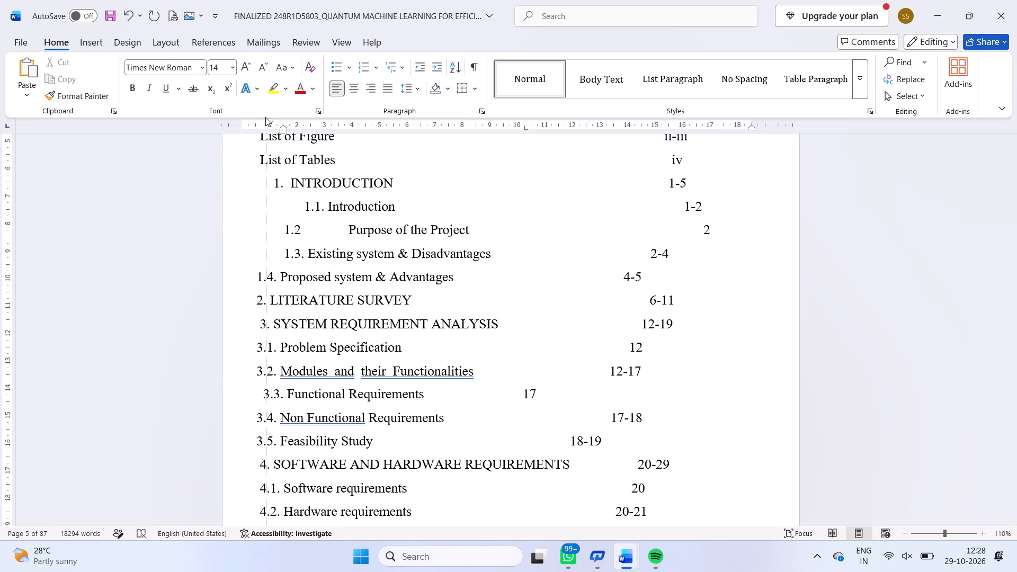
{"action": "left_click_drag", "start_coordinate": [265, 117], "coordinate": [251, 115]}
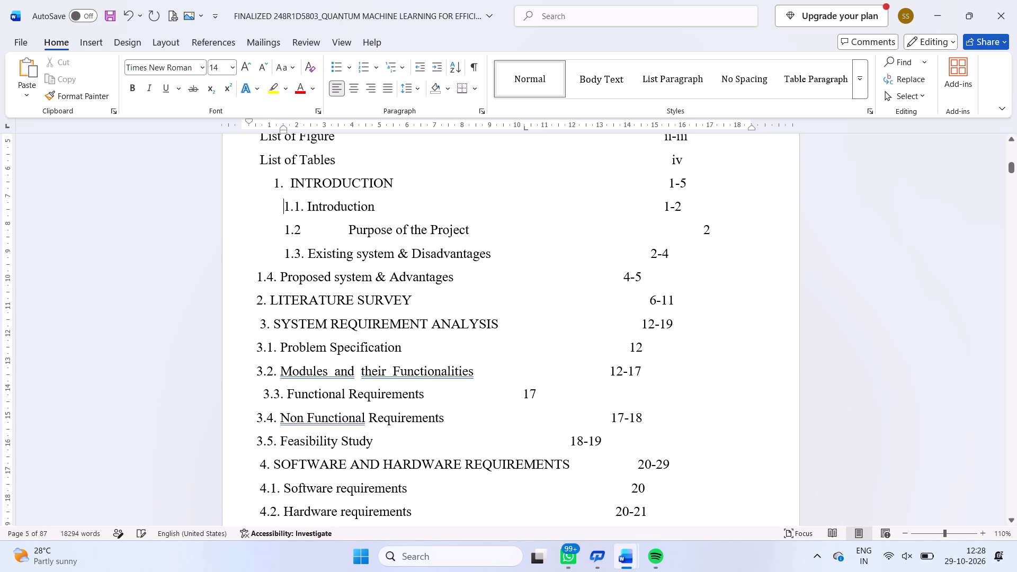
Reduce the left indent of the 1.1 to 1.3 lines to about 1.25 cm.
{"action": "left_click", "coordinate": [345, 230]}
{"action": "left_click_drag", "start_coordinate": [283, 133], "coordinate": [274, 132]}
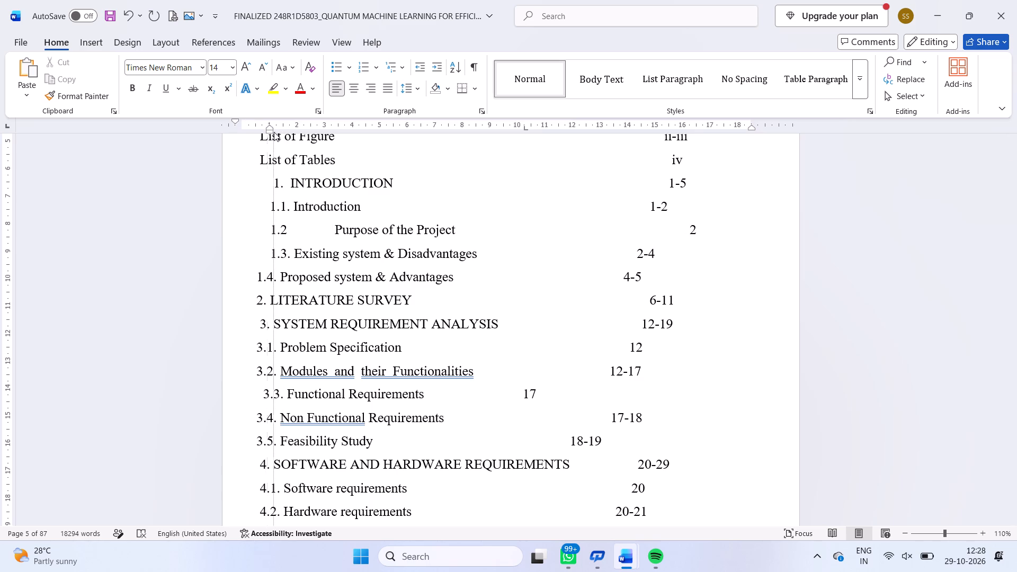
{"action": "left_click_drag", "start_coordinate": [274, 132], "coordinate": [274, 132]}
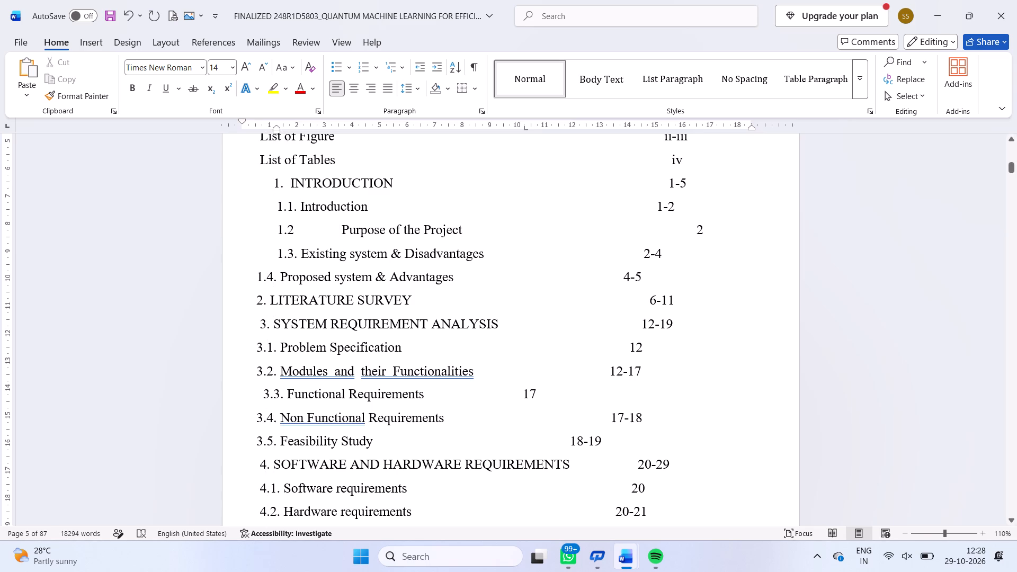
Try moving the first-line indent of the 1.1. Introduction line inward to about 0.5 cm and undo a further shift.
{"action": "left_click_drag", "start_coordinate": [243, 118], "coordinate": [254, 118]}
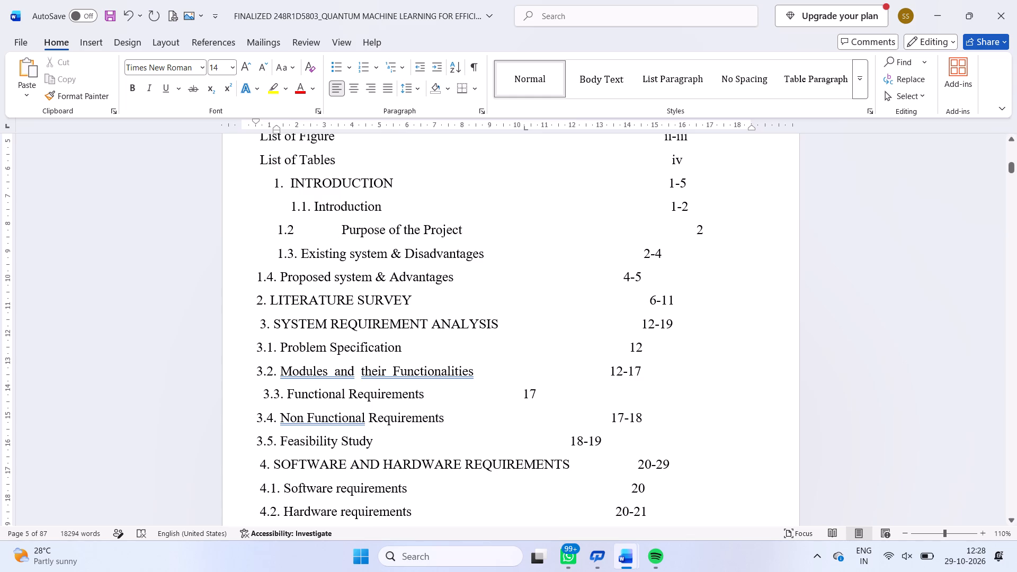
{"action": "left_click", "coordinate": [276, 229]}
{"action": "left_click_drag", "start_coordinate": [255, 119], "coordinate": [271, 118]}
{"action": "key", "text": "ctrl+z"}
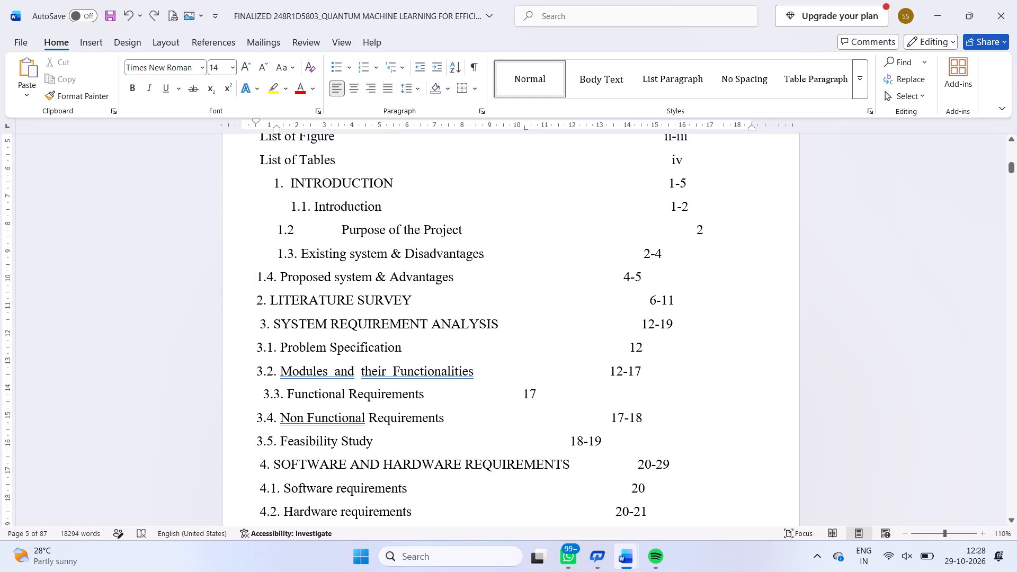
Remove eight surplus spaces between 1.2 and Purpose of the Project.
{"action": "left_click", "coordinate": [342, 229]}
{"action": "key", "text": "BackSpace"}
{"action": "key", "text": "BackSpace"}
{"action": "key", "text": "BackSpace"}
{"action": "key", "text": "BackSpace"}
{"action": "key", "text": "BackSpace"}
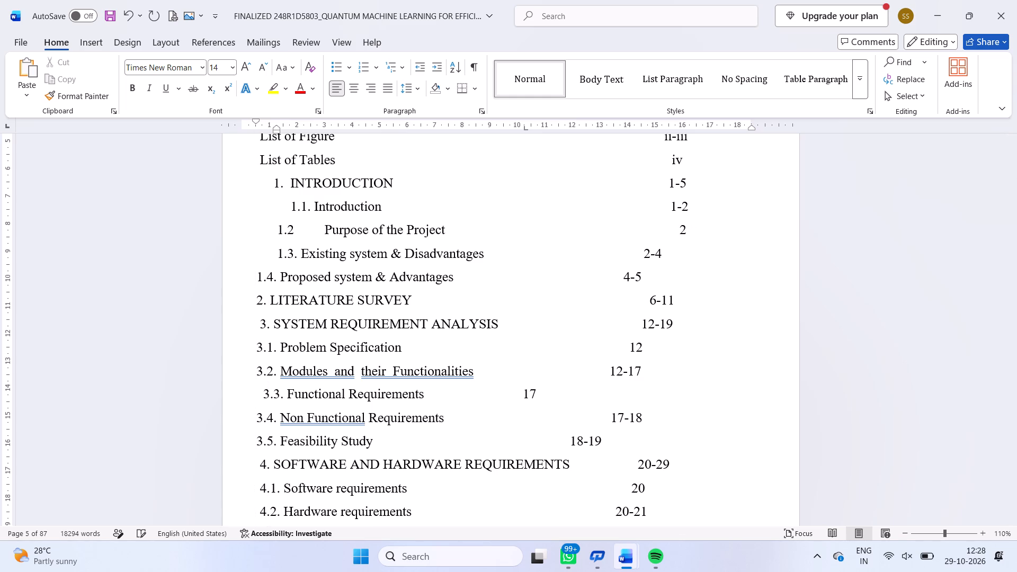
{"action": "key", "text": "BackSpace"}
{"action": "key", "text": "BackSpace"}
{"action": "key", "text": "BackSpace"}
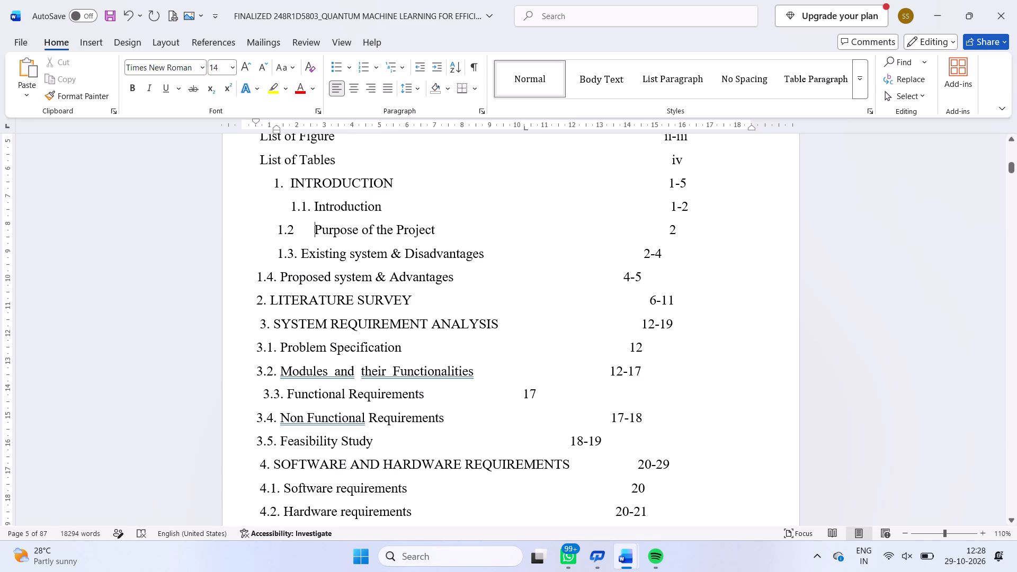
Move the first-line indent of the 1.1. Introduction line back to 0 cm so 1.1 lines up with 1.2.
{"action": "left_click", "coordinate": [276, 224]}
{"action": "left_click", "coordinate": [257, 123]}
{"action": "left_click_drag", "start_coordinate": [254, 122], "coordinate": [261, 122]}
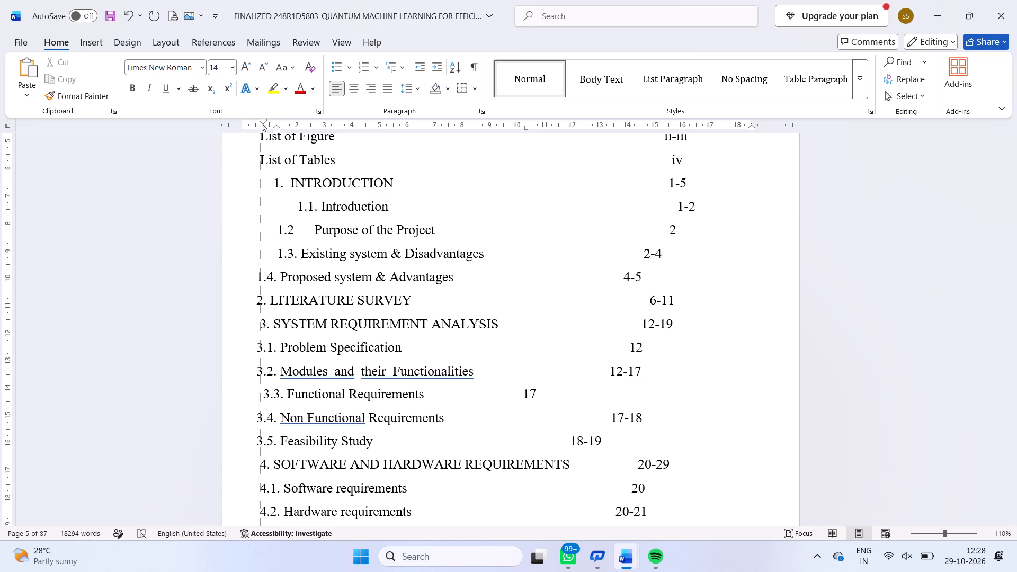
{"action": "left_click_drag", "start_coordinate": [261, 122], "coordinate": [243, 123]}
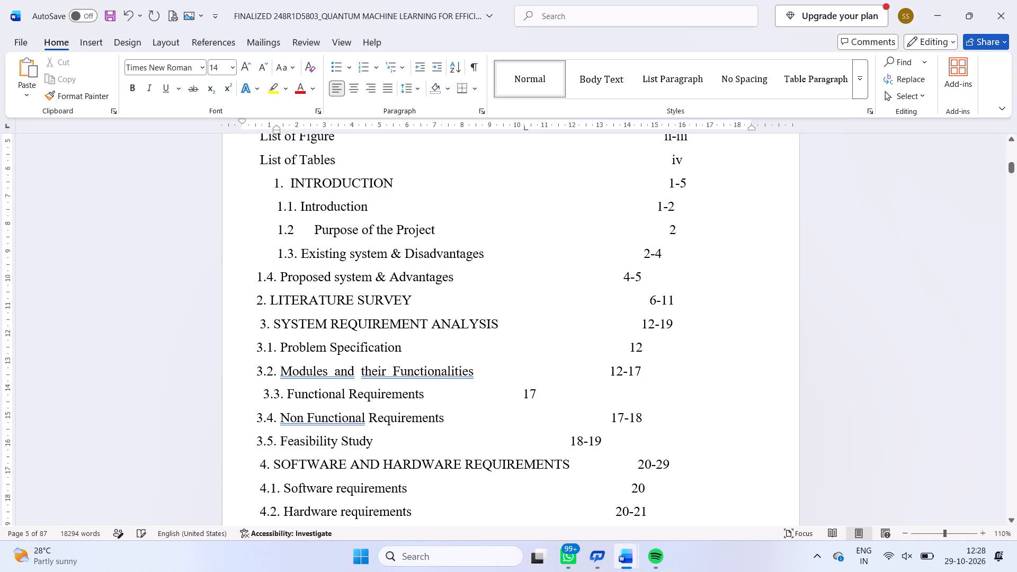
Remove four more spaces between 1.2 and Purpose of the Project so the title starts beneath Introduction.
{"action": "left_click", "coordinate": [314, 226]}
{"action": "key", "text": "BackSpace"}
{"action": "key", "text": "BackSpace"}
{"action": "key", "text": "BackSpace"}
{"action": "key", "text": "BackSpace"}
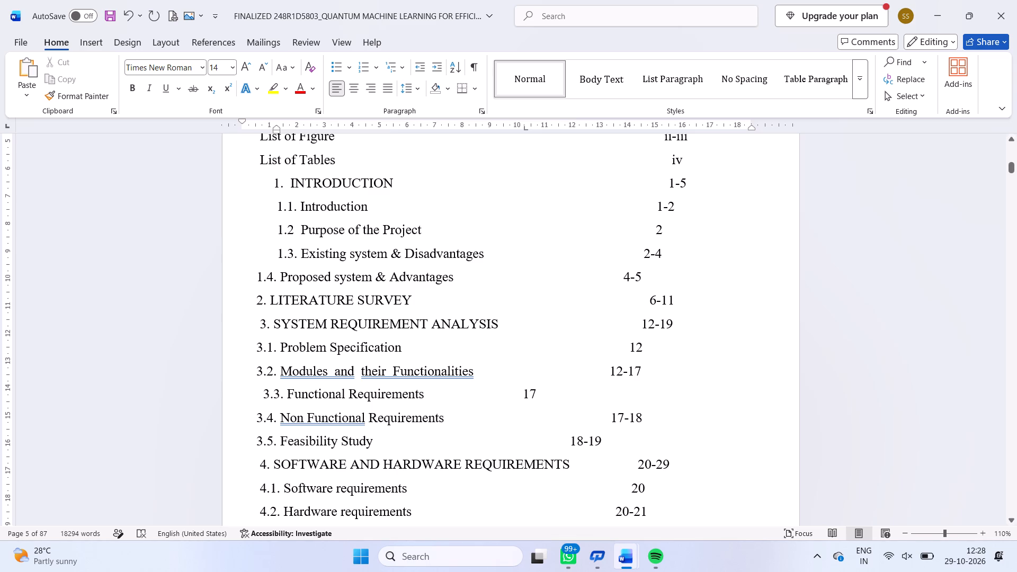
Add spaces before 1-2 on the 1.1. Introduction line to place it beneath 1-5.
{"action": "left_click", "coordinate": [654, 209]}
{"action": "key", "text": "space"}
{"action": "key", "text": "space"}
{"action": "key", "text": "space"}
{"action": "key", "text": "space"}
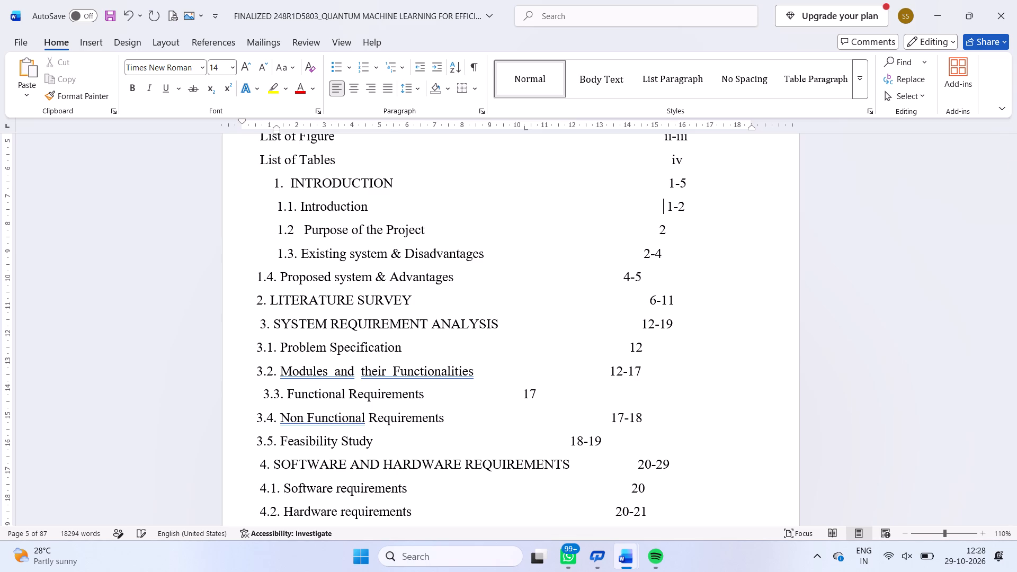
Add six spaces before the page number 2 on the 1.2 Purpose of the Project line to place it beneath 1-2.
{"action": "left_click", "coordinate": [654, 233]}
{"action": "key", "text": "space"}
{"action": "key", "text": "space"}
{"action": "key", "text": "space"}
{"action": "key", "text": "space"}
{"action": "key", "text": "space"}
{"action": "key", "text": "space"}
Add eight spaces before 2-4 on the 1.3. Existing system & Disadvantages line to align it with the page number column.
{"action": "left_click", "coordinate": [636, 252]}
{"action": "key", "text": "space"}
{"action": "key", "text": "space"}
{"action": "key", "text": "space"}
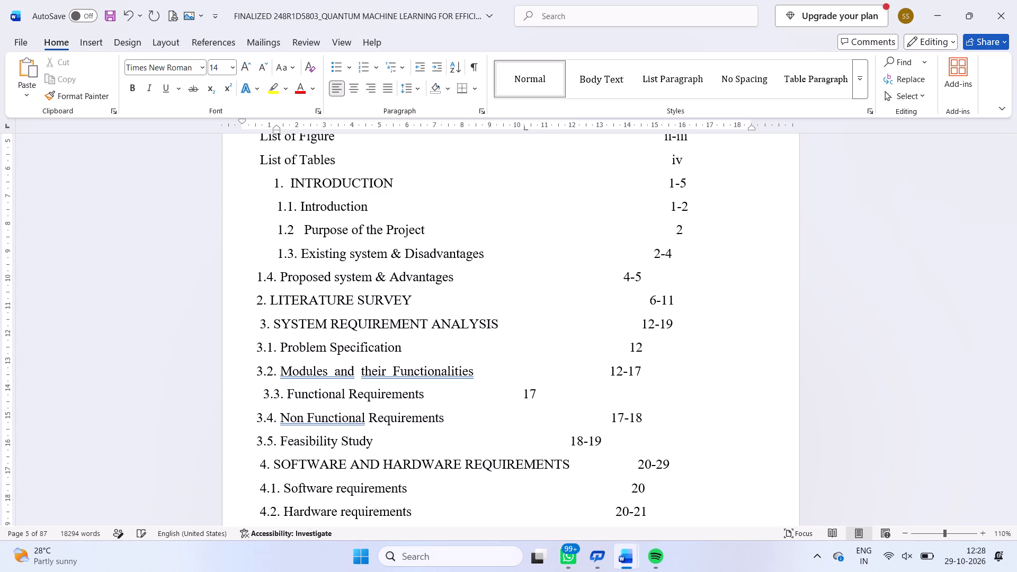
{"action": "key", "text": "space"}
{"action": "key", "text": "space"}
{"action": "key", "text": "space"}
{"action": "key", "text": "space"}
{"action": "key", "text": "space"}
Indent the 1.4. Proposed system & Advantages line with leading spaces so its number starts beneath 1.3.
{"action": "scroll", "coordinate": [477, 310], "scroll_direction": "down", "scroll_amount": 1}
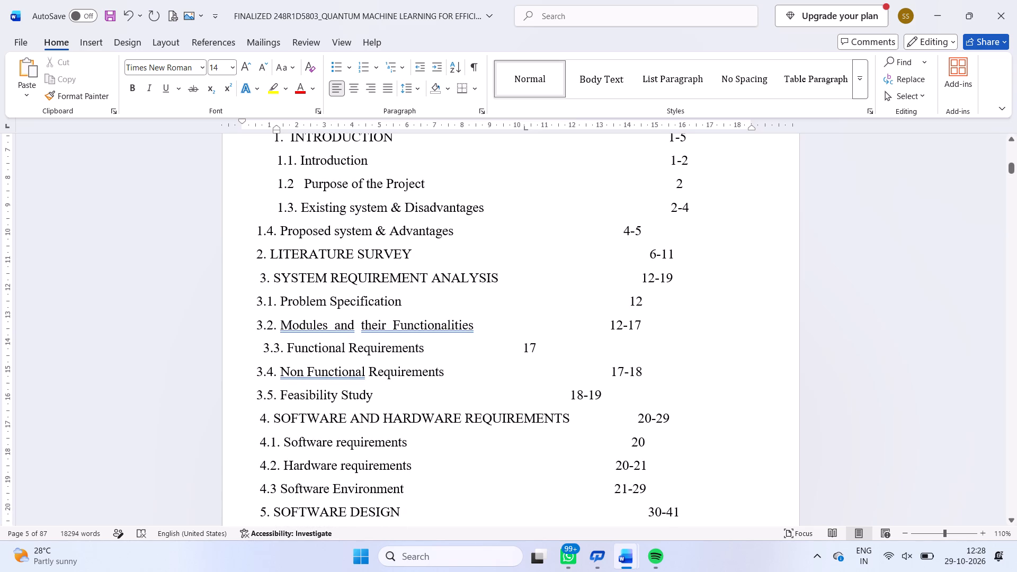
{"action": "left_click", "coordinate": [256, 231]}
{"action": "key", "text": "space"}
{"action": "type", "text": "n"}
{"action": "key", "text": "space"}
{"action": "key", "text": "space"}
{"action": "key", "text": "space"}
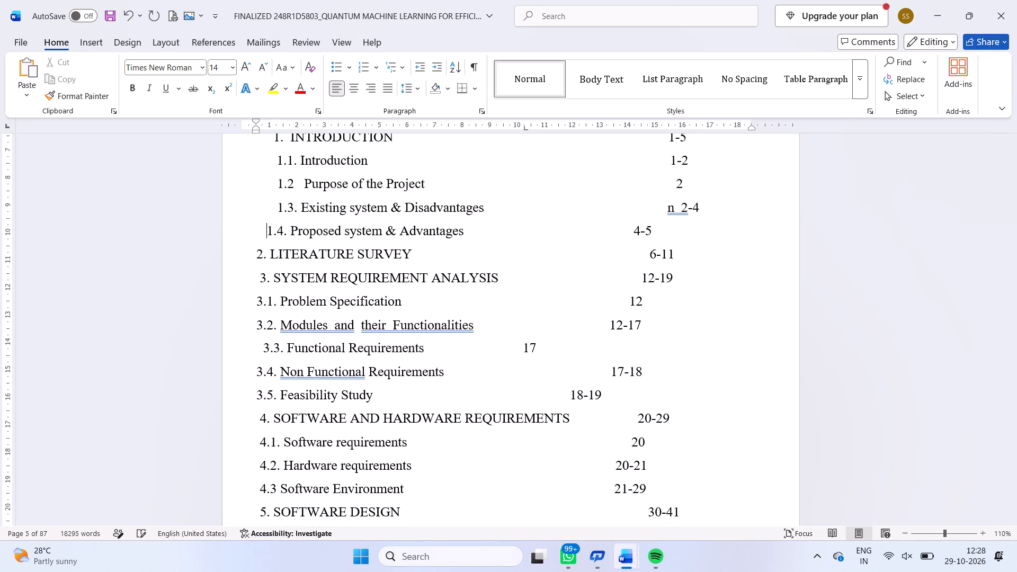
{"action": "key", "text": "space"}
{"action": "key", "text": "space"}
{"action": "key", "text": "space"}
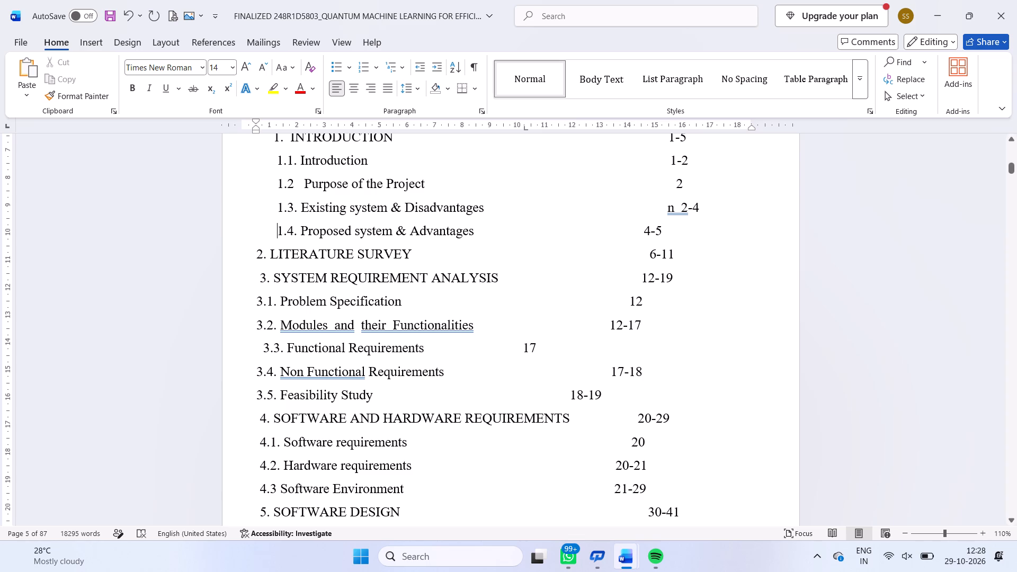
Remove the stray n and extra space before 2-4 on the 1.3. Existing system & Disadvantages line.
{"action": "left_click", "coordinate": [682, 205]}
{"action": "key", "text": "BackSpace"}
{"action": "key", "text": "BackSpace"}
{"action": "key", "text": "BackSpace"}
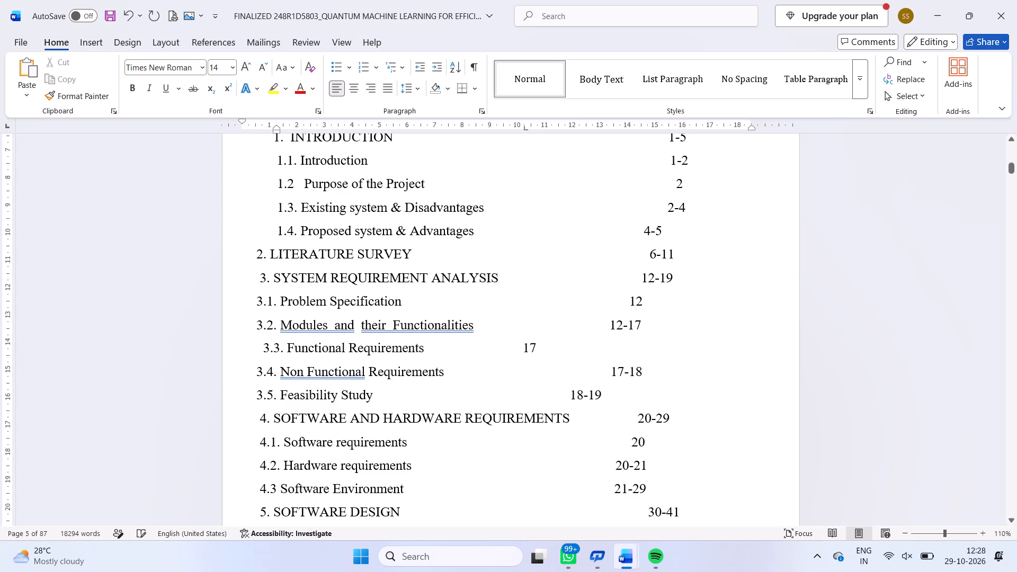
Add spaces before 4-5 on the 1.4. Proposed system & Advantages line to place it beneath 2-4.
{"action": "left_click", "coordinate": [644, 224]}
{"action": "key", "text": "space"}
{"action": "key", "text": "space"}
{"action": "key", "text": "space"}
{"action": "key", "text": "space"}
{"action": "key", "text": "space"}
{"action": "key", "text": "space"}
{"action": "key", "text": "space"}
{"action": "key", "text": "space"}
{"action": "key", "text": "space"}
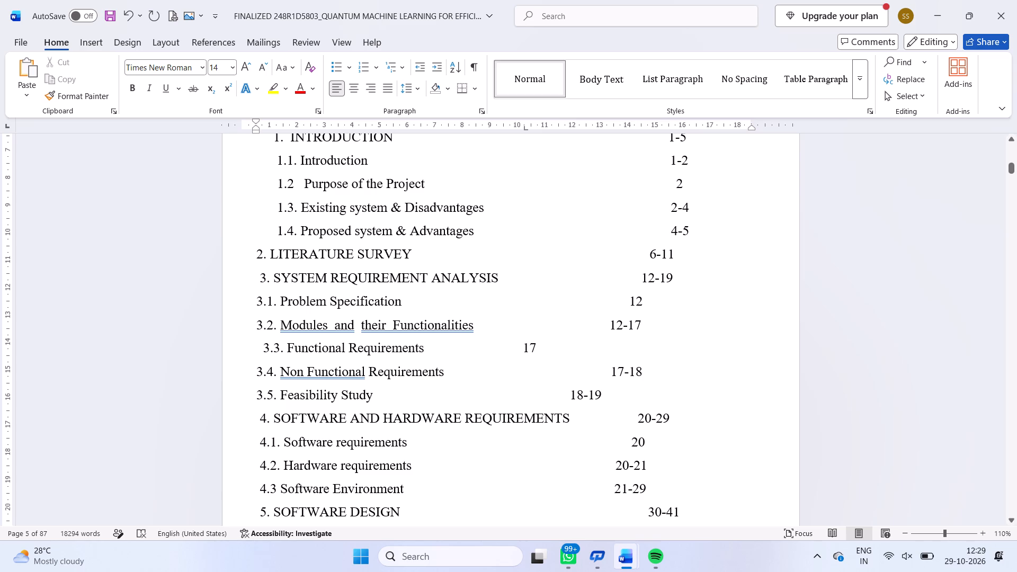
Remove four leading spaces from the 1. INTRODUCTION line so it starts further out than its subsections.
{"action": "scroll", "coordinate": [343, 319], "scroll_direction": "up", "scroll_amount": 1}
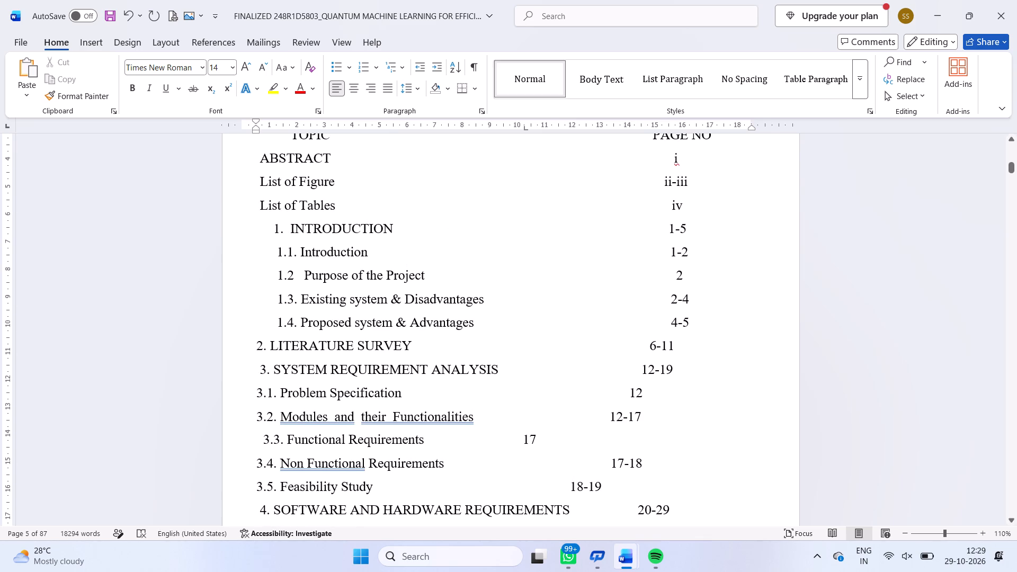
{"action": "left_click", "coordinate": [275, 229]}
{"action": "key", "text": "BackSpace"}
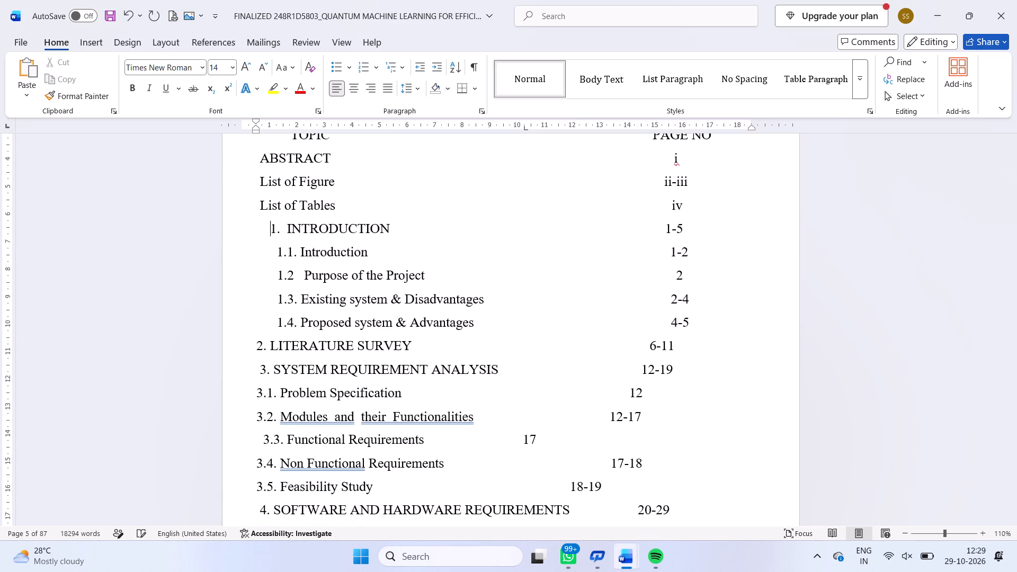
{"action": "key", "text": "BackSpace"}
{"action": "key", "text": "BackSpace"}
{"action": "key", "text": "BackSpace"}
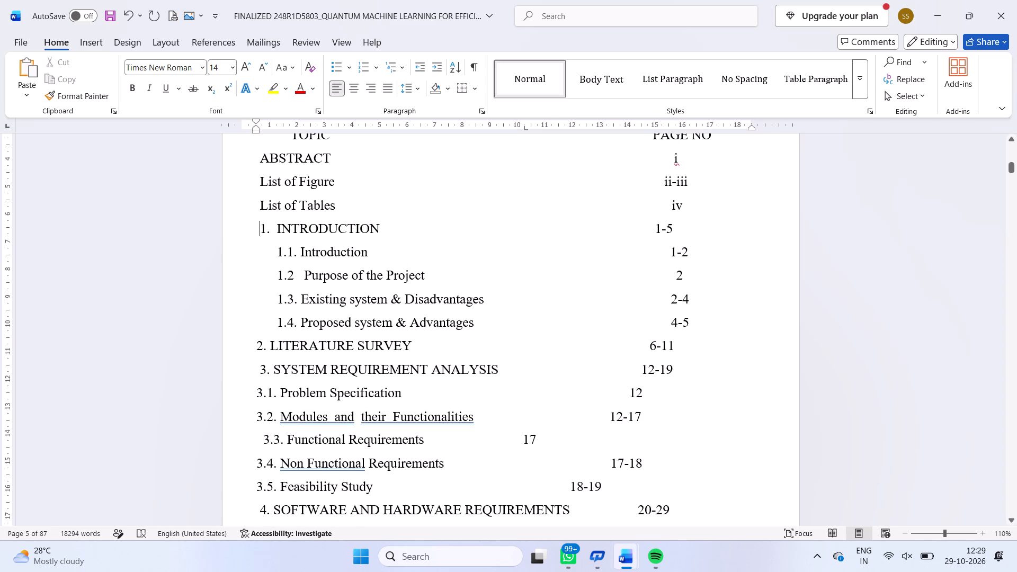
Add spaces before 1-5 on the 1. INTRODUCTION line to realign it above 1-2.
{"action": "left_click", "coordinate": [649, 227]}
{"action": "key", "text": "space"}
{"action": "key", "text": "space"}
{"action": "key", "text": "space"}
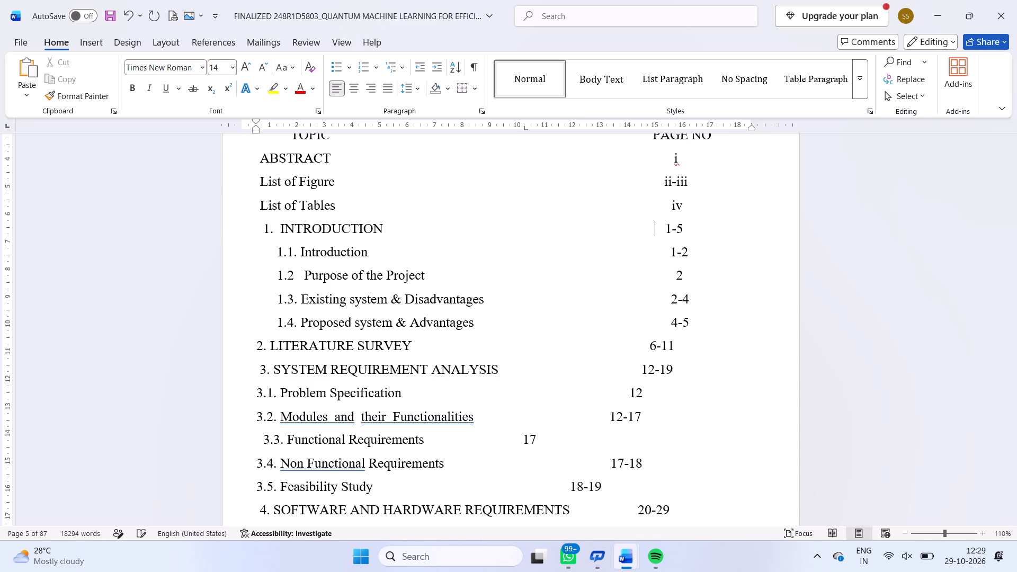
{"action": "key", "text": "space"}
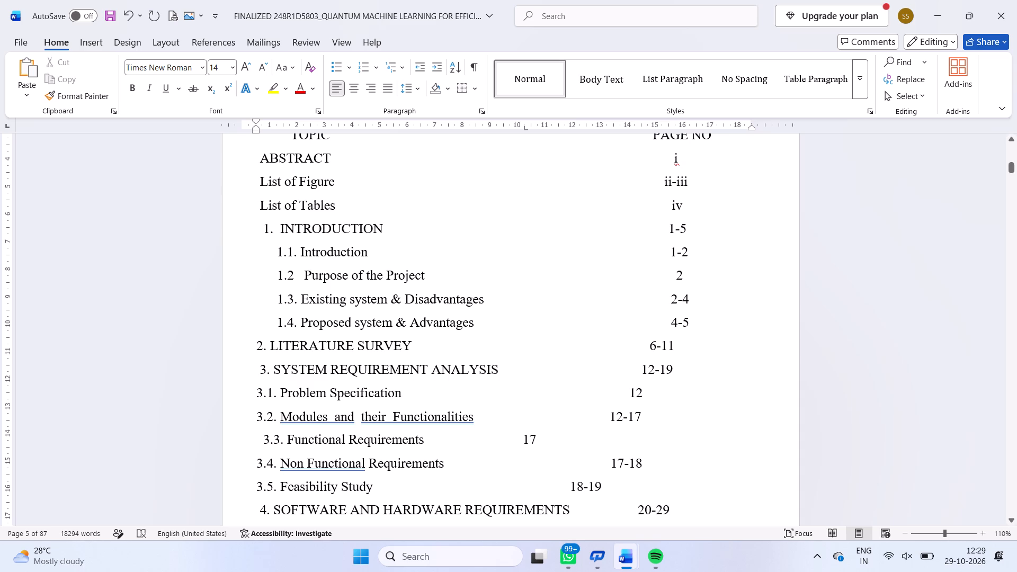
Indent the 2. LITERATURE SURVEY line slightly and add spaces before 6-11 to place it beneath 4-5.
{"action": "left_click", "coordinate": [255, 350]}
{"action": "key", "text": "space"}
{"action": "scroll", "coordinate": [292, 392], "scroll_direction": "down", "scroll_amount": 1}
{"action": "left_click", "coordinate": [650, 269]}
{"action": "key", "text": "space"}
{"action": "key", "text": "space"}
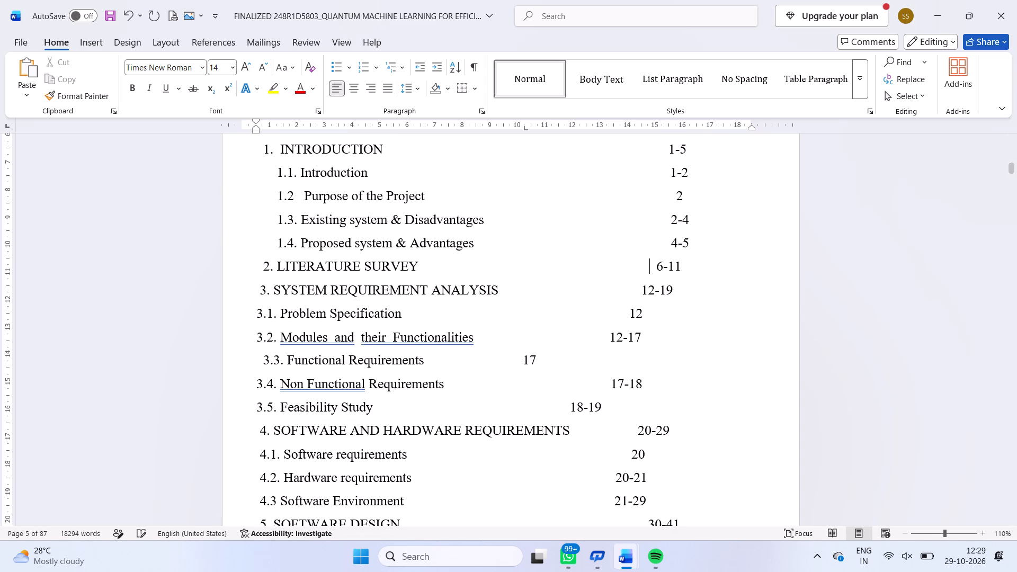
{"action": "key", "text": "space"}
{"action": "key", "text": "space"}
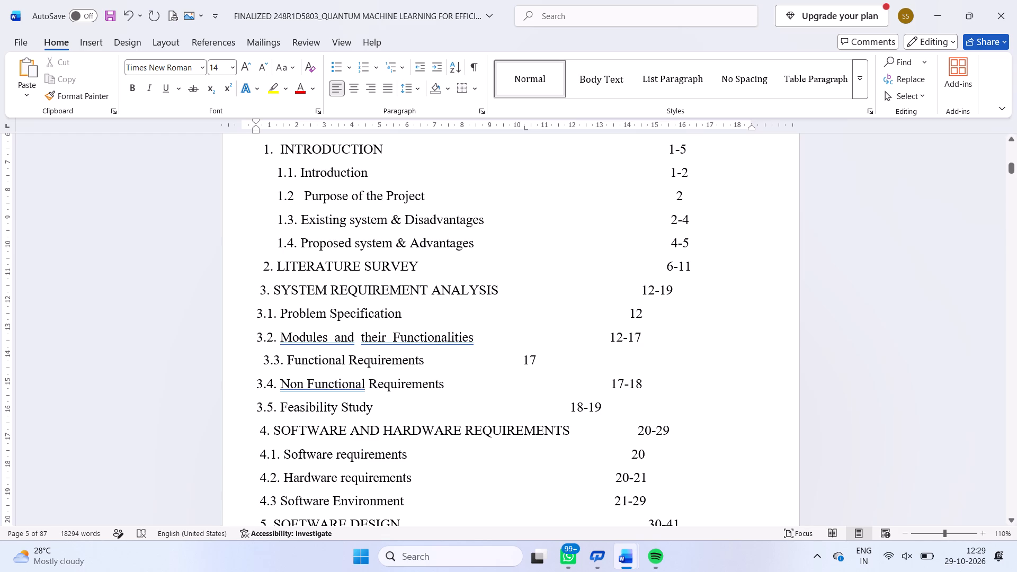
Remove one leading space from the 2. LITERATURE SURVEY line and add one before 6-11 to keep it beneath 4-5.
{"action": "left_click", "coordinate": [264, 258]}
{"action": "key", "text": "BackSpace"}
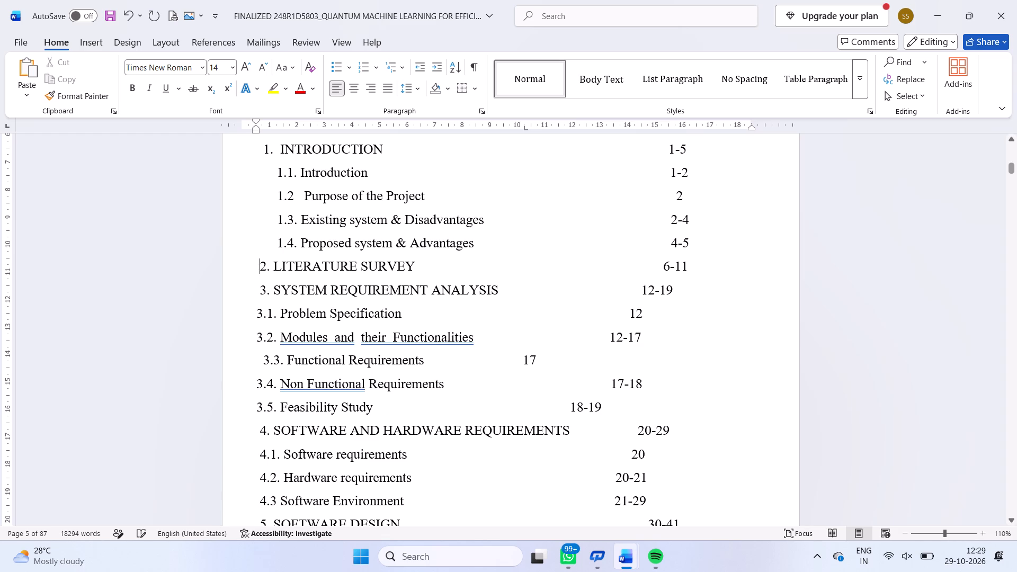
{"action": "left_click", "coordinate": [666, 267]}
{"action": "key", "text": "space"}
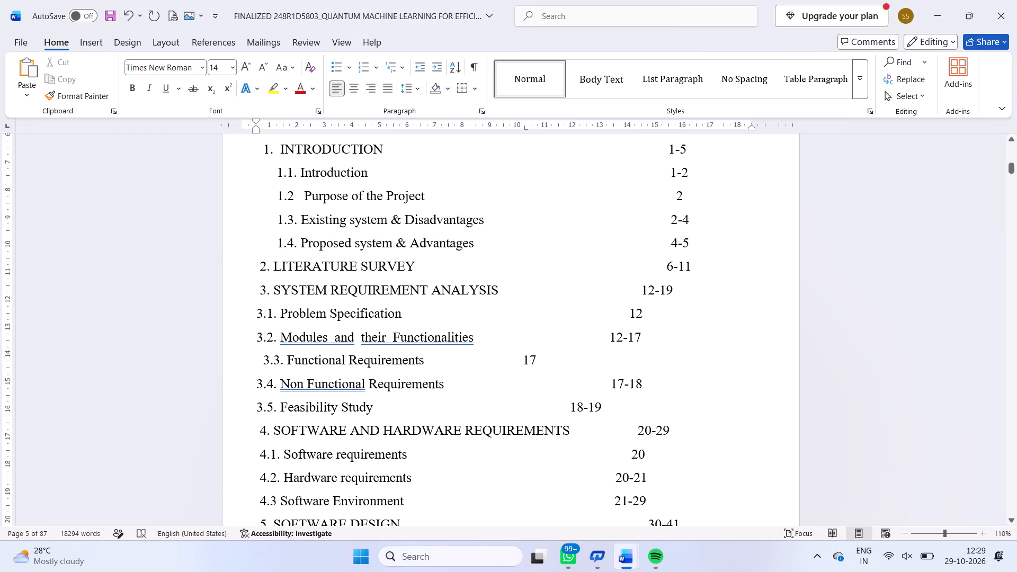
Add spaces before 12-19 on the 3. SYSTEM REQUIREMENT ANALYSIS line to move it toward the page number column.
{"action": "left_click", "coordinate": [641, 290]}
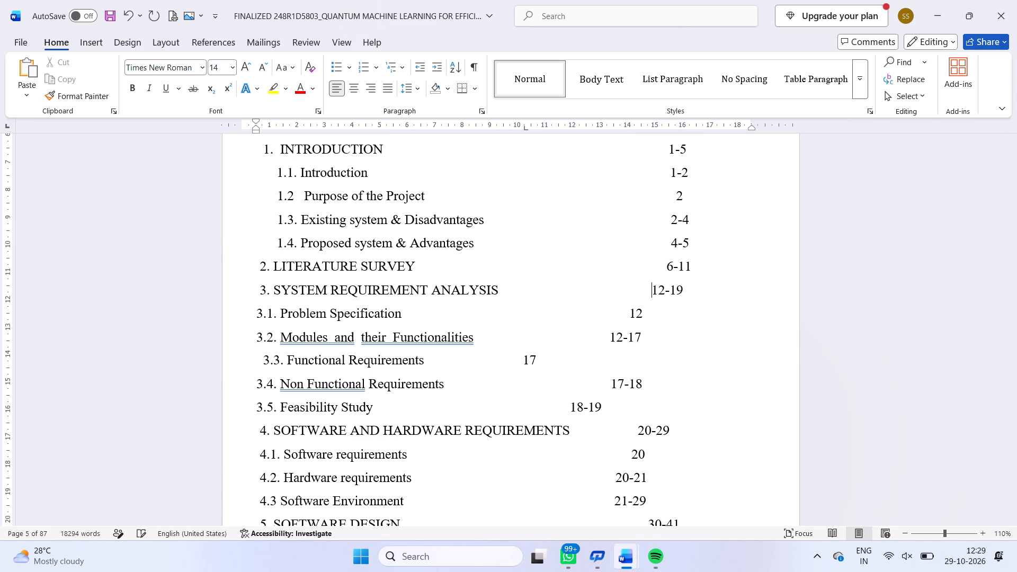
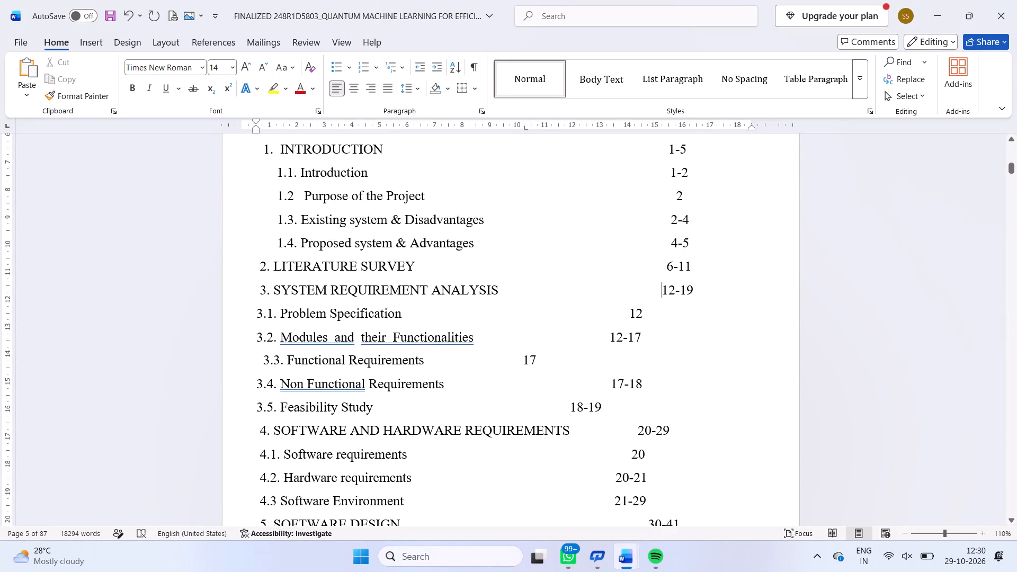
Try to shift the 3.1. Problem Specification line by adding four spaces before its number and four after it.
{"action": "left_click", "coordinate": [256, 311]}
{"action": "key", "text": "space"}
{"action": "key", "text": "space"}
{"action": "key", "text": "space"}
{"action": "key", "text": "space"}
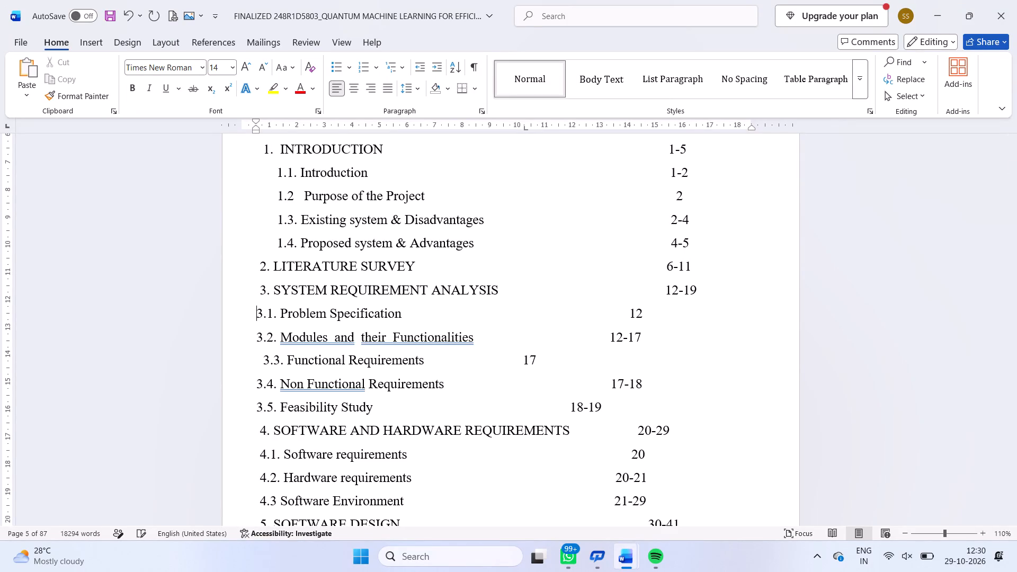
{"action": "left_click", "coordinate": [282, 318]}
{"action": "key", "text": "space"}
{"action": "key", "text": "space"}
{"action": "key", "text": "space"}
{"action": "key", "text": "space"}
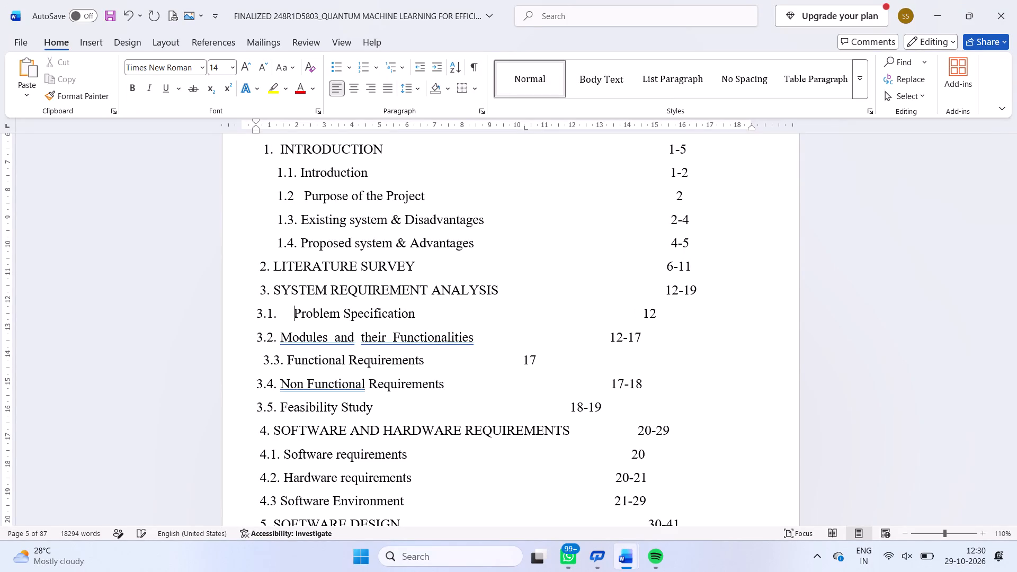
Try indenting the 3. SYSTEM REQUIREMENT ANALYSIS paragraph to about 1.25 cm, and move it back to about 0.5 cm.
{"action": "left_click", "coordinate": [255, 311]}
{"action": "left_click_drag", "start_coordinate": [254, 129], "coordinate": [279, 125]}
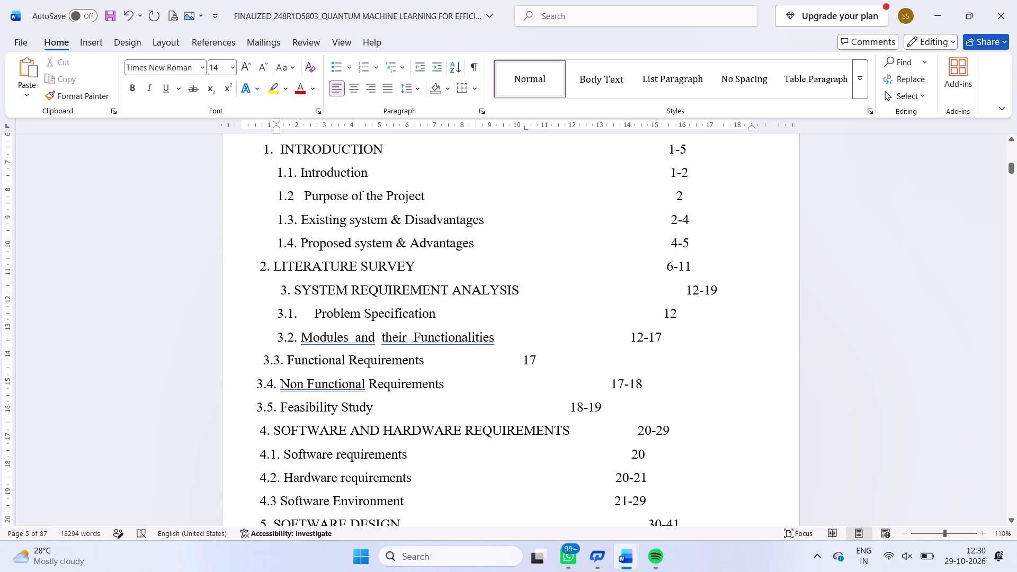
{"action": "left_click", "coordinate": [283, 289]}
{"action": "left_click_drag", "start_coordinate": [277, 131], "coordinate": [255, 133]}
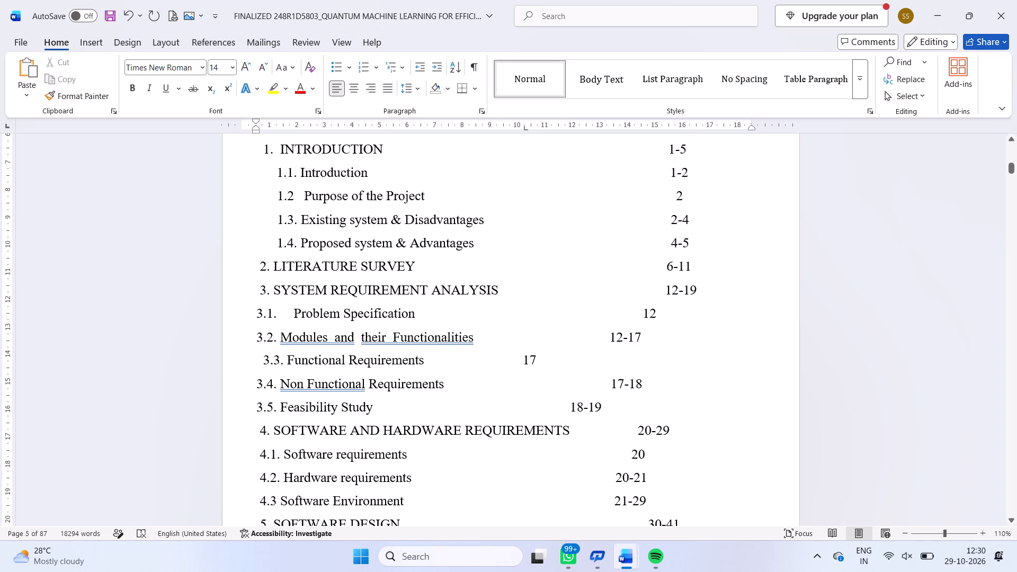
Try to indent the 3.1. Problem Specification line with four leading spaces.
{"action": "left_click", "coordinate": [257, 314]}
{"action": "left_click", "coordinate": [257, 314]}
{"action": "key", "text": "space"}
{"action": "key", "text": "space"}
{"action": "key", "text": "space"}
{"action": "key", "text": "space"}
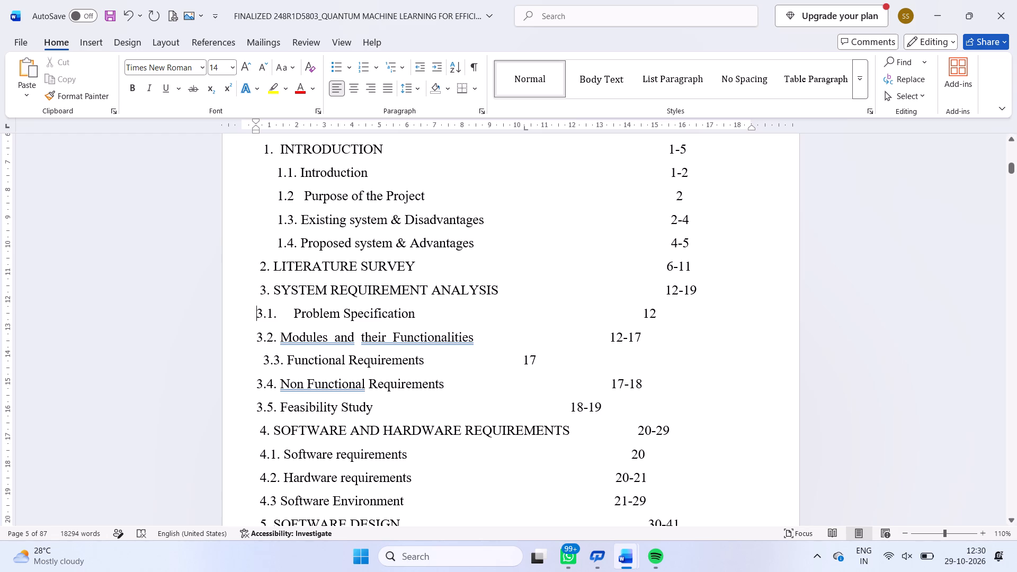
Delete the number 3.2. and its space in front of Modules and their Functionalities.
{"action": "left_click", "coordinate": [281, 341]}
{"action": "key", "text": "BackSpace"}
{"action": "key", "text": "BackSpace"}
{"action": "key", "text": "BackSpace"}
{"action": "key", "text": "BackSpace"}
{"action": "key", "text": "BackSpace"}
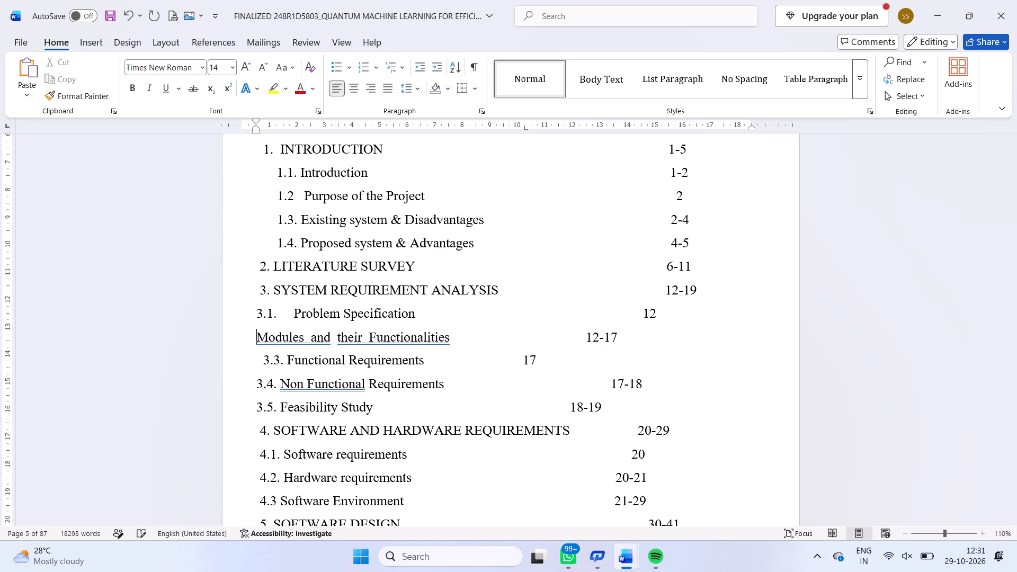
Delete the number 3.1. and the extra spaces in front of Problem Specification.
{"action": "left_click", "coordinate": [292, 311]}
{"action": "key", "text": "BackSpace"}
{"action": "key", "text": "BackSpace"}
{"action": "key", "text": "BackSpace"}
{"action": "key", "text": "BackSpace"}
{"action": "key", "text": "BackSpace"}
{"action": "key", "text": "BackSpace"}
{"action": "key", "text": "BackSpace"}
{"action": "key", "text": "BackSpace"}
{"action": "key", "text": "Right"}
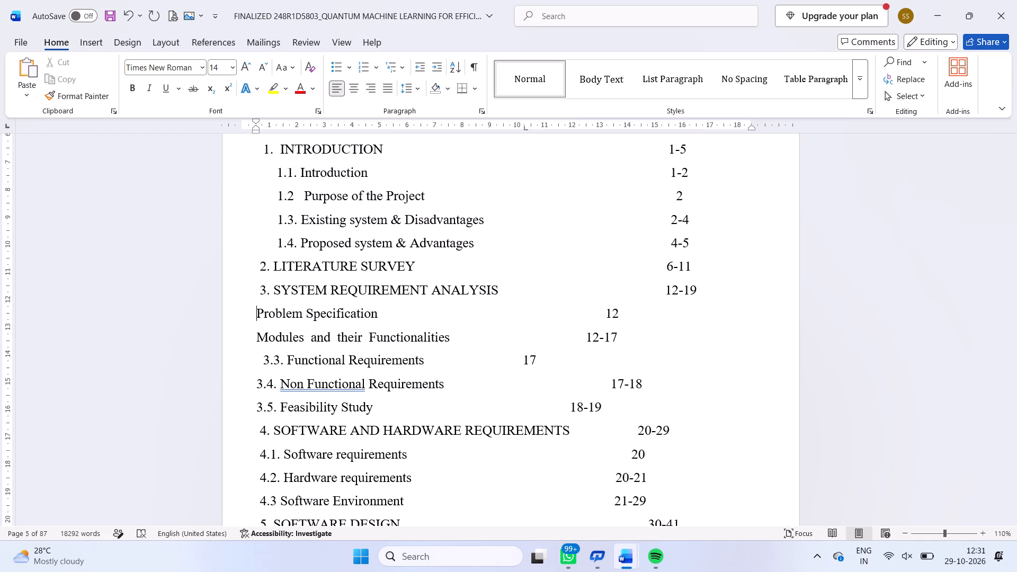
{"action": "key", "text": "BackSpace"}
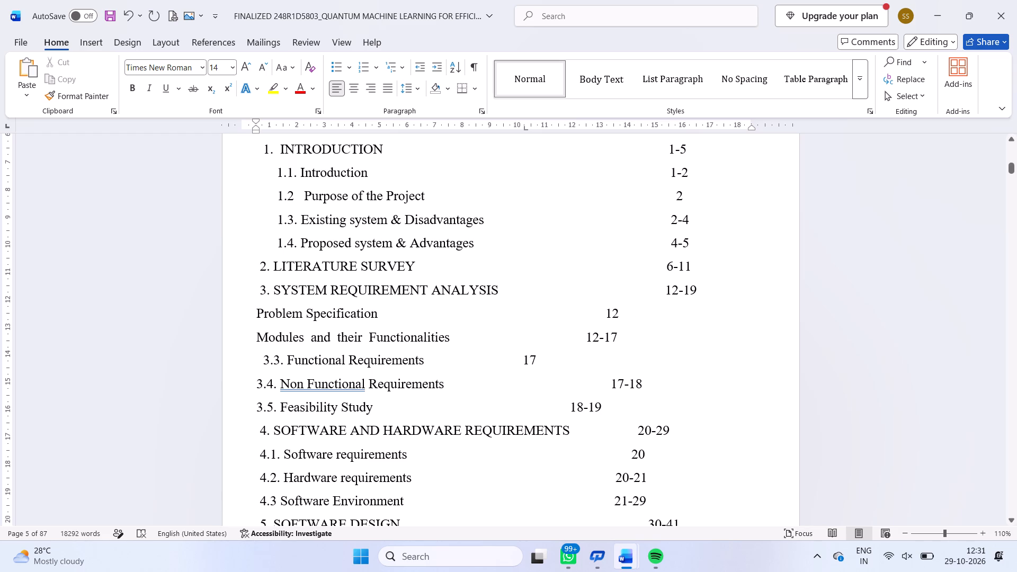
Delete the number 3.3. and the surrounding spaces in front of Functional Requirements.
{"action": "left_click", "coordinate": [288, 361]}
{"action": "key", "text": "BackSpace"}
{"action": "key", "text": "BackSpace"}
{"action": "key", "text": "BackSpace"}
{"action": "key", "text": "BackSpace"}
{"action": "key", "text": "BackSpace"}
{"action": "key", "text": "BackSpace"}
{"action": "key", "text": "BackSpace"}
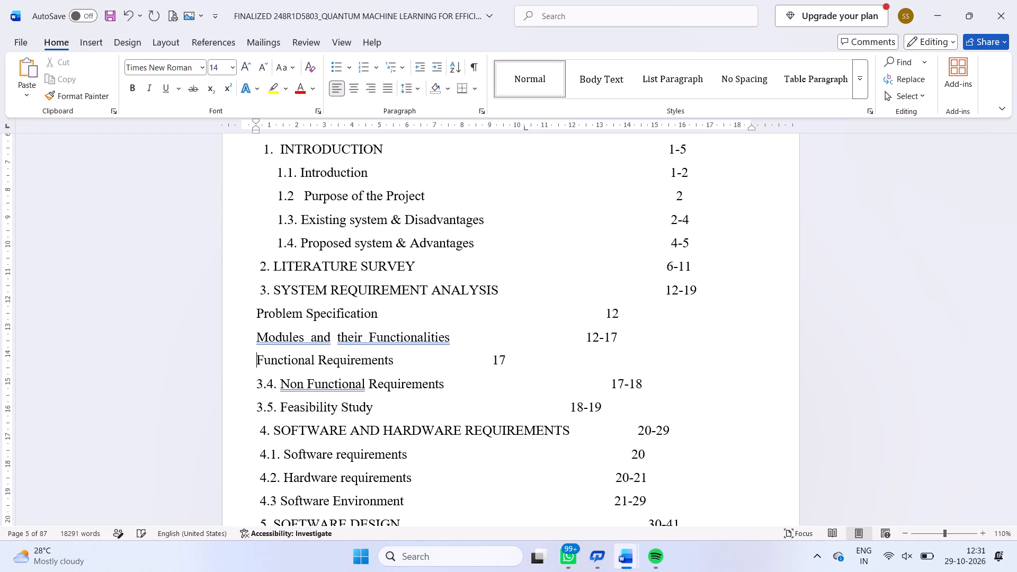
Delete the number 3.4. and its space in front of Non Functional Requirements.
{"action": "left_click", "coordinate": [281, 380]}
{"action": "key", "text": "BackSpace"}
{"action": "key", "text": "BackSpace"}
{"action": "key", "text": "BackSpace"}
{"action": "key", "text": "BackSpace"}
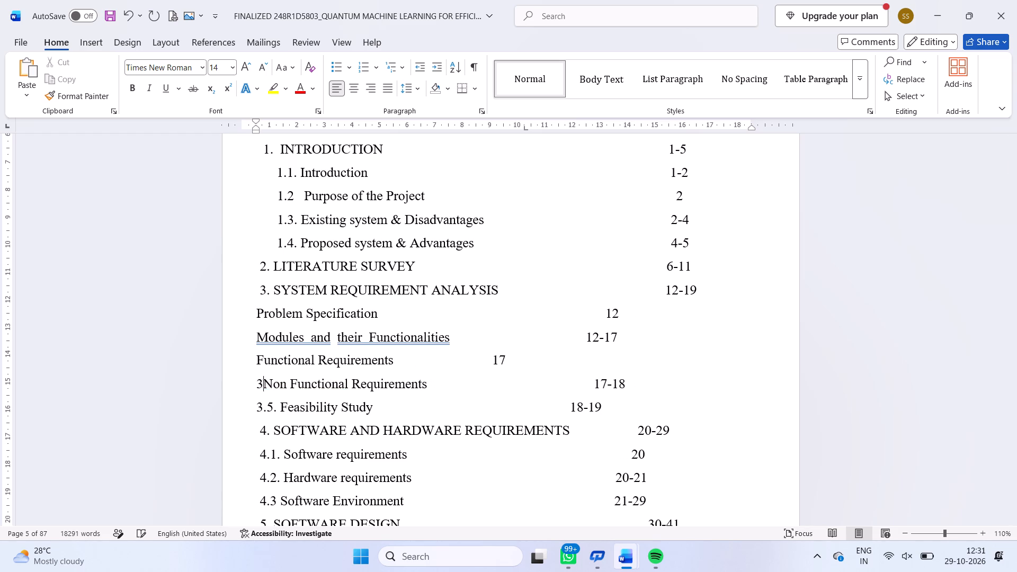
{"action": "key", "text": "BackSpace"}
Delete the number 3.5. and its space in front of Feasibility Study.
{"action": "key", "text": "Down"}
{"action": "key", "text": "Right"}
{"action": "key", "text": "Right"}
{"action": "key", "text": "Right"}
{"action": "key", "text": "Right"}
{"action": "key", "text": "Right"}
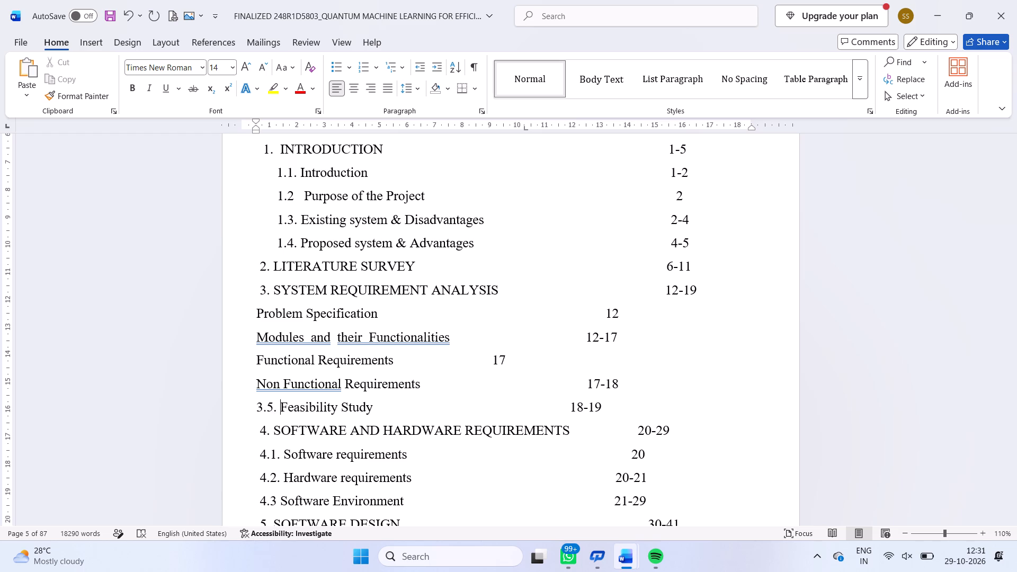
{"action": "key", "text": "BackSpace"}
{"action": "key", "text": "BackSpace"}
{"action": "key", "text": "BackSpace"}
{"action": "key", "text": "BackSpace"}
{"action": "key", "text": "BackSpace"}
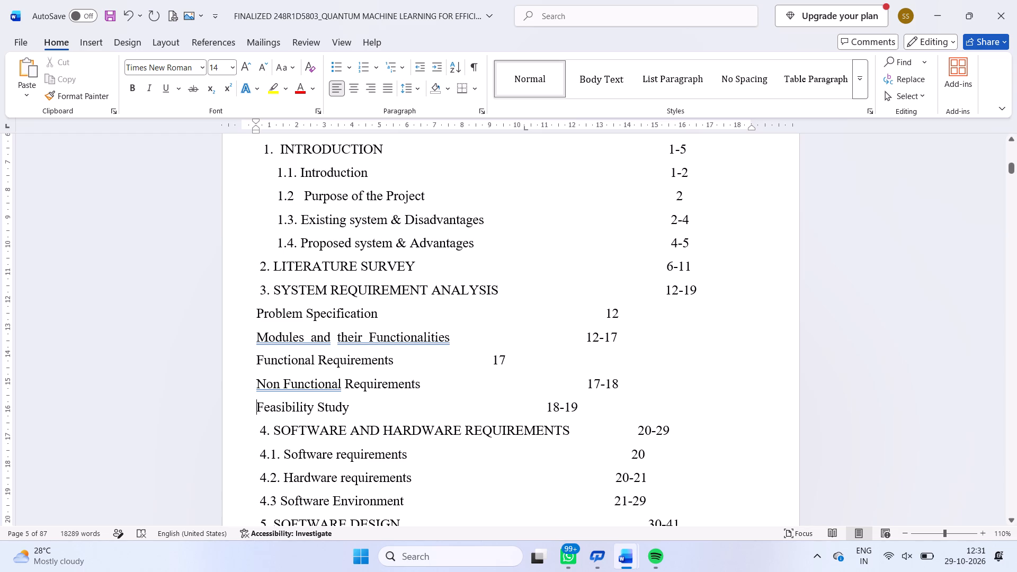
Indent the lines from Problem Specification to Feasibility Study to about 2.25 cm.
{"action": "left_click_drag", "start_coordinate": [354, 408], "coordinate": [261, 305]}
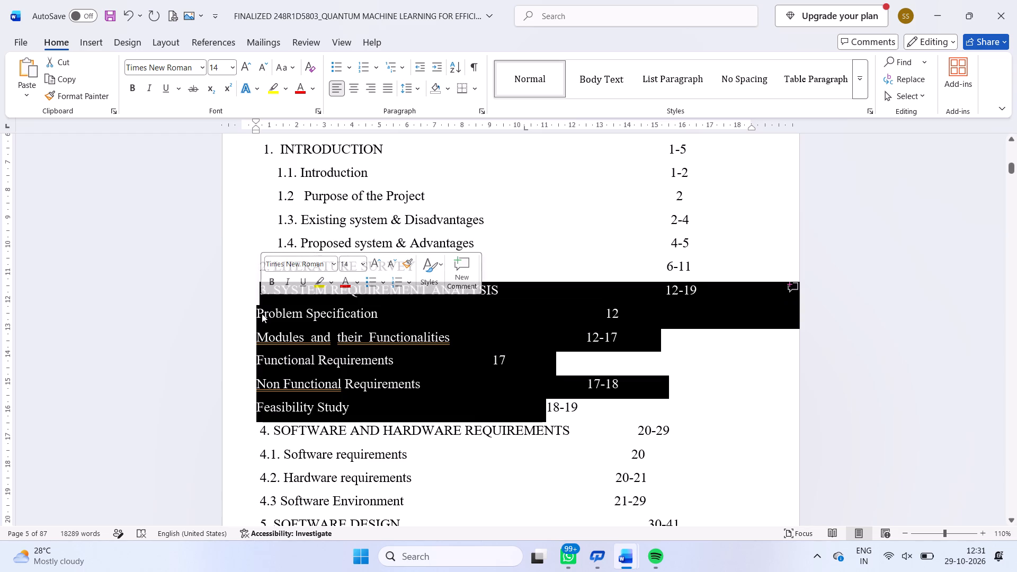
{"action": "left_click", "coordinate": [262, 314]}
{"action": "left_click_drag", "start_coordinate": [258, 310], "coordinate": [345, 393]}
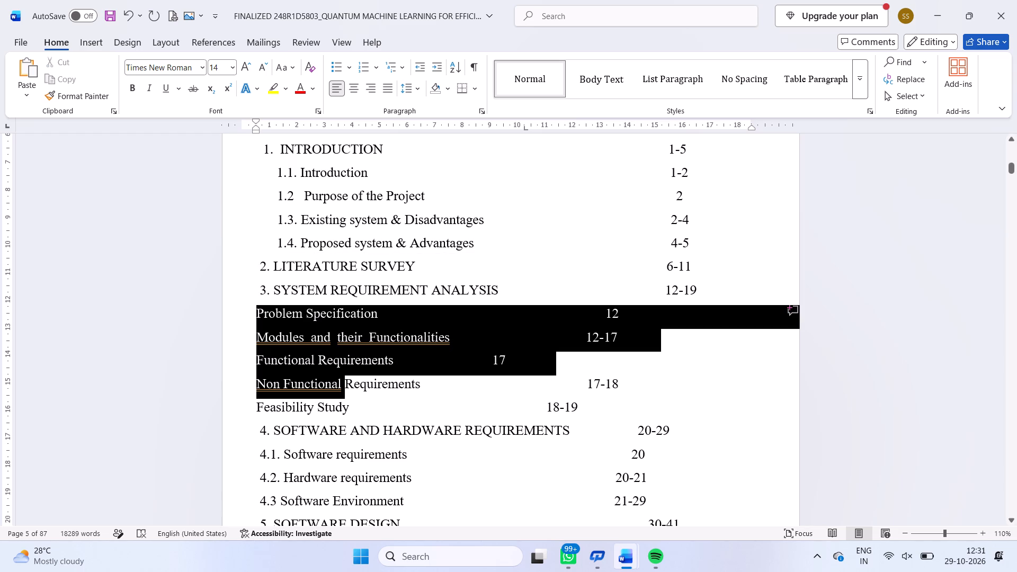
{"action": "left_click_drag", "start_coordinate": [345, 393], "coordinate": [352, 402]}
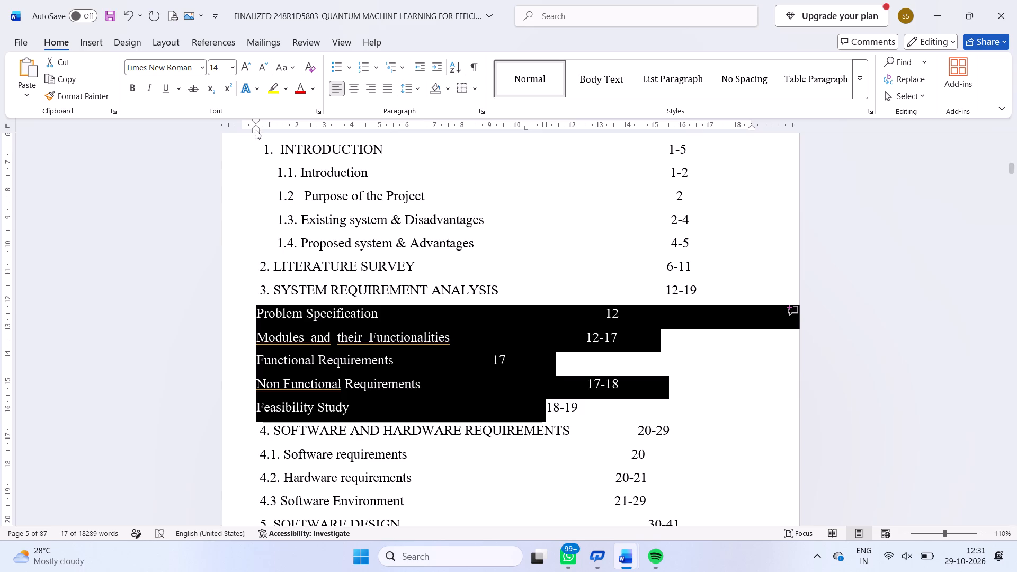
{"action": "left_click_drag", "start_coordinate": [256, 129], "coordinate": [295, 130]}
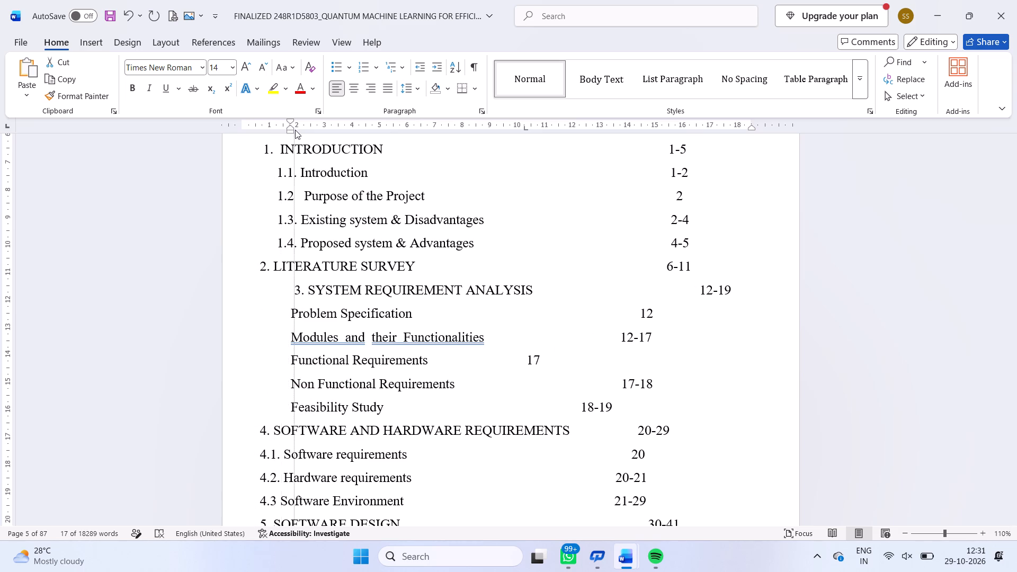
{"action": "left_click_drag", "start_coordinate": [295, 130], "coordinate": [301, 130]}
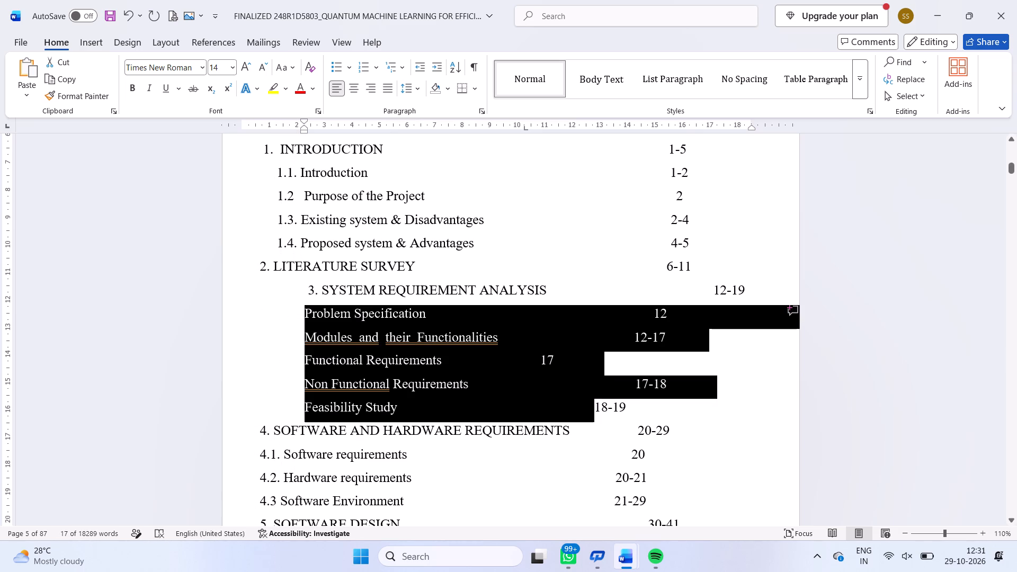
Set the first-line indent of 3. SYSTEM REQUIREMENT ANALYSIS to about 0.5 cm, in line with 2. LITERATURE SURVEY.
{"action": "left_click", "coordinate": [322, 286]}
{"action": "triple_click", "coordinate": [322, 286]}
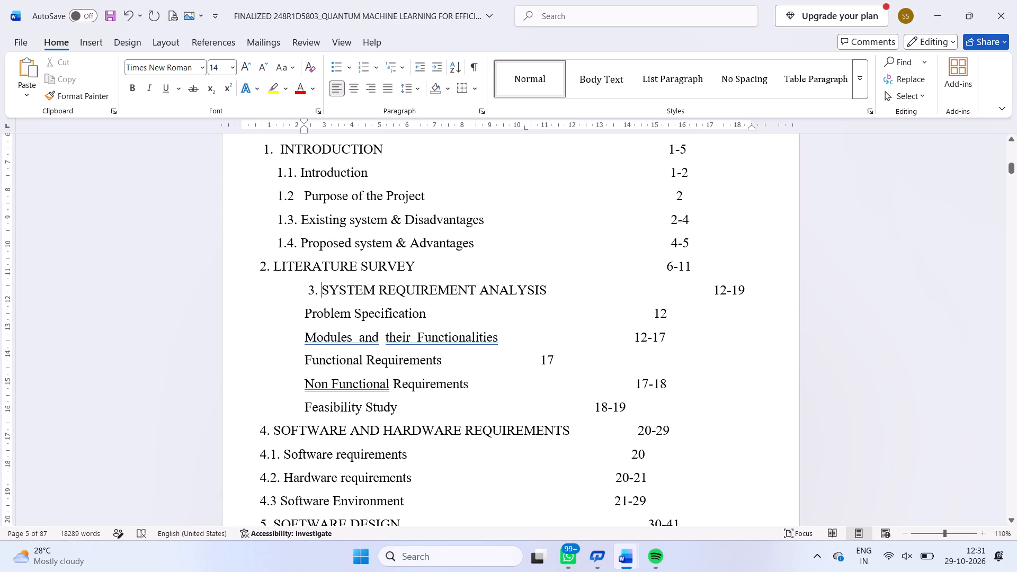
{"action": "left_click", "coordinate": [322, 286]}
{"action": "left_click_drag", "start_coordinate": [304, 121], "coordinate": [261, 123]}
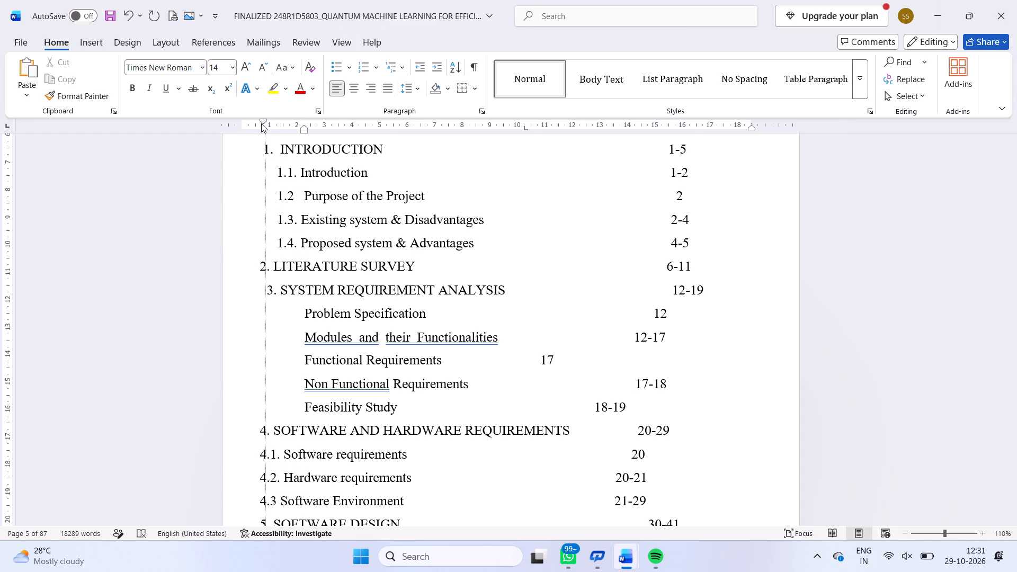
{"action": "left_click_drag", "start_coordinate": [261, 123], "coordinate": [256, 123]}
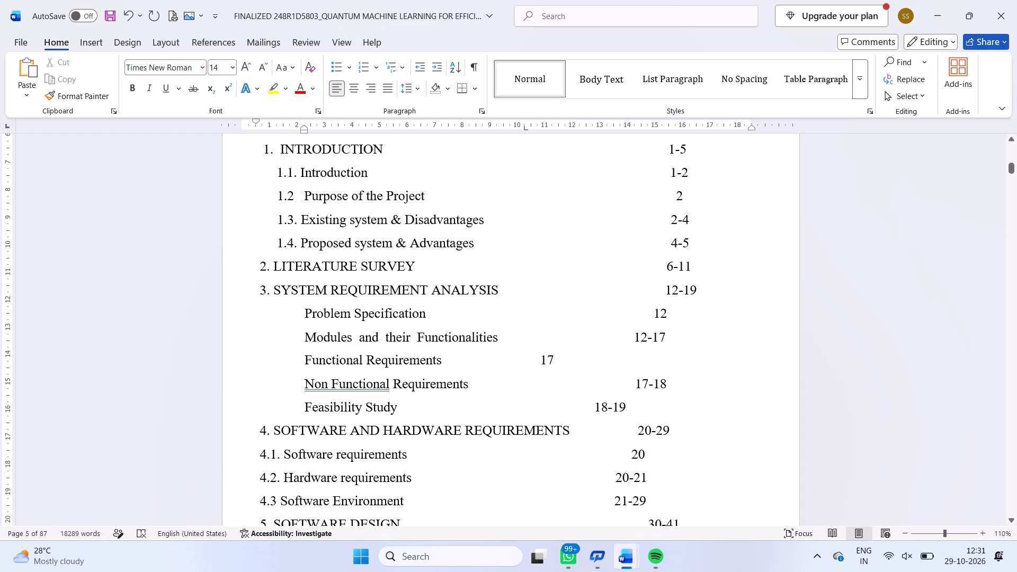
Add the number 3.1 and a space in front of Problem Specification.
{"action": "left_click", "coordinate": [292, 311]}
{"action": "left_click", "coordinate": [292, 311]}
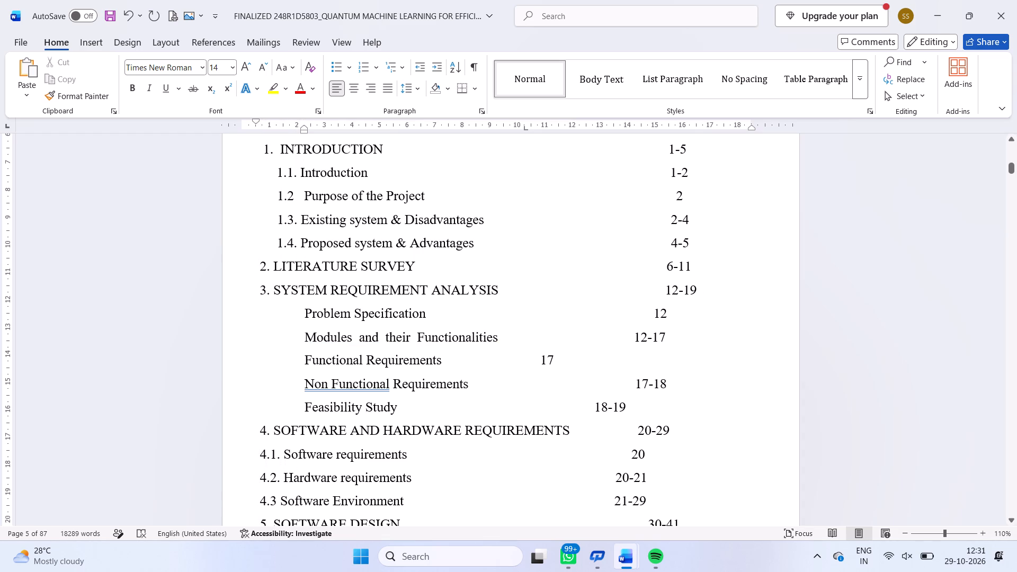
{"action": "key", "text": "Left"}
{"action": "key", "text": "Left"}
{"action": "key", "text": "Left"}
{"action": "key", "text": "Left"}
{"action": "left_click", "coordinate": [300, 312]}
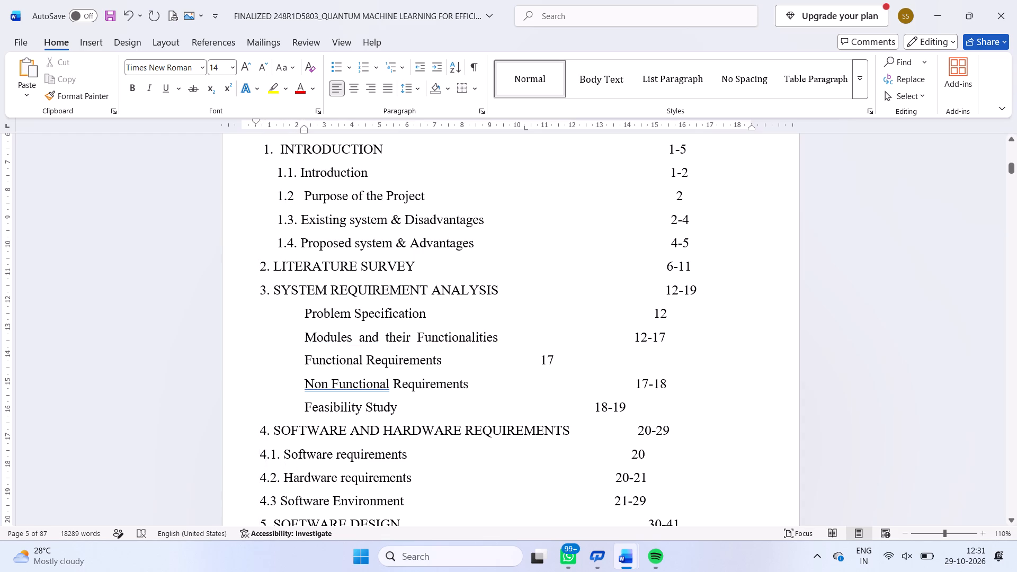
{"action": "left_click", "coordinate": [300, 312]}
{"action": "key", "text": "BackSpace"}
{"action": "key", "text": "BackSpace"}
{"action": "type", "text": "1."}
{"action": "key", "text": "BackSpace"}
{"action": "key", "text": "BackSpace"}
{"action": "type", "text": "3.1"}
{"action": "key", "text": "space"}
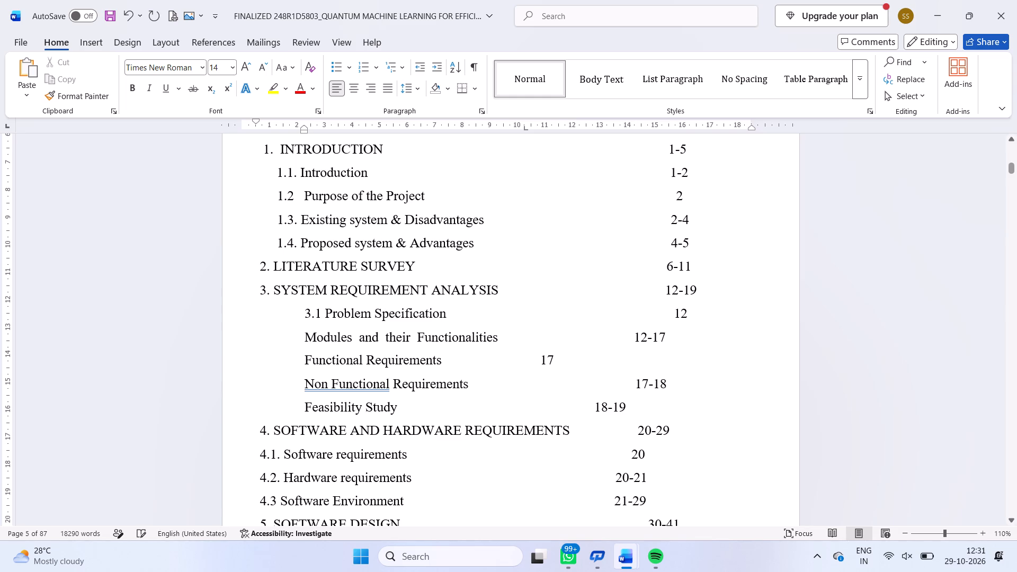
Reduce the indent of the Problem Specification and Modules and their Functionalities lines to about 1.25 cm, beneath the 1.x subsections.
{"action": "left_click_drag", "start_coordinate": [307, 128], "coordinate": [275, 128]}
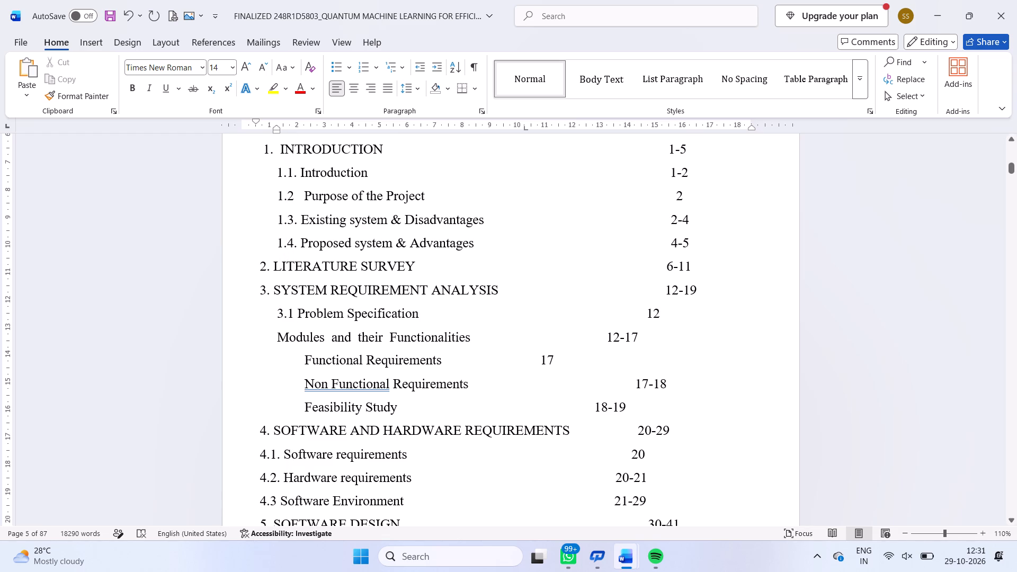
Set the indent of the Functional Requirements, Non Functional Requirements and Feasibility Study lines to about 2 cm.
{"action": "left_click_drag", "start_coordinate": [400, 412], "coordinate": [320, 366]}
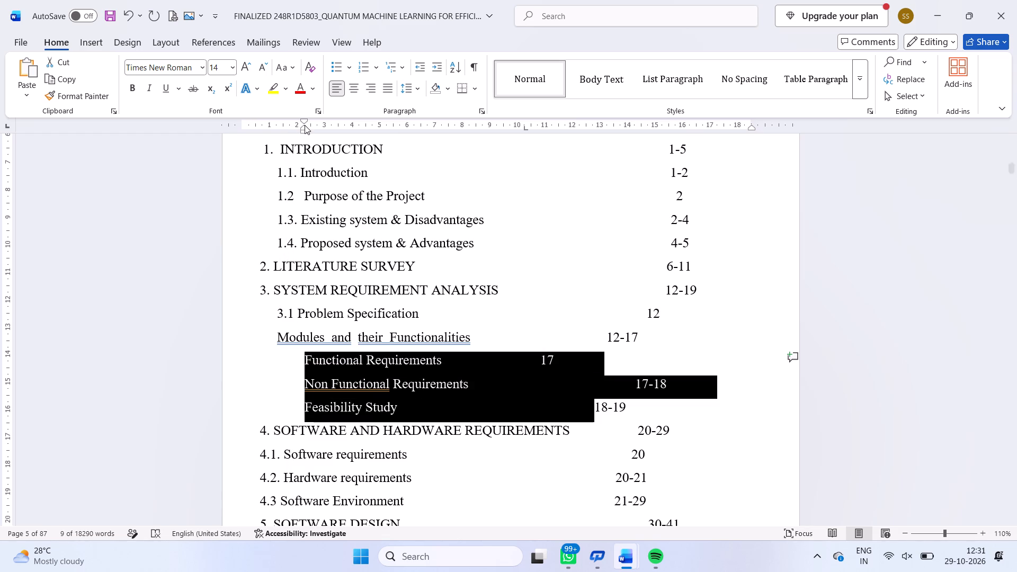
{"action": "left_click_drag", "start_coordinate": [305, 128], "coordinate": [281, 130]}
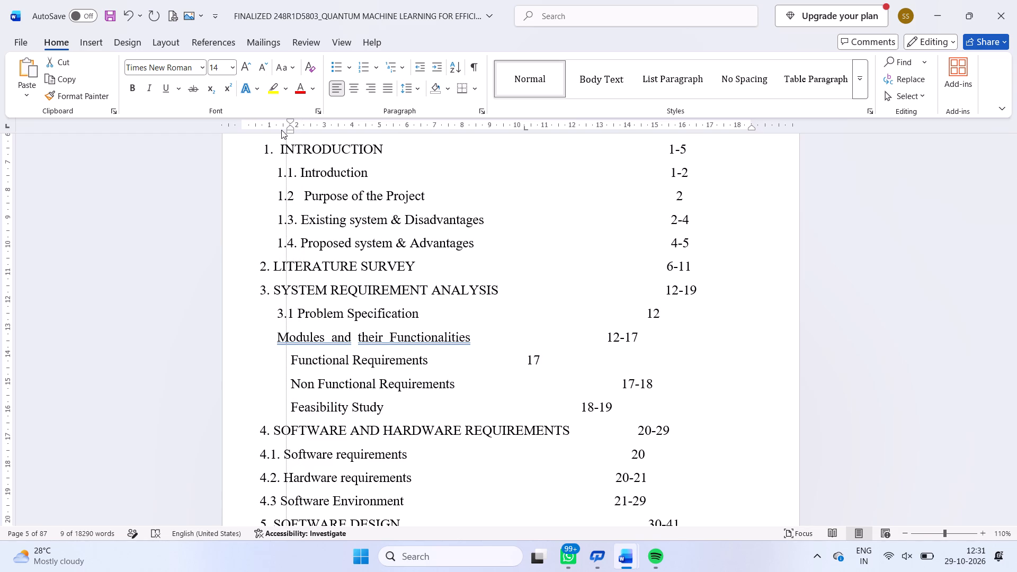
{"action": "left_click_drag", "start_coordinate": [281, 130], "coordinate": [296, 129]}
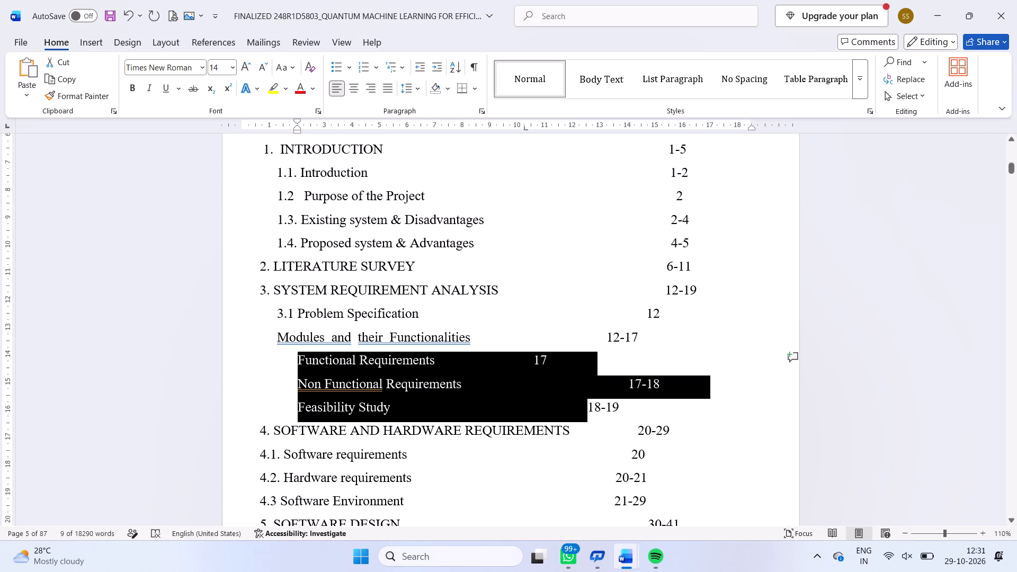
Add the number 3.2 and a space in front of Modules and their Functionalities.
{"action": "left_click", "coordinate": [278, 332]}
{"action": "type", "text": "3.2"}
{"action": "key", "text": "space"}
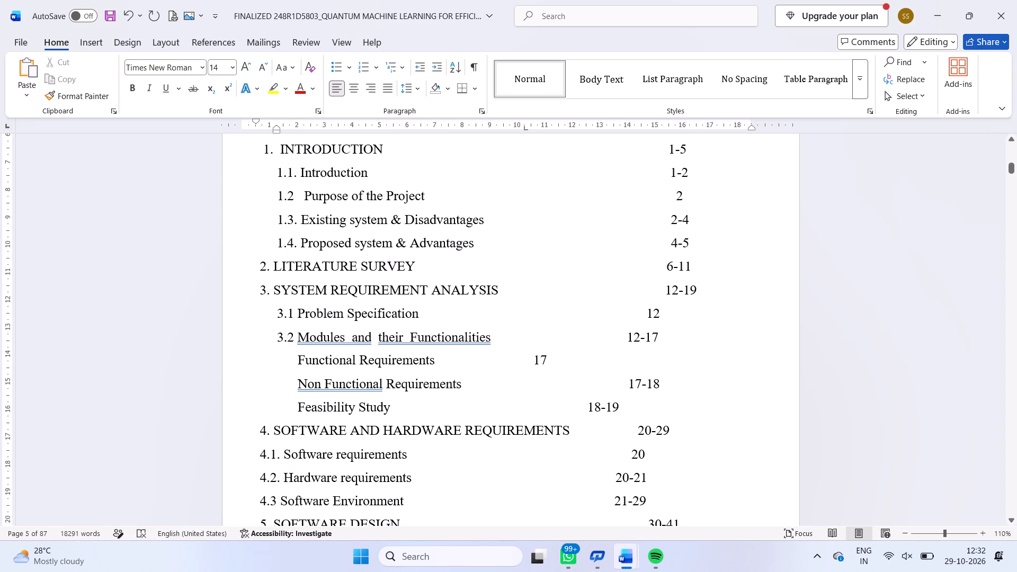
Add the number 3.3 directly in front of Functional Requirements, keeping both on one line.
{"action": "left_click", "coordinate": [293, 353]}
{"action": "key", "text": "Left"}
{"action": "key", "text": "Left"}
{"action": "key", "text": "Left"}
{"action": "left_click", "coordinate": [278, 355]}
{"action": "type", "text": "3.3"}
{"action": "key", "text": "Return"}
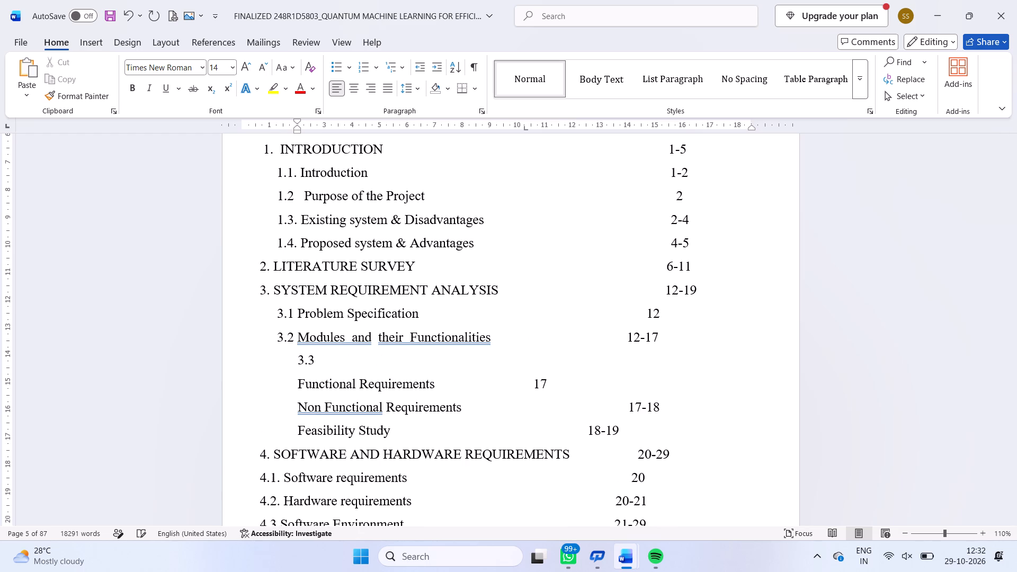
{"action": "key", "text": "bracketright"}
{"action": "key", "text": "BackSpace"}
{"action": "key", "text": "bracketright"}
{"action": "key", "text": "BackSpace"}
{"action": "key", "text": "equal"}
{"action": "key", "text": "BackSpace"}
{"action": "type", "text": "=="}
{"action": "key", "text": "BackSpace"}
{"action": "key", "text": "BackSpace"}
{"action": "key", "text": "BackSpace"}
{"action": "key", "text": "BackSpace"}
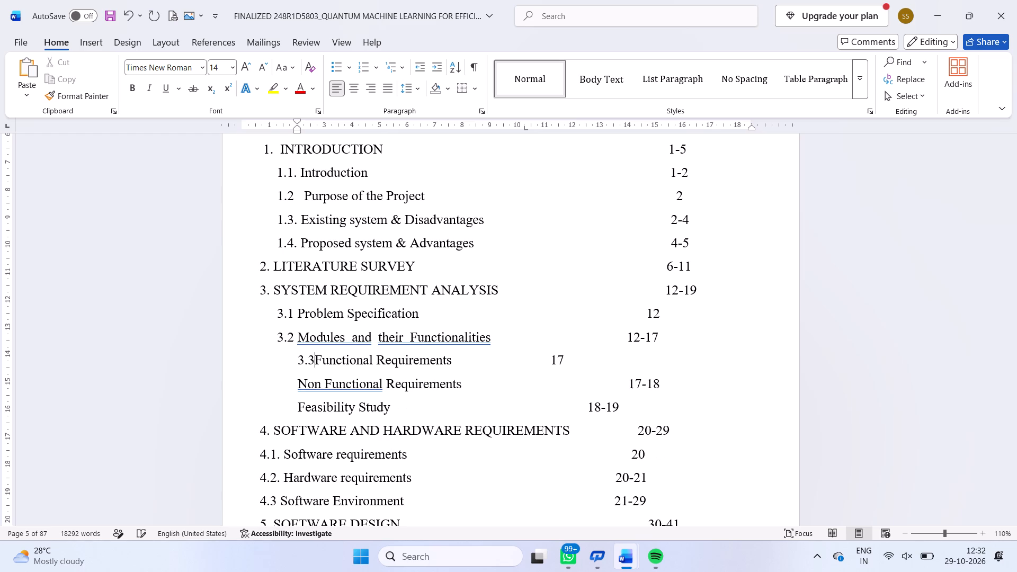
Reduce the indent of the 3.3 Functional Requirements line to about 1.25 cm, matching the 3.1 and 3.2 entries.
{"action": "key", "text": "Left"}
{"action": "key", "text": "Left"}
{"action": "key", "text": "Left"}
{"action": "left_click_drag", "start_coordinate": [298, 130], "coordinate": [282, 129]}
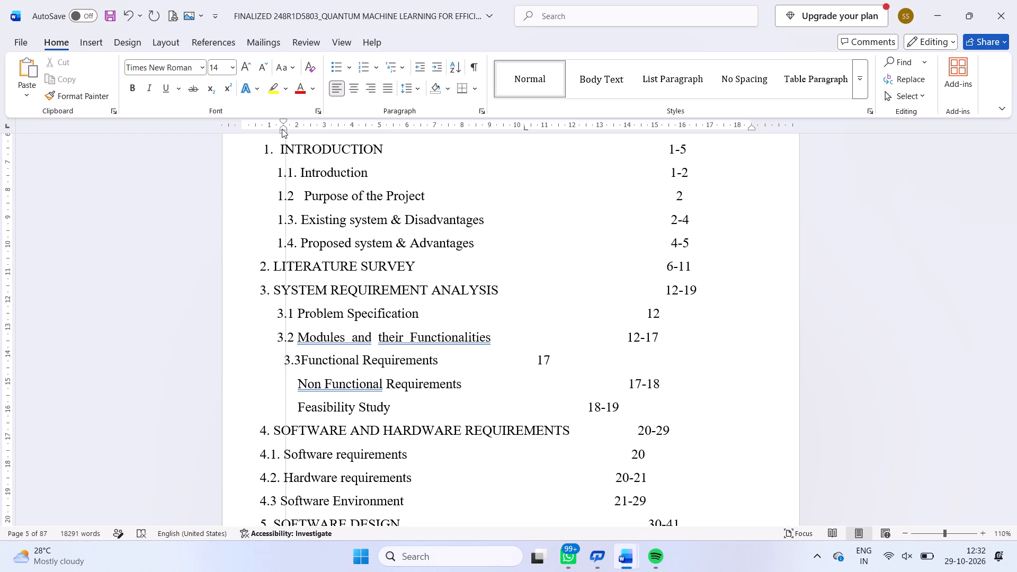
{"action": "left_click_drag", "start_coordinate": [282, 129], "coordinate": [276, 129]}
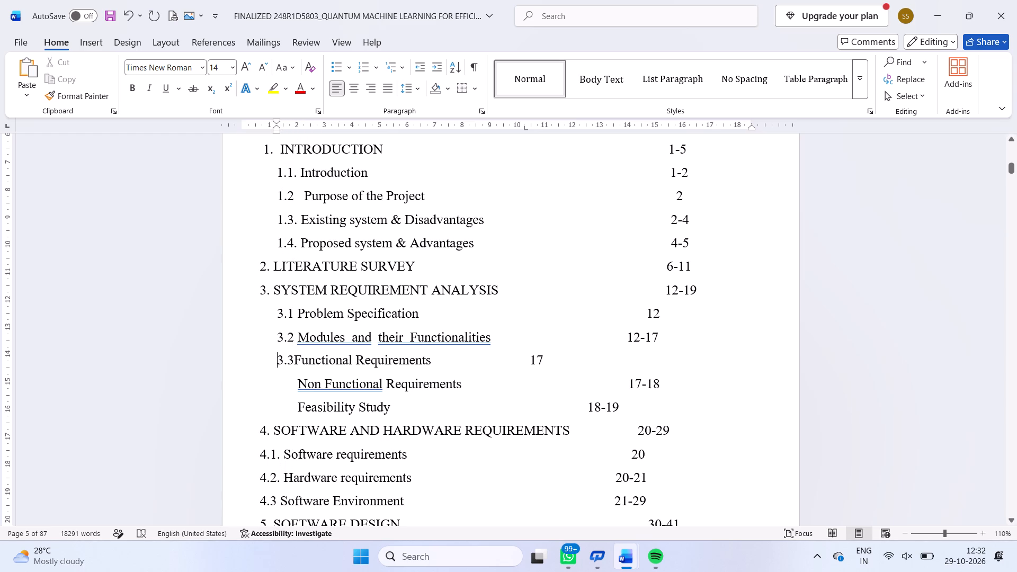
Number the Non Functional Requirements line 3.4, followed by a space, and reduce its indent to about 1.25 cm.
{"action": "left_click", "coordinate": [296, 391]}
{"action": "type", "text": "3."}
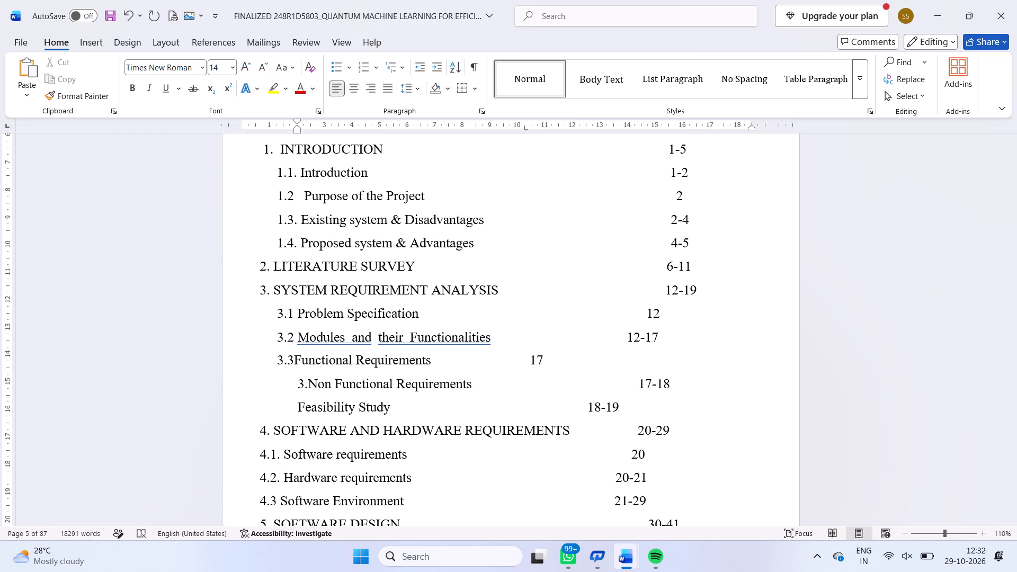
{"action": "key", "text": "4"}
{"action": "key", "text": "space"}
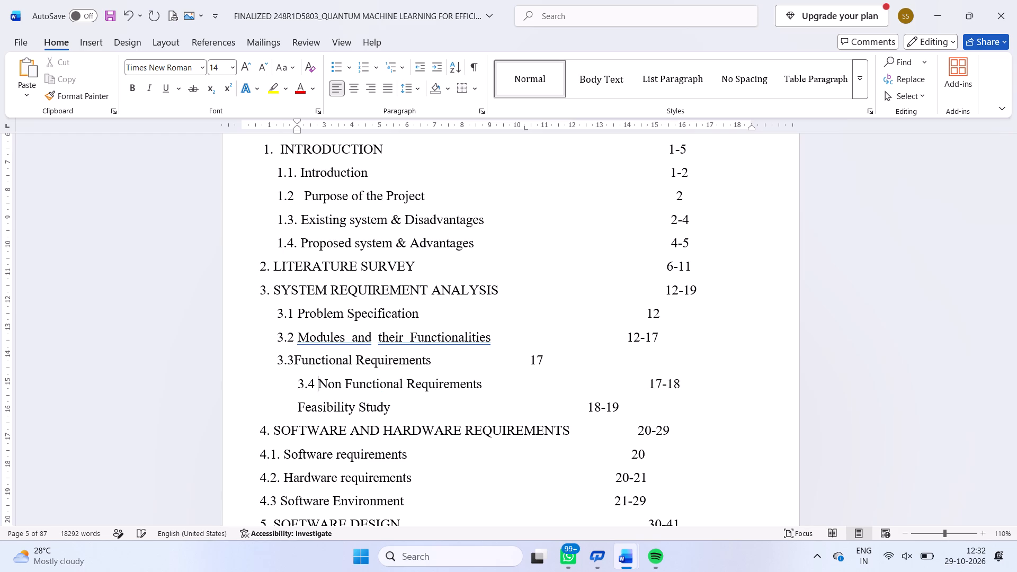
{"action": "left_click", "coordinate": [297, 385]}
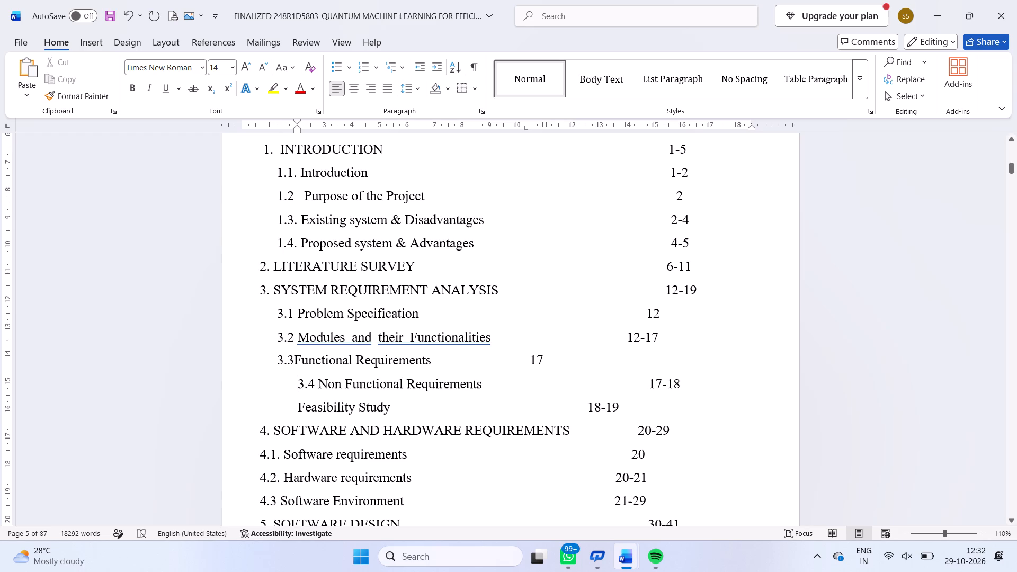
{"action": "left_click_drag", "start_coordinate": [297, 133], "coordinate": [278, 135]}
Number the Feasibility Study line 3.5, followed by a space, and reduce its indent to about 1.25 cm.
{"action": "left_click", "coordinate": [298, 405]}
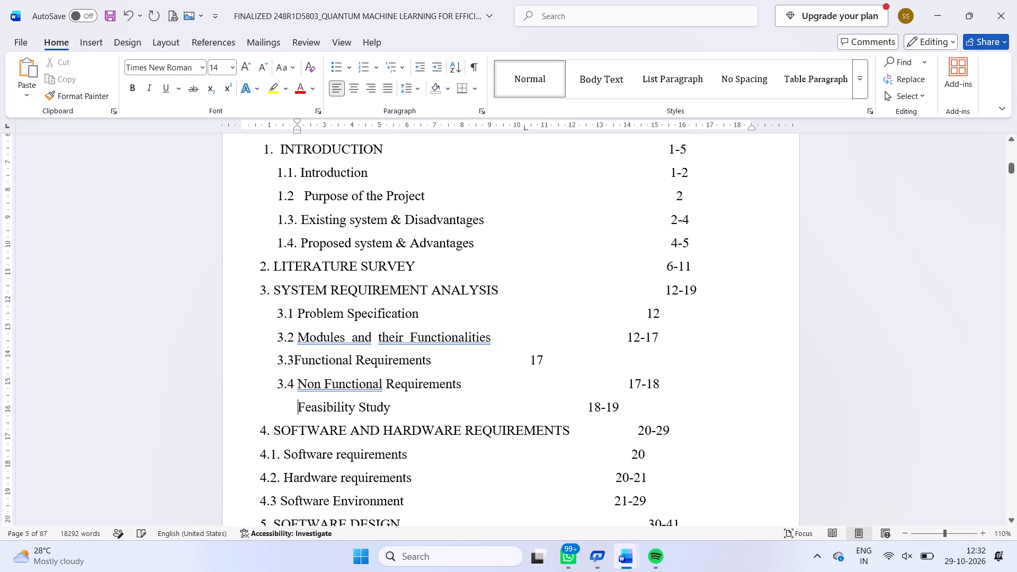
{"action": "type", "text": "3.5"}
{"action": "key", "text": "space"}
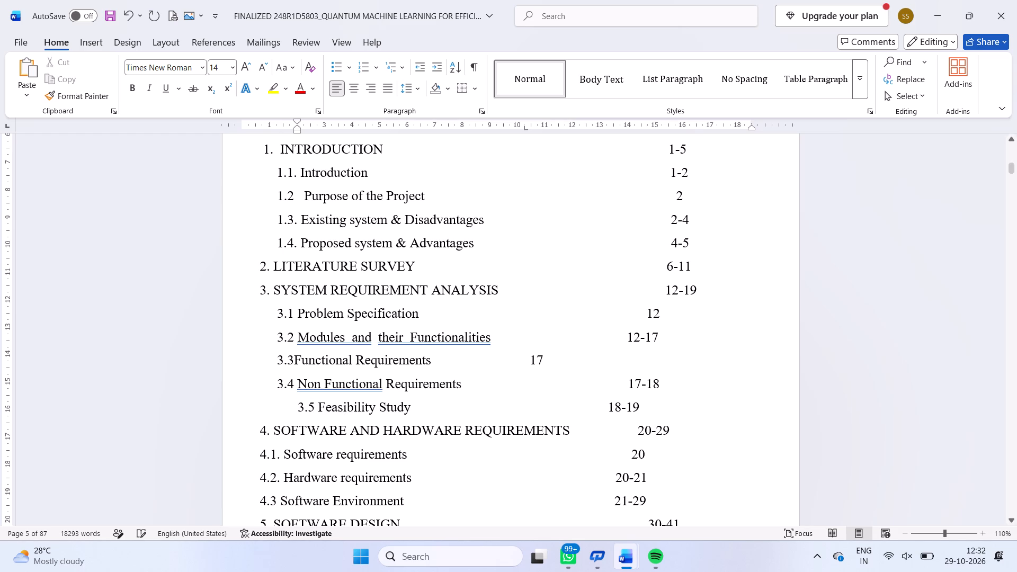
{"action": "left_click", "coordinate": [296, 410]}
{"action": "left_click_drag", "start_coordinate": [297, 127], "coordinate": [276, 127]}
{"action": "left_click_drag", "start_coordinate": [297, 120], "coordinate": [276, 122]}
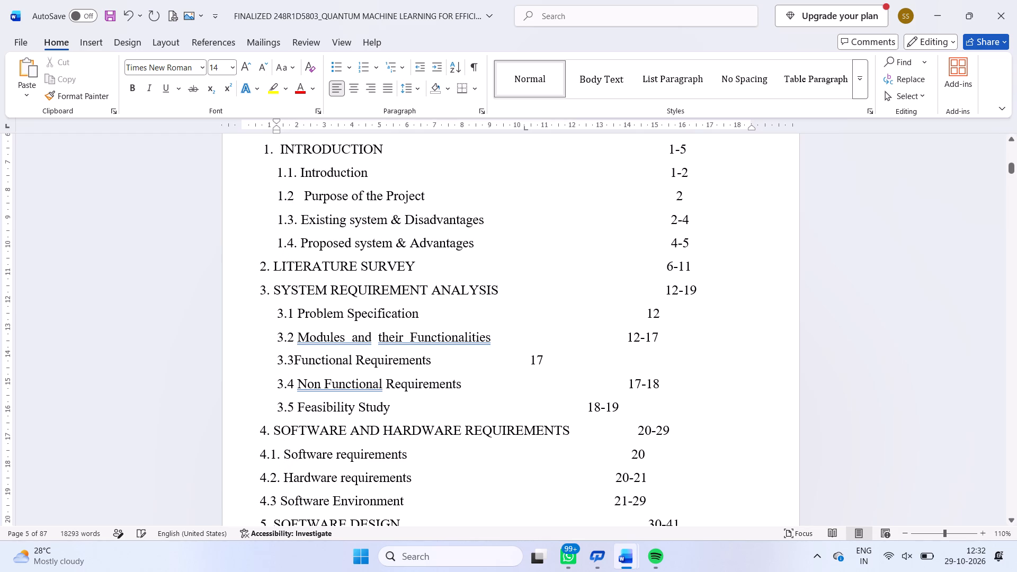
Pad the 3.1 Problem Specification line with spaces to shift its page number 12 into the page number column.
{"action": "left_click", "coordinate": [641, 312]}
{"action": "key", "text": "space"}
{"action": "key", "text": "space"}
{"action": "key", "text": "space"}
Pad the 3.2 Modules and their Functionalities line with spaces to align its page range 12-17 with the page number column.
{"action": "left_click", "coordinate": [626, 338]}
{"action": "key", "text": "space"}
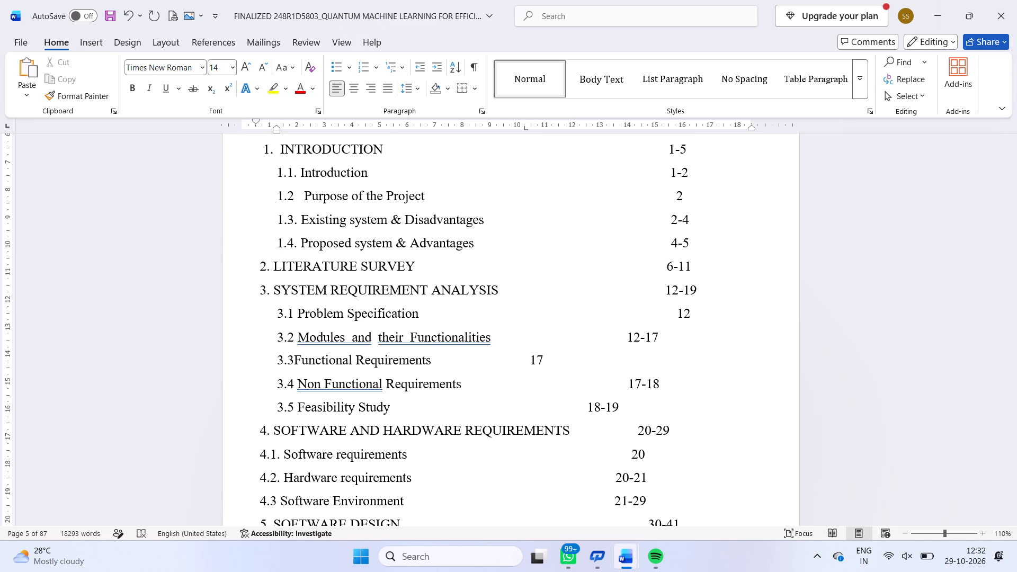
{"action": "key", "text": "BackSpace"}
{"action": "left_click", "coordinate": [626, 338]}
{"action": "key", "text": "space"}
{"action": "key", "text": "space"}
{"action": "key", "text": "space"}
{"action": "key", "text": "space"}
{"action": "key", "text": "space"}
{"action": "key", "text": "space"}
{"action": "key", "text": "space"}
{"action": "key", "text": "space"}
{"action": "key", "text": "space"}
{"action": "key", "text": "space"}
{"action": "key", "text": "space"}
{"action": "key", "text": "space"}
{"action": "key", "text": "space"}
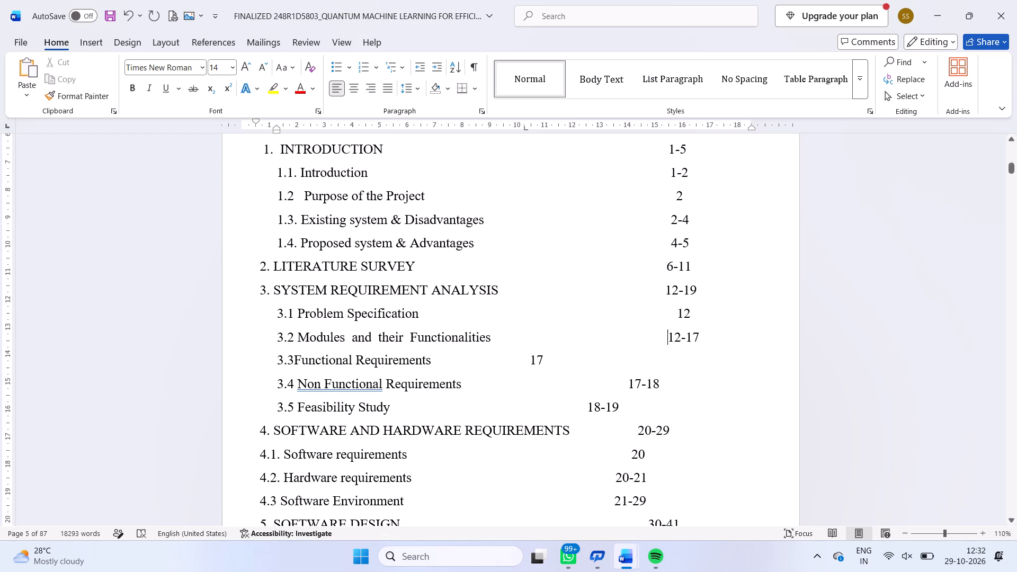
{"action": "key", "text": "BackSpace"}
Pad the 3.3 Functional Requirements line with spaces to align its page number 17 with the page number column.
{"action": "left_click", "coordinate": [527, 357]}
{"action": "key", "text": "space"}
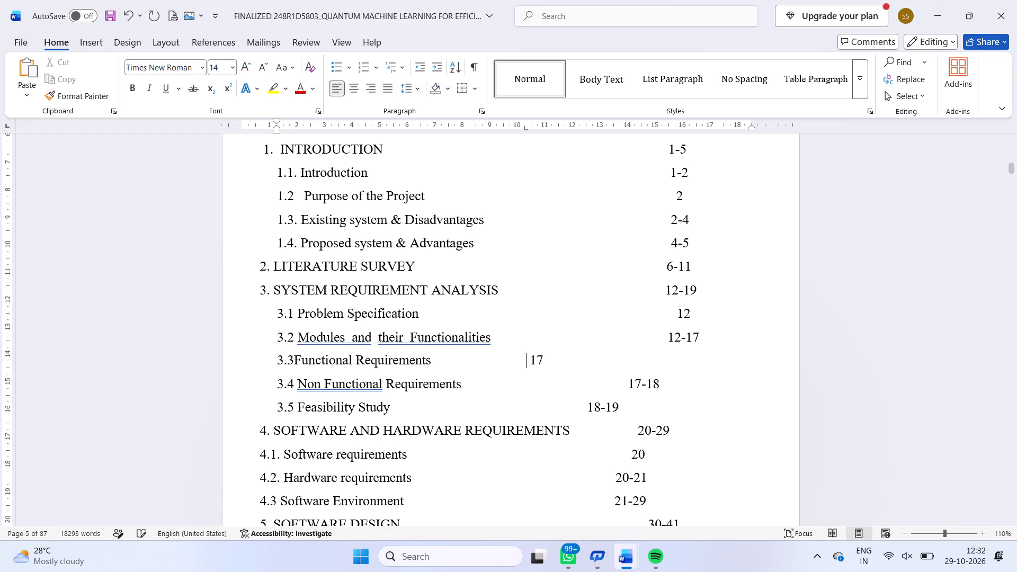
{"action": "key", "text": "BackSpace"}
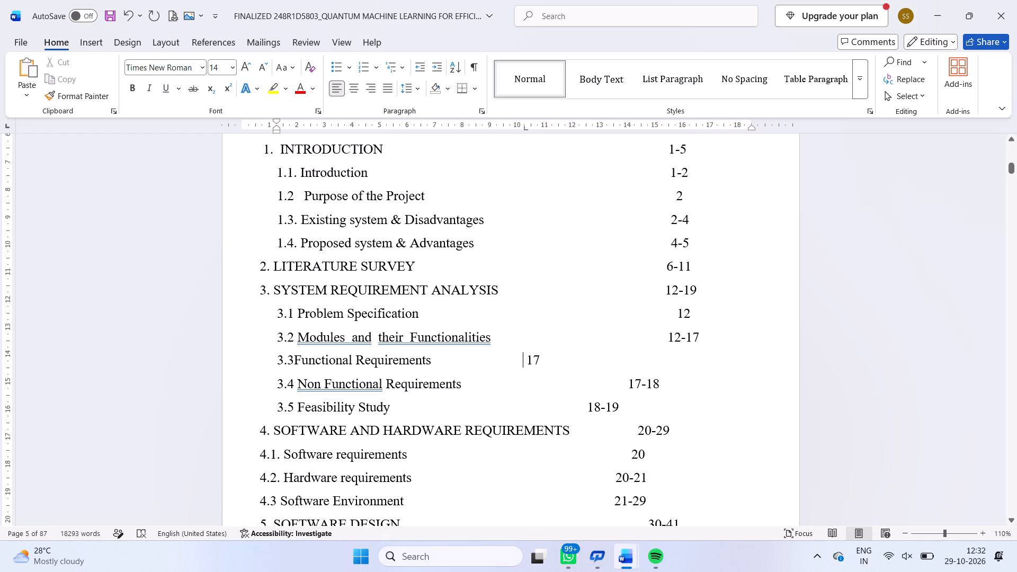
{"action": "left_click", "coordinate": [527, 357]}
{"action": "key", "text": "space"}
{"action": "key", "text": "space"}
{"action": "key", "text": "space"}
{"action": "key", "text": "space"}
{"action": "key", "text": "space"}
{"action": "key", "text": "space"}
{"action": "key", "text": "space"}
{"action": "key", "text": "space"}
{"action": "key", "text": "space"}
{"action": "key", "text": "space"}
{"action": "key", "text": "space"}
{"action": "key", "text": "space"}
{"action": "key", "text": "space"}
{"action": "key", "text": "space"}
{"action": "key", "text": "space"}
{"action": "key", "text": "space"}
{"action": "key", "text": "space"}
{"action": "key", "text": "space"}
{"action": "key", "text": "space"}
{"action": "key", "text": "space"}
{"action": "key", "text": "space"}
{"action": "key", "text": "space"}
{"action": "key", "text": "space"}
{"action": "key", "text": "space"}
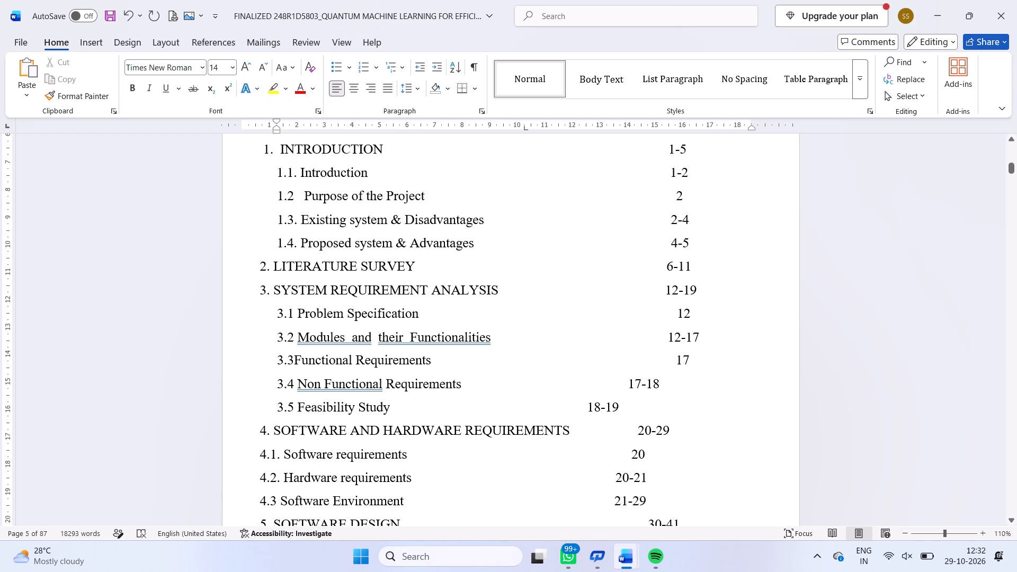
Pad the 3.4 Non Functional Requirements line with spaces to align its page range 17-18 with the page number column.
{"action": "left_click", "coordinate": [627, 383]}
{"action": "key", "text": "space"}
{"action": "key", "text": "space"}
{"action": "key", "text": "space"}
{"action": "key", "text": "space"}
{"action": "key", "text": "space"}
{"action": "key", "text": "space"}
{"action": "key", "text": "space"}
{"action": "key", "text": "space"}
{"action": "key", "text": "space"}
{"action": "key", "text": "space"}
{"action": "key", "text": "space"}
{"action": "key", "text": "space"}
Adjust the spacing on the 3.5 Feasibility Study line to align its page range 18-19 with the 3.4 entry's page range.
{"action": "left_click", "coordinate": [583, 406]}
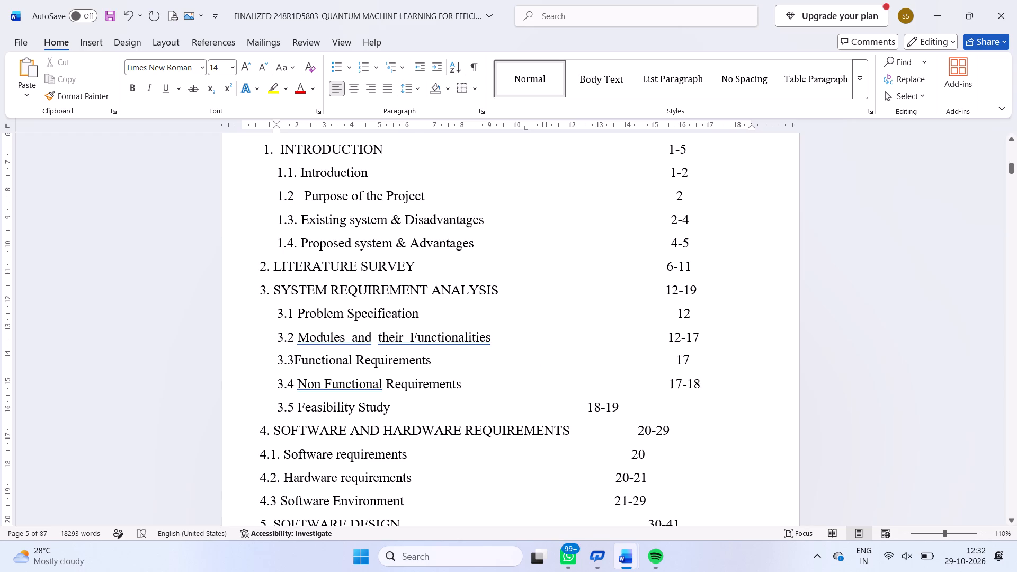
{"action": "key", "text": "space"}
{"action": "key", "text": "BackSpace"}
{"action": "key", "text": "Right"}
{"action": "key", "text": "space"}
{"action": "key", "text": "space"}
{"action": "key", "text": "space"}
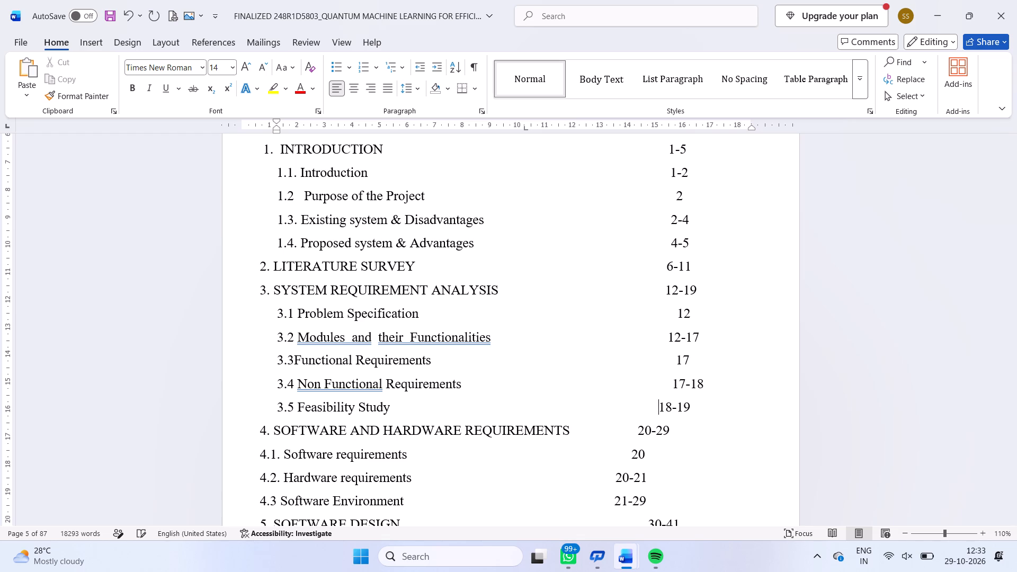
{"action": "key", "text": "space"}
{"action": "key", "text": "space"}
{"action": "key", "text": "space"}
Adjust the spaces on the 4. SOFTWARE AND HARDWARE REQUIREMENTS line to align its page range 20-29 with the page number column.
{"action": "scroll", "coordinate": [581, 417], "scroll_direction": "down", "scroll_amount": 1}
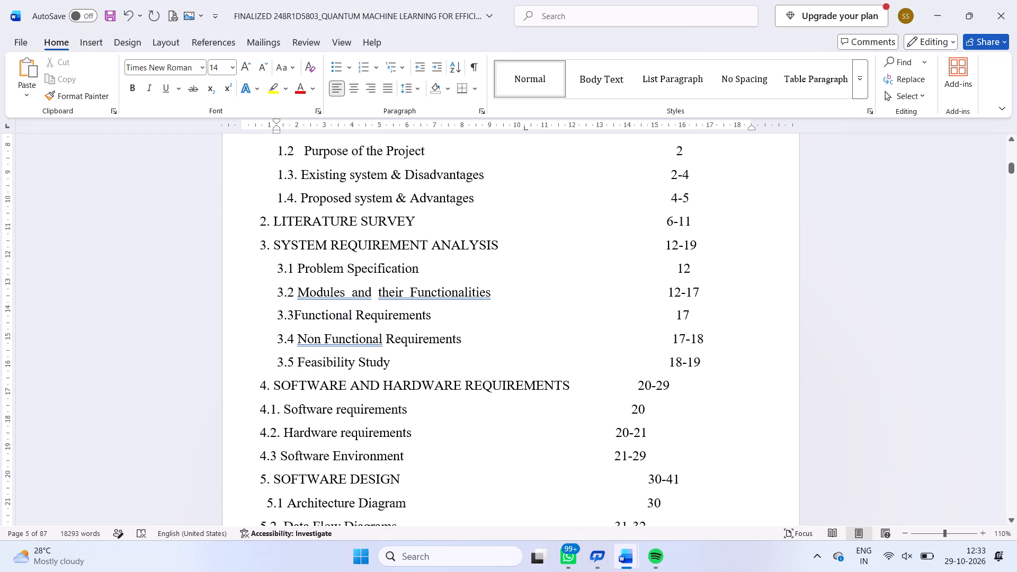
{"action": "left_click", "coordinate": [638, 383]}
{"action": "key", "text": "space"}
{"action": "key", "text": "space"}
{"action": "key", "text": "space"}
{"action": "key", "text": "space"}
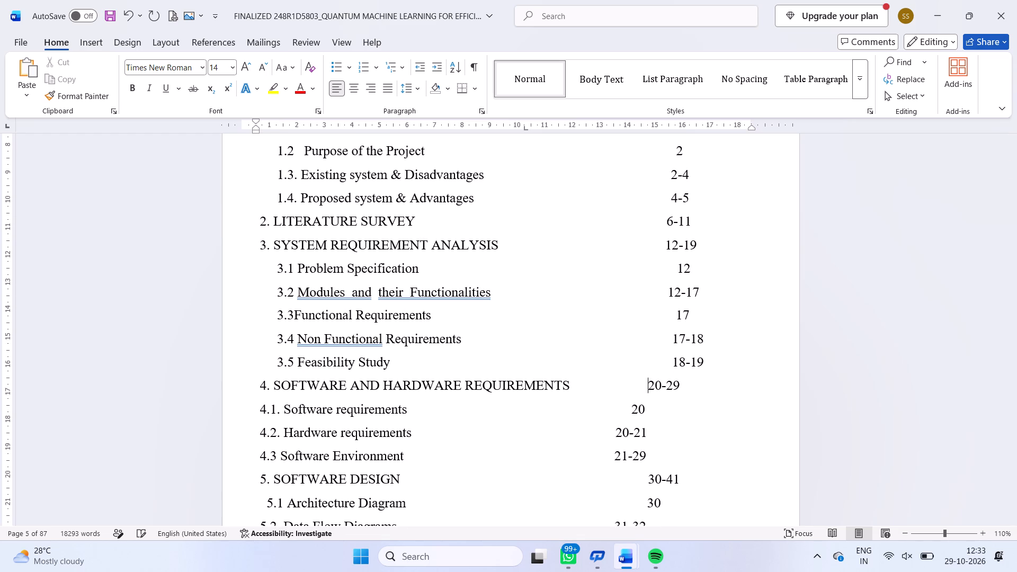
{"action": "key", "text": "space"}
{"action": "key", "text": "space"}
{"action": "key", "text": "space"}
{"action": "key", "text": "space"}
{"action": "key", "text": "space"}
{"action": "key", "text": "space"}
{"action": "key", "text": "space"}
{"action": "scroll", "coordinate": [638, 383], "scroll_direction": "up", "scroll_amount": 1}
{"action": "key", "text": "BackSpace"}
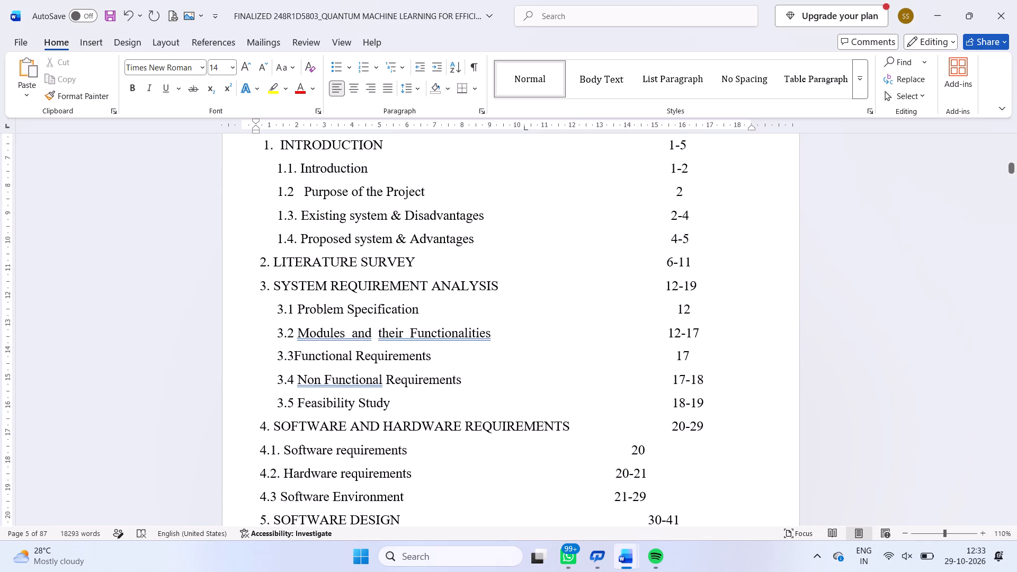
Indent the first line of entries 4.1, 4.2 and 4.3 to about the 1 mark on the ruler.
{"action": "scroll", "coordinate": [672, 410], "scroll_direction": "right", "scroll_amount": 1}
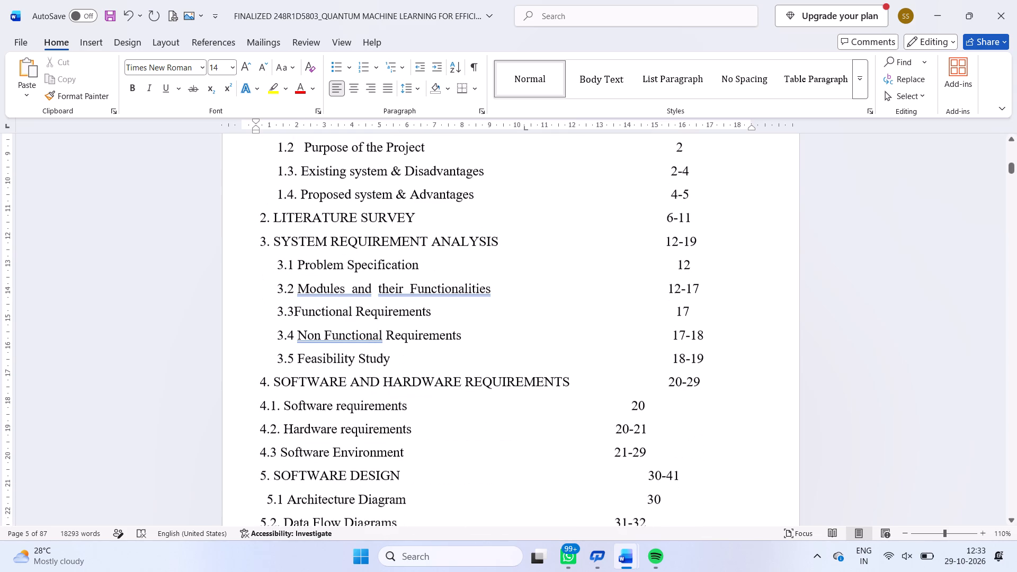
{"action": "scroll", "coordinate": [672, 410], "scroll_direction": "right", "scroll_amount": 1}
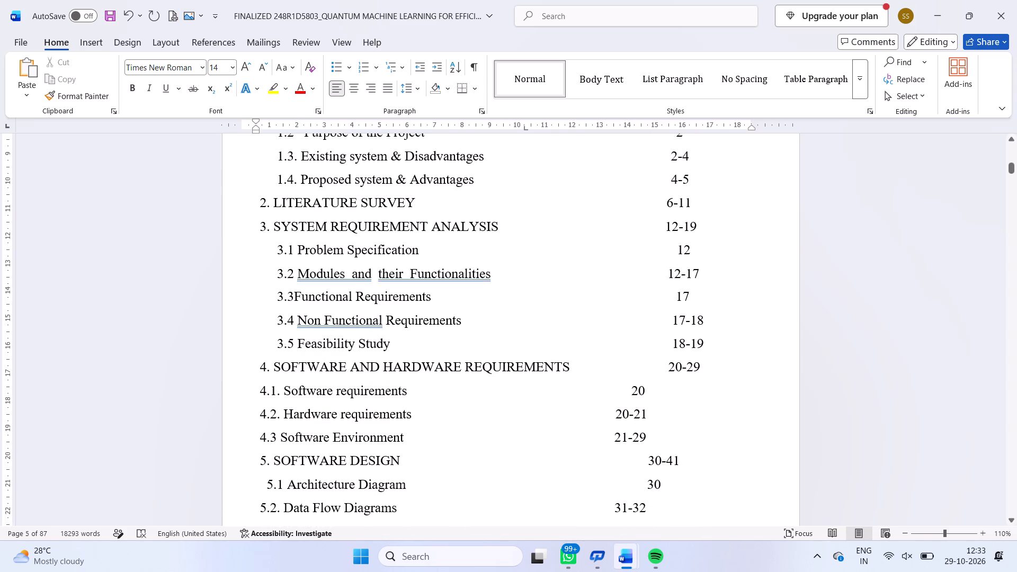
{"action": "left_click_drag", "start_coordinate": [260, 391], "coordinate": [394, 440]}
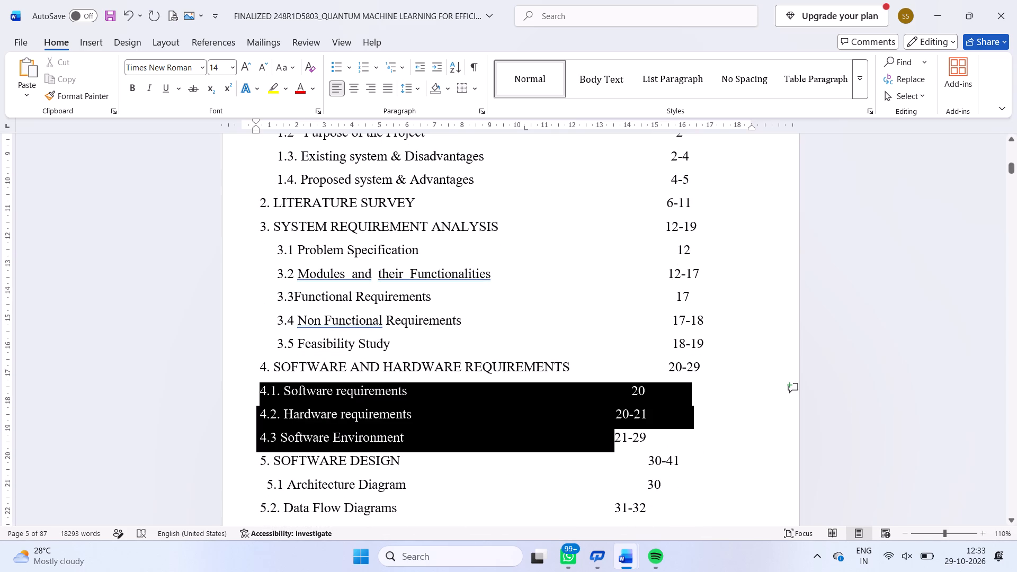
{"action": "left_click_drag", "start_coordinate": [394, 440], "coordinate": [402, 434]}
{"action": "left_click_drag", "start_coordinate": [258, 122], "coordinate": [275, 121]}
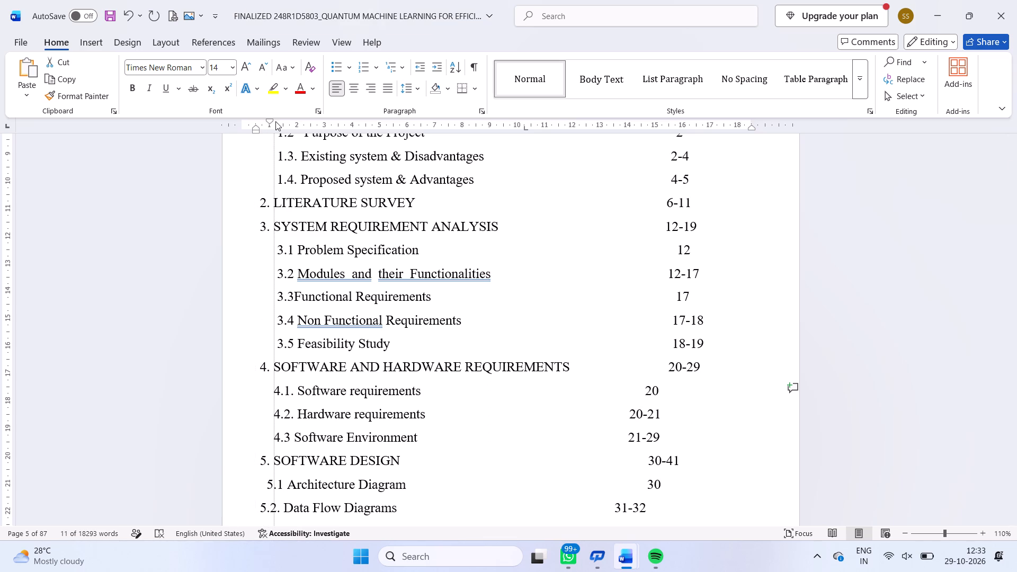
{"action": "left_click_drag", "start_coordinate": [275, 121], "coordinate": [271, 120]}
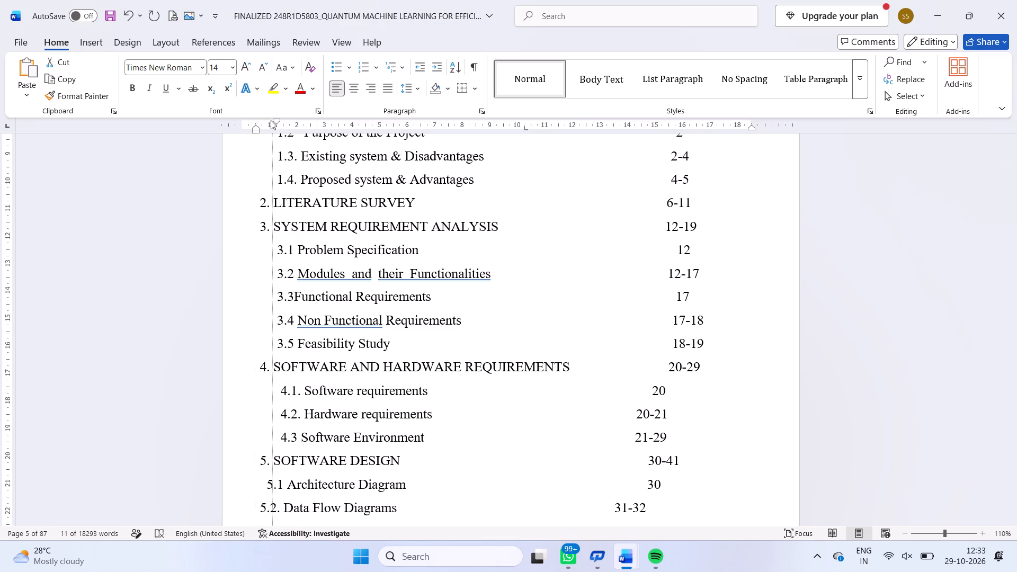
{"action": "left_click_drag", "start_coordinate": [271, 120], "coordinate": [271, 120]}
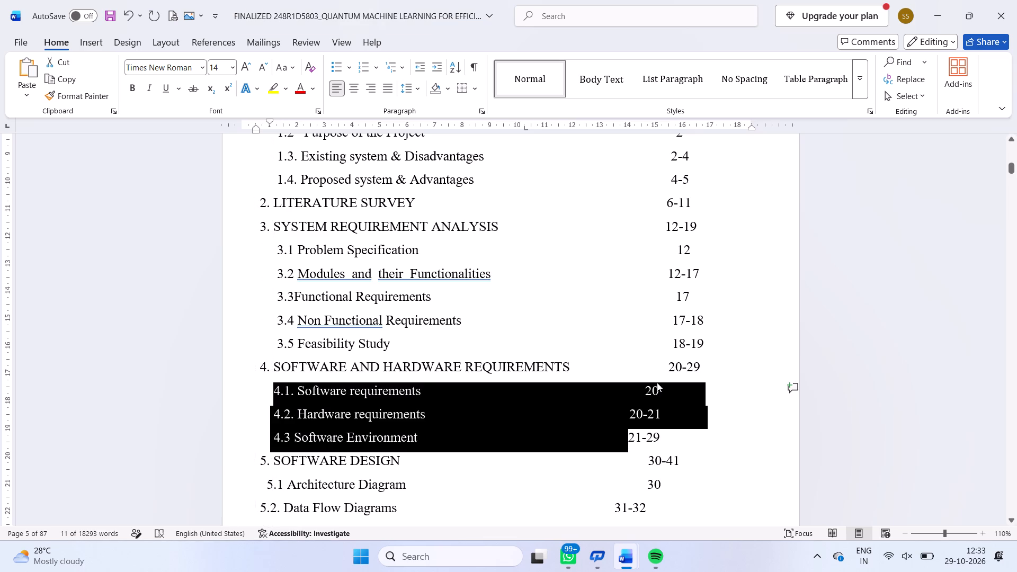
Pad the 4.1 Software requirements line with spaces to align its page number 20 with the page number column.
{"action": "left_click", "coordinate": [641, 382]}
{"action": "left_click", "coordinate": [641, 382]}
{"action": "key", "text": "space"}
{"action": "key", "text": "space"}
{"action": "key", "text": "space"}
{"action": "key", "text": "space"}
{"action": "key", "text": "space"}
{"action": "key", "text": "space"}
{"action": "key", "text": "space"}
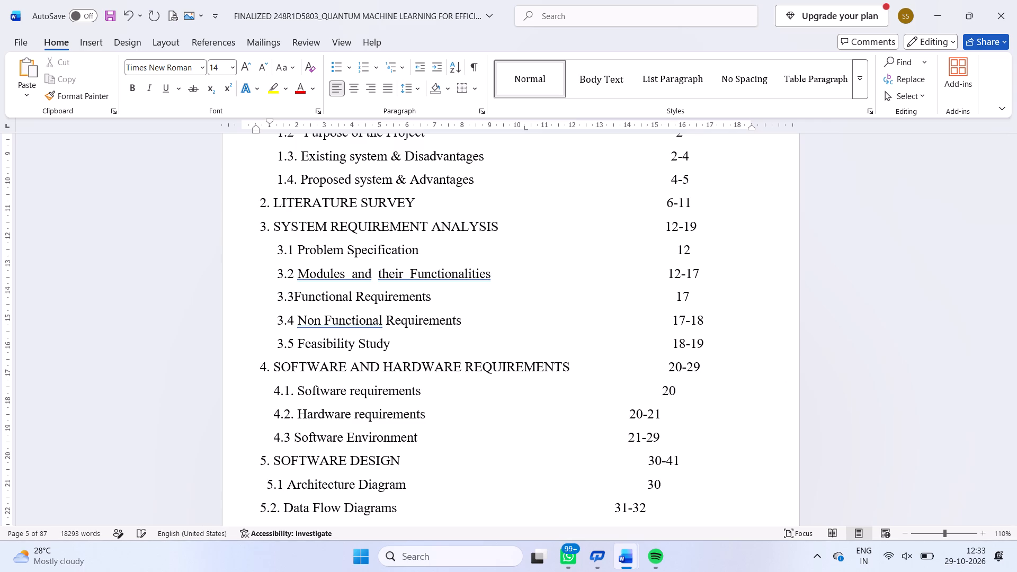
{"action": "key", "text": "space"}
{"action": "key", "text": "space"}
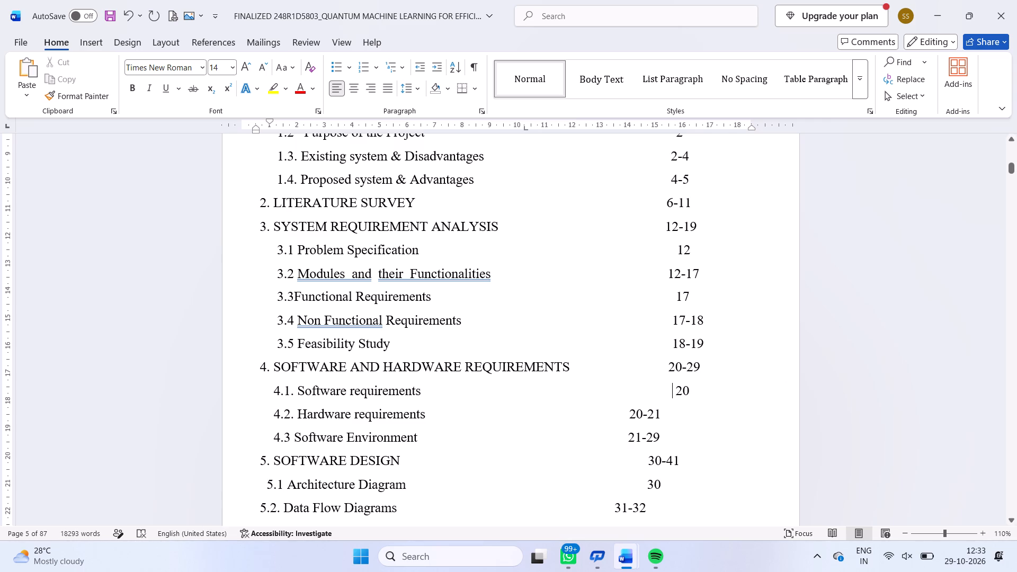
Pad the 4.2 Hardware requirements line with spaces to align its page range 20-21 with the page number column.
{"action": "left_click", "coordinate": [628, 411]}
{"action": "key", "text": "space"}
{"action": "key", "text": "space"}
{"action": "key", "text": "space"}
{"action": "key", "text": "space"}
{"action": "key", "text": "space"}
{"action": "key", "text": "space"}
{"action": "key", "text": "space"}
{"action": "key", "text": "space"}
{"action": "key", "text": "space"}
{"action": "key", "text": "space"}
{"action": "key", "text": "space"}
{"action": "key", "text": "space"}
Pad the 4.3 Software Environment line with spaces to align its page range 21-29 with the page number column.
{"action": "left_click", "coordinate": [626, 439]}
{"action": "key", "text": "space"}
{"action": "key", "text": "BackSpace"}
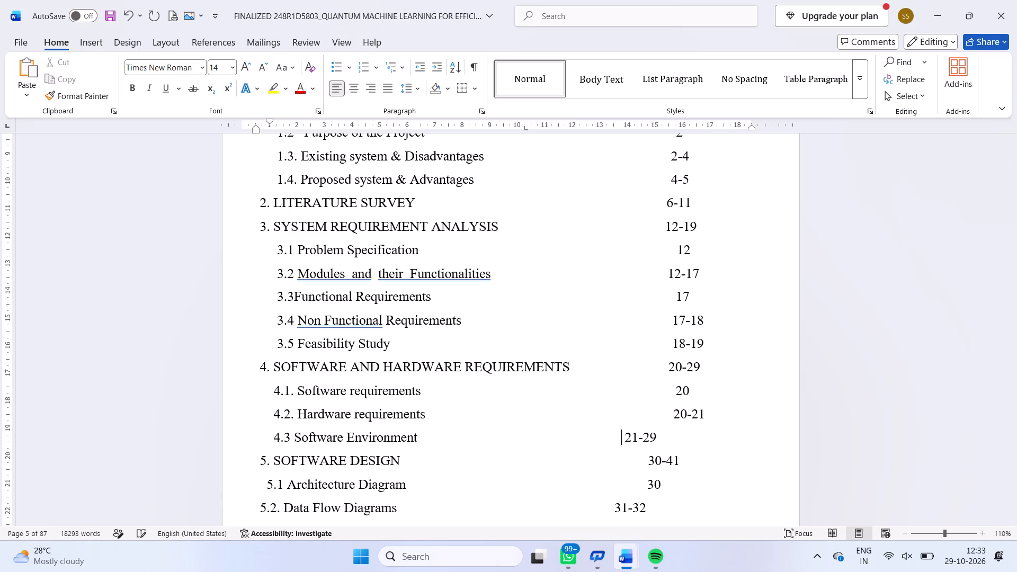
{"action": "key", "text": "space"}
{"action": "key", "text": "space"}
{"action": "key", "text": "space"}
Add leading spaces to the 5.2 Data Flow Diagrams and 5.3 System Flow Chart lines so both start at the same point.
{"action": "scroll", "coordinate": [588, 542], "scroll_direction": "down", "scroll_amount": 1}
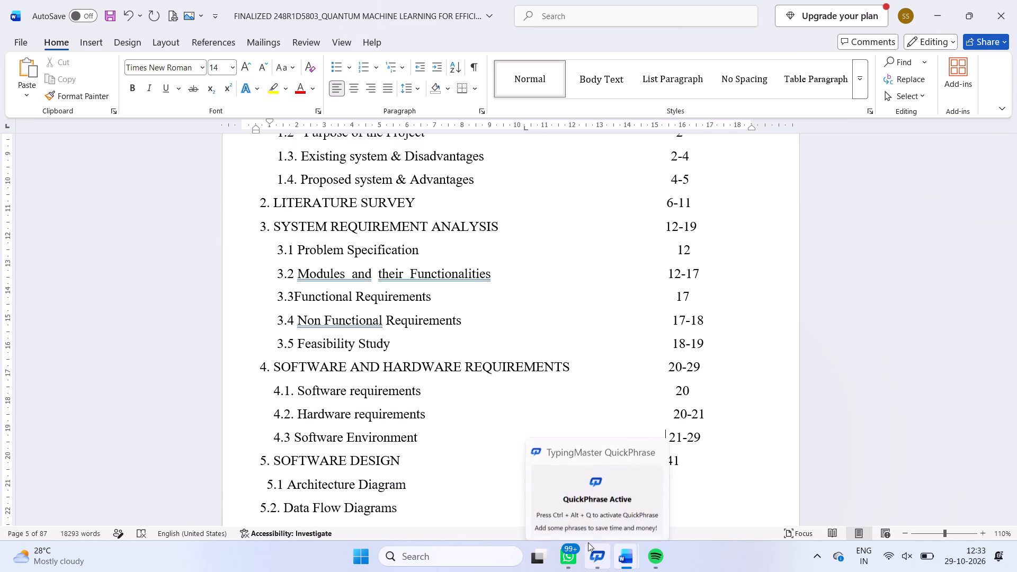
{"action": "scroll", "coordinate": [499, 429], "scroll_direction": "down", "scroll_amount": 1}
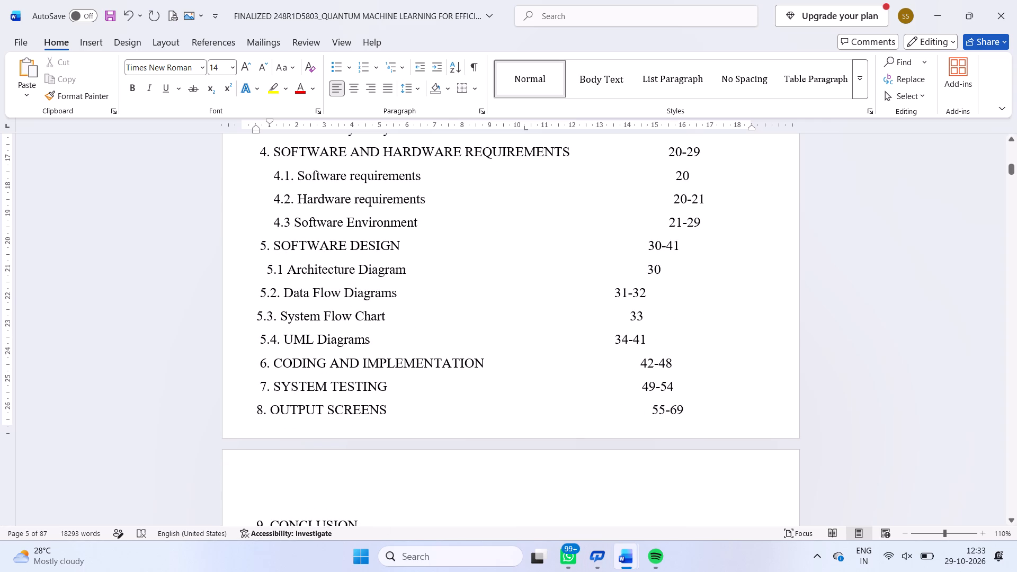
{"action": "left_click", "coordinate": [259, 290]}
{"action": "key", "text": "space"}
{"action": "key", "text": "space"}
{"action": "key", "text": "space"}
{"action": "key", "text": "BackSpace"}
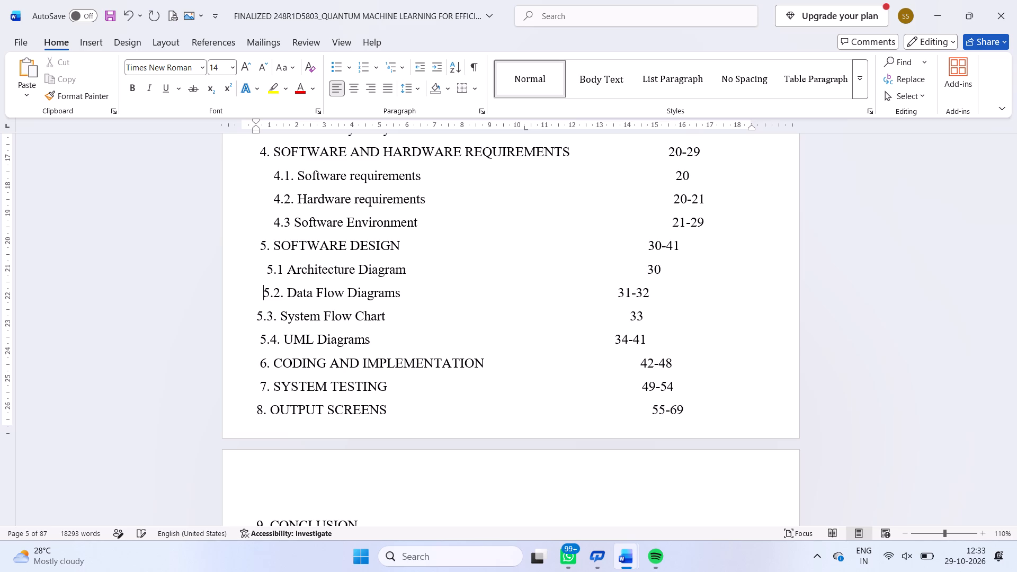
{"action": "key", "text": "Down"}
{"action": "key", "text": "Left"}
{"action": "key", "text": "space"}
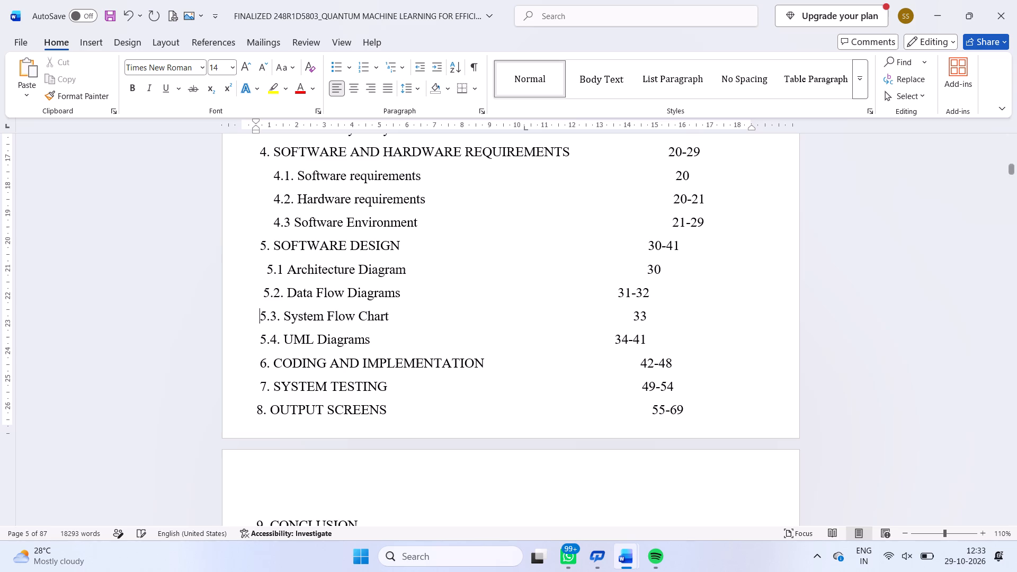
{"action": "key", "text": "space"}
Set the left indent of entries 5.1, 5.2 and 5.3 to about the 1 mark on the ruler.
{"action": "left_click_drag", "start_coordinate": [267, 265], "coordinate": [271, 266]}
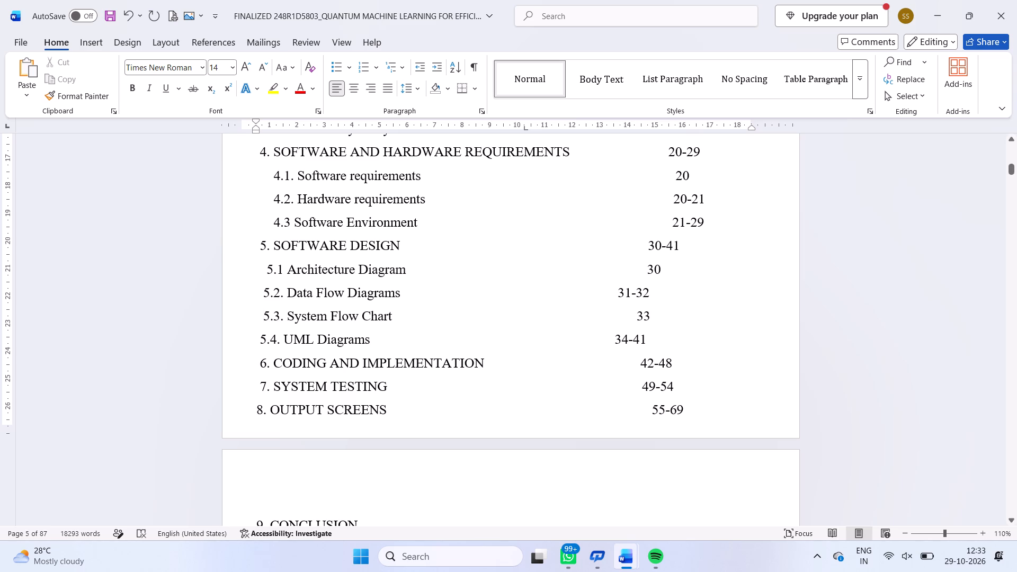
{"action": "left_click_drag", "start_coordinate": [271, 266], "coordinate": [388, 311]}
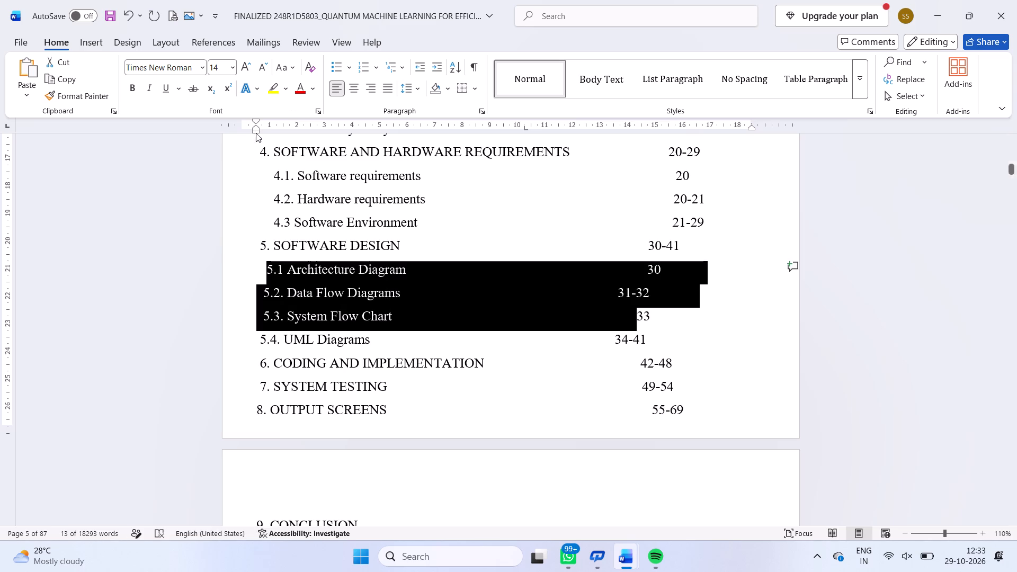
{"action": "left_click_drag", "start_coordinate": [256, 132], "coordinate": [271, 130]}
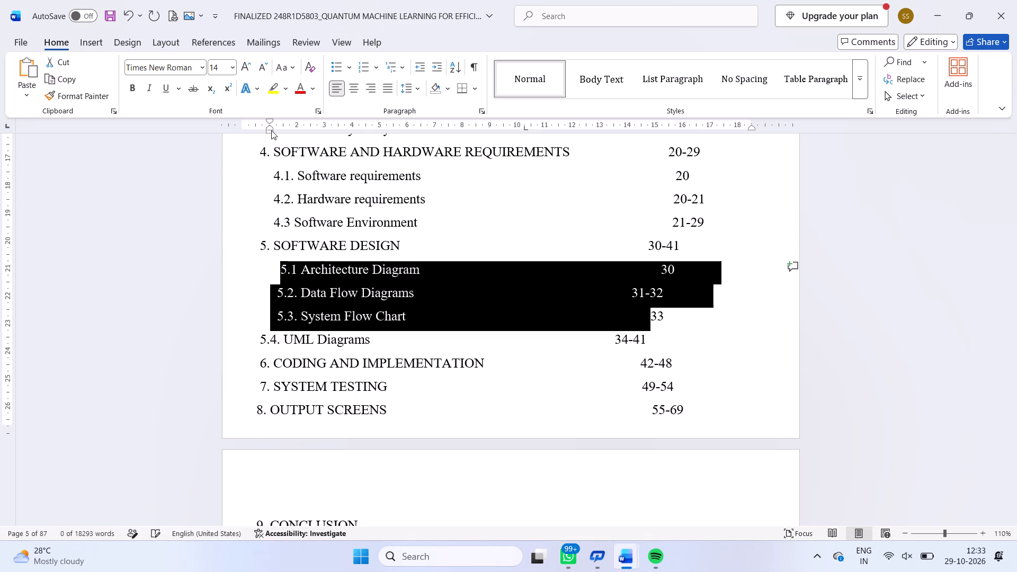
Remove the two extra leading spaces before 5.1 Architecture Diagram to line it up with the section 4 subsections.
{"action": "left_click", "coordinate": [276, 271]}
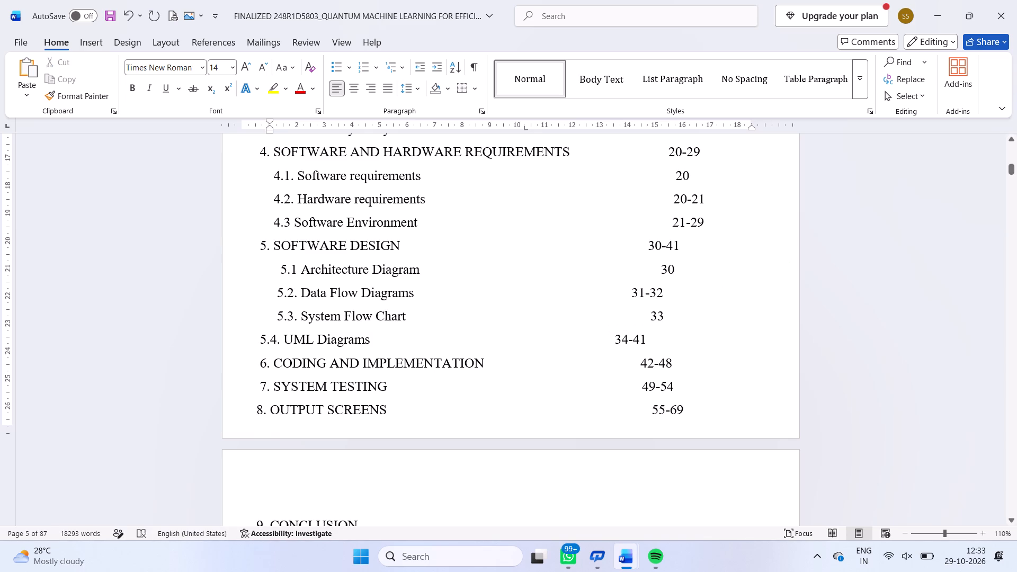
{"action": "left_click", "coordinate": [281, 271]}
{"action": "key", "text": "BackSpace"}
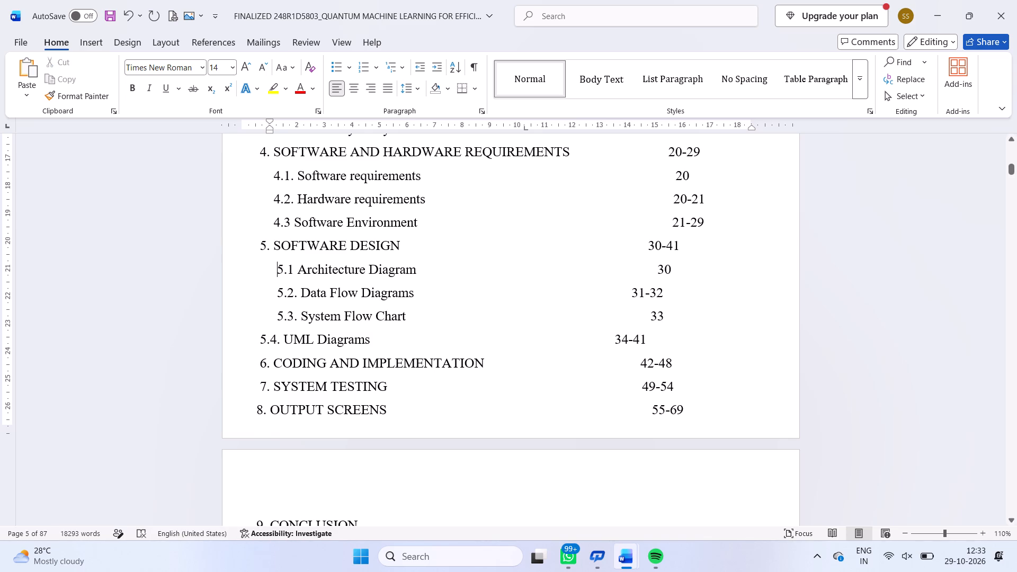
{"action": "key", "text": "BackSpace"}
Remove the extra leading space before 5.2 Data Flow Diagrams and 5.3 System Flow Chart to line them up with 5.1.
{"action": "key", "text": "Down"}
{"action": "key", "text": "Up"}
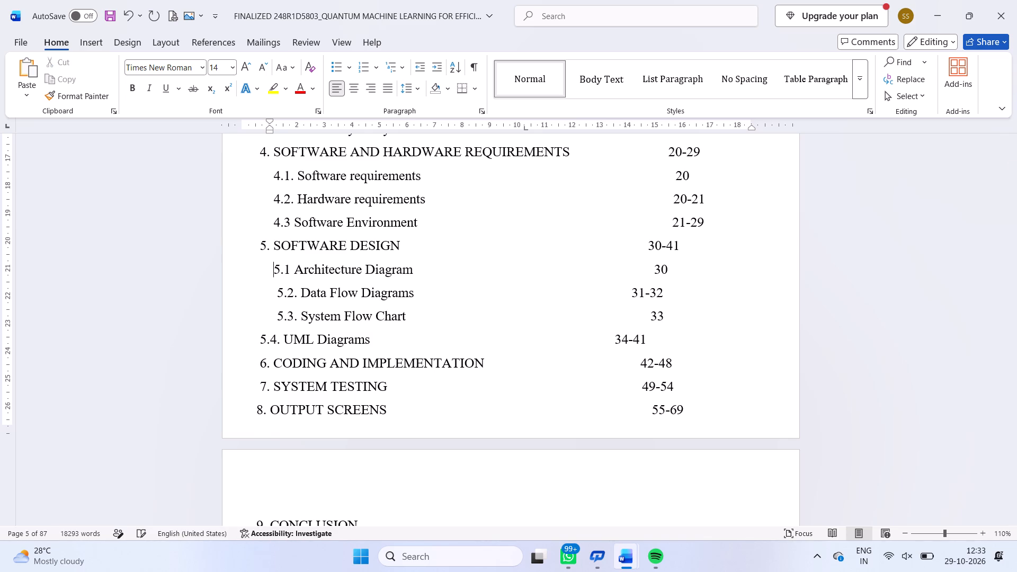
{"action": "key", "text": "Up"}
{"action": "key", "text": "Down"}
{"action": "key", "text": "Down"}
{"action": "key", "text": "Right"}
{"action": "key", "text": "BackSpace"}
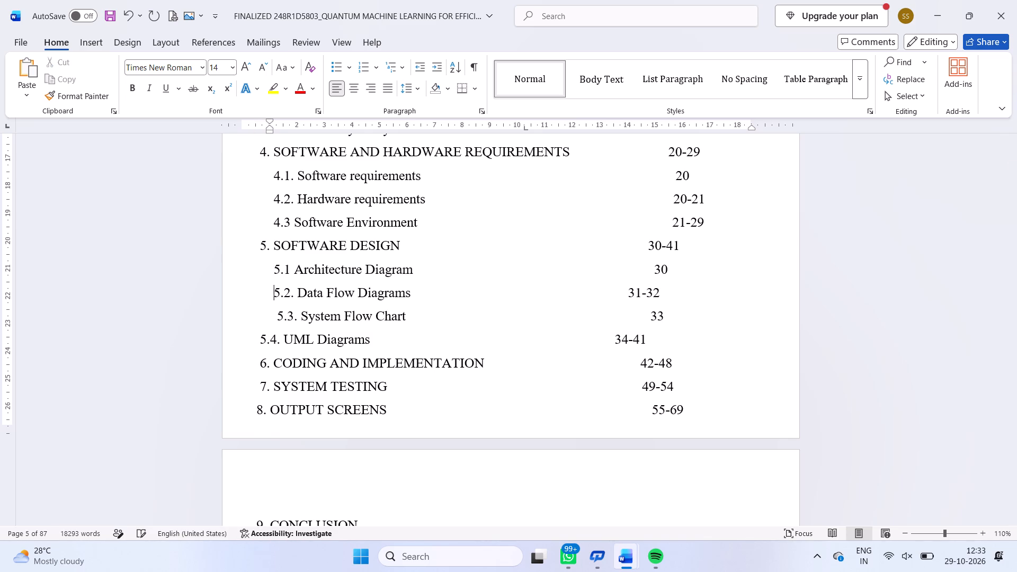
{"action": "key", "text": "Up"}
{"action": "key", "text": "Down"}
{"action": "key", "text": "Down"}
{"action": "key", "text": "Down"}
{"action": "key", "text": "Right"}
{"action": "key", "text": "Up"}
{"action": "key", "text": "BackSpace"}
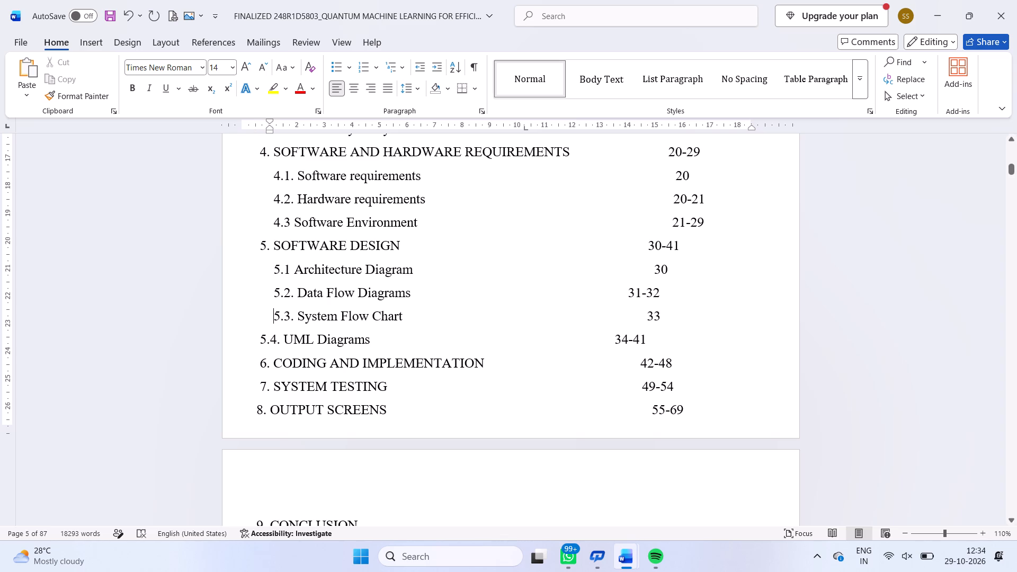
Pad the 5.1 Architecture Diagram line with spaces to move its page number 30 into the page number column.
{"action": "left_click", "coordinate": [648, 273]}
{"action": "key", "text": "space"}
{"action": "key", "text": "space"}
{"action": "key", "text": "space"}
{"action": "key", "text": "space"}
{"action": "key", "text": "space"}
{"action": "key", "text": "space"}
Pad the 5. SOFTWARE DESIGN line with spaces to align its page range 30-41 with the page number column.
{"action": "key", "text": "Up"}
{"action": "key", "text": "Left"}
{"action": "key", "text": "Left"}
{"action": "key", "text": "Left"}
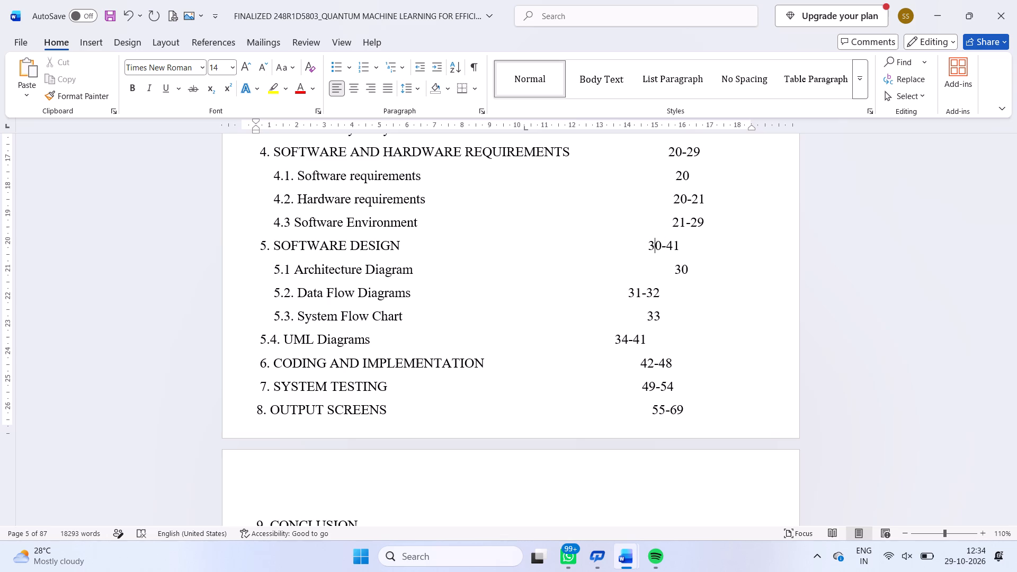
{"action": "key", "text": "space"}
{"action": "key", "text": "space"}
{"action": "key", "text": "space"}
{"action": "key", "text": "space"}
{"action": "key", "text": "space"}
{"action": "key", "text": "space"}
{"action": "key", "text": "space"}
Add one more space before page number 30 on the 5.1 Architecture Diagram line.
{"action": "key", "text": "Down"}
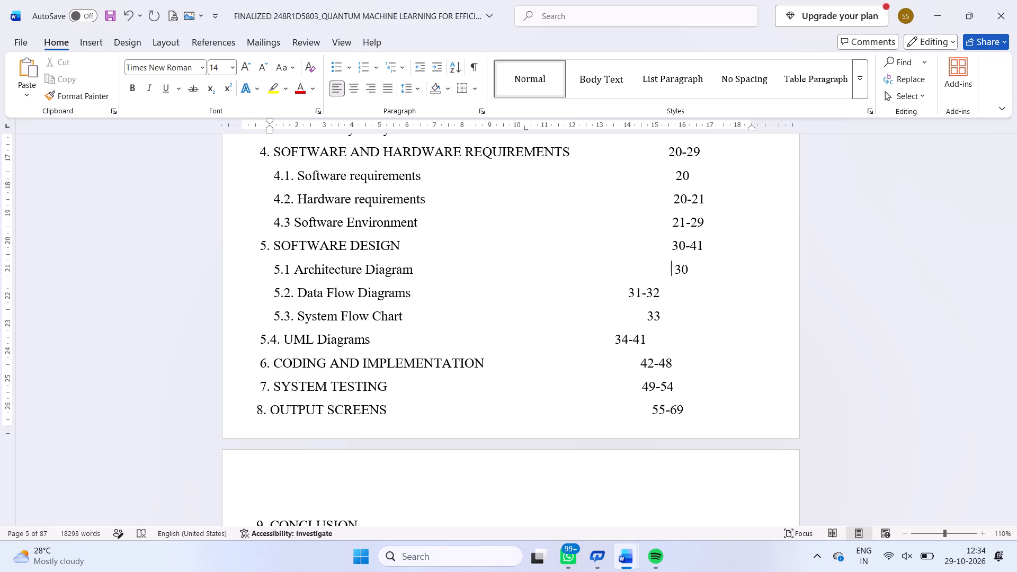
{"action": "key", "text": "Right"}
{"action": "key", "text": "space"}
Pad the 5.2 Data Flow Diagrams line with spaces to align its page range 31-32 with the page number column.
{"action": "key", "text": "Down"}
{"action": "key", "text": "Left"}
{"action": "key", "text": "Left"}
{"action": "key", "text": "Left"}
{"action": "key", "text": "Left"}
{"action": "key", "text": "Left"}
{"action": "key", "text": "Left"}
{"action": "key", "text": "Left"}
{"action": "key", "text": "Left"}
{"action": "key", "text": "Left"}
{"action": "key", "text": "Left"}
{"action": "key", "text": "space"}
{"action": "key", "text": "space"}
{"action": "key", "text": "space"}
{"action": "key", "text": "space"}
{"action": "key", "text": "space"}
{"action": "key", "text": "space"}
{"action": "key", "text": "space"}
{"action": "key", "text": "space"}
{"action": "key", "text": "space"}
{"action": "key", "text": "space"}
{"action": "key", "text": "space"}
{"action": "key", "text": "space"}
Pad the 5.3 System Flow Chart line with spaces to align its page number 33 with the page number column.
{"action": "key", "text": "Down"}
{"action": "key", "text": "Left"}
{"action": "key", "text": "Left"}
{"action": "key", "text": "Left"}
{"action": "key", "text": "Left"}
{"action": "key", "text": "Left"}
{"action": "key", "text": "Left"}
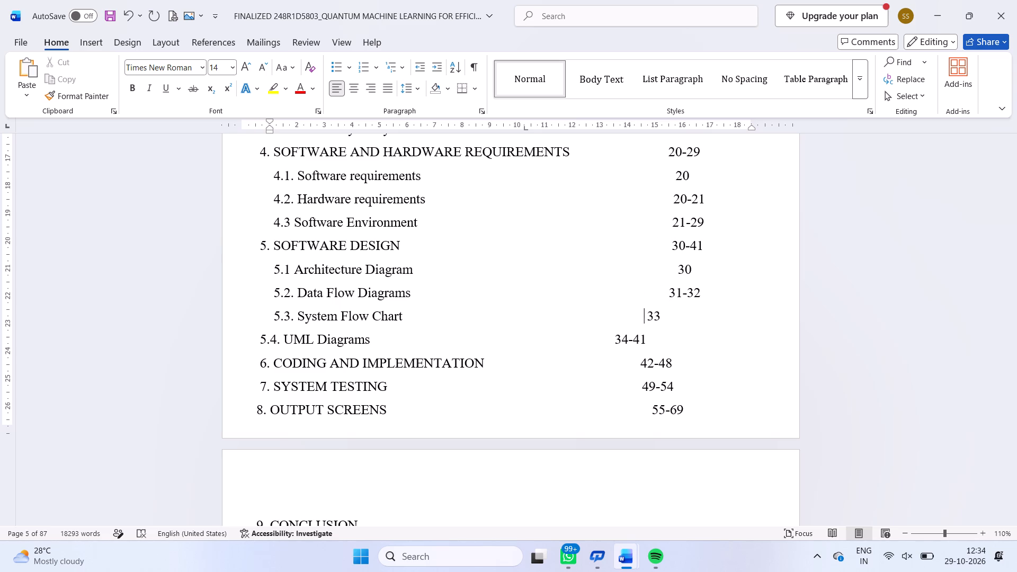
{"action": "key", "text": "space"}
{"action": "key", "text": "space"}
{"action": "key", "text": "space"}
{"action": "key", "text": "space"}
{"action": "key", "text": "space"}
{"action": "key", "text": "space"}
{"action": "key", "text": "space"}
{"action": "key", "text": "space"}
{"action": "key", "text": "space"}
{"action": "key", "text": "space"}
Pad the 5.4 UML Diagrams line with spaces to align its page range 34-41 with the page number column.
{"action": "left_click", "coordinate": [612, 339]}
{"action": "key", "text": "space"}
{"action": "key", "text": "space"}
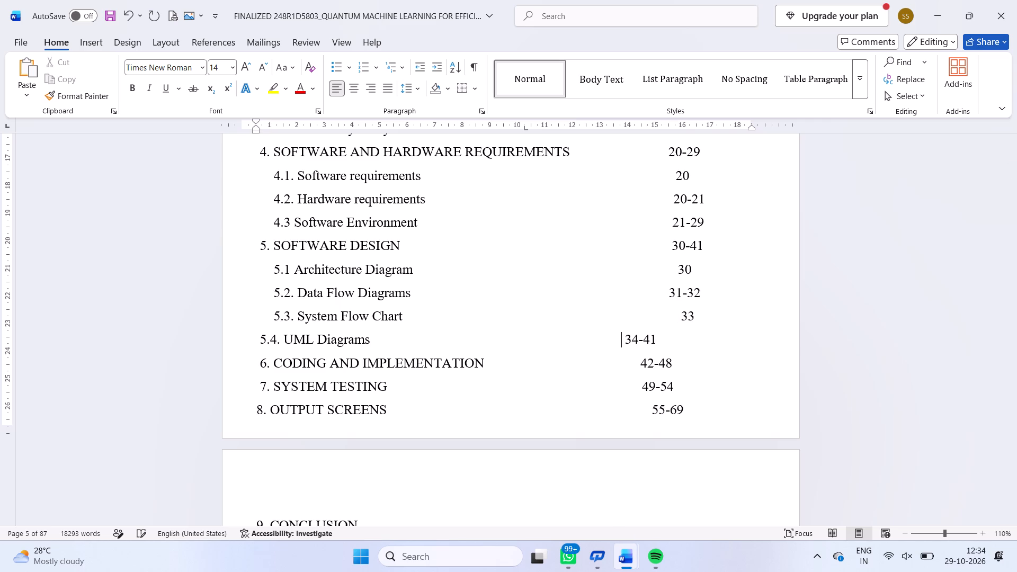
{"action": "key", "text": "space"}
{"action": "key", "text": "space"}
{"action": "key", "text": "space"}
Indent the 5.4 UML Diagrams line with four leading spaces to line it up with entries 5.1 to 5.3.
{"action": "left_click", "coordinate": [260, 342]}
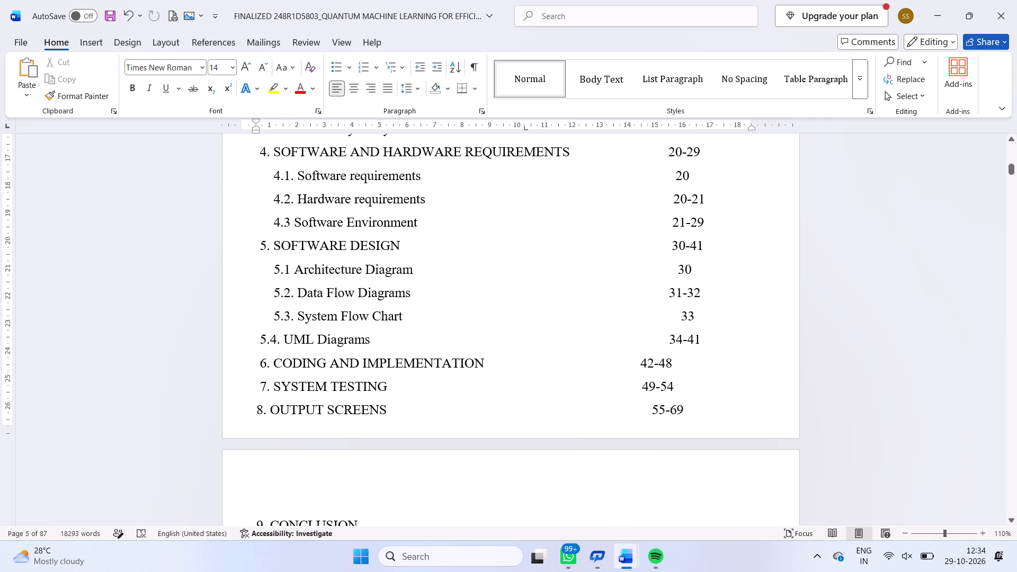
{"action": "key", "text": "space"}
{"action": "key", "text": "space"}
{"action": "key", "text": "space"}
{"action": "key", "text": "space"}
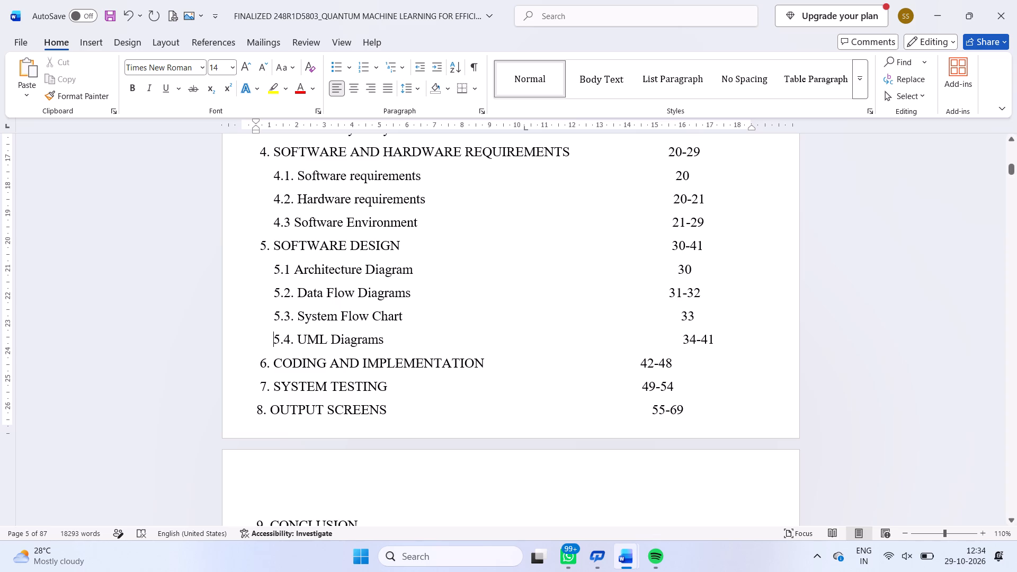
Delete the extra spaces before the 34-41 page range on the 5.4 UML Diagrams line to align it with the column.
{"action": "left_click", "coordinate": [682, 342]}
{"action": "key", "text": "BackSpace"}
{"action": "key", "text": "BackSpace"}
{"action": "key", "text": "BackSpace"}
{"action": "key", "text": "BackSpace"}
{"action": "left_click", "coordinate": [640, 363]}
{"action": "key", "text": "space"}
{"action": "key", "text": "space"}
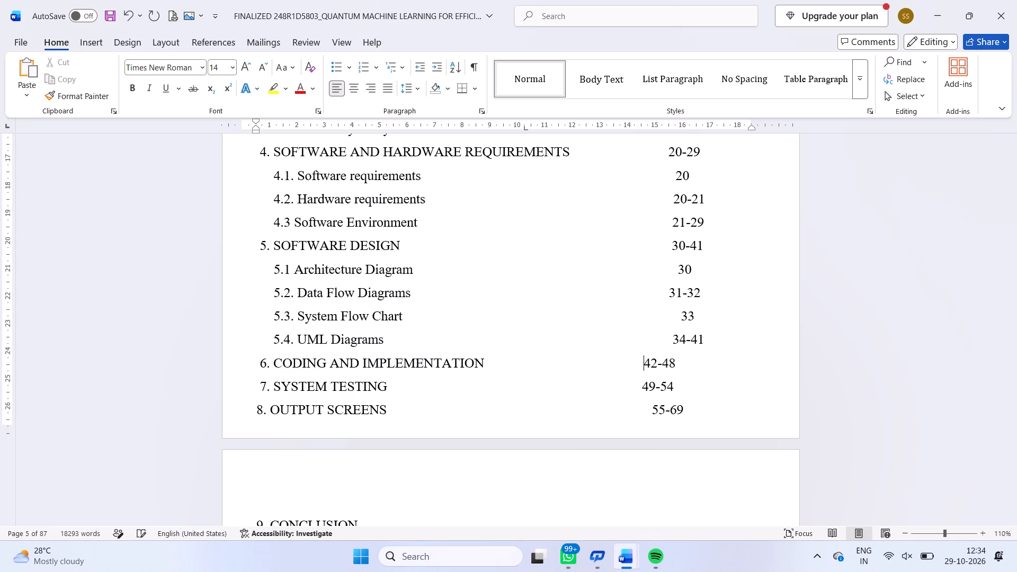
{"action": "key", "text": "BackSpace"}
{"action": "left_click", "coordinate": [673, 341]}
{"action": "key", "text": "BackSpace"}
Pad the 6. CODING AND IMPLEMENTATION line with eight spaces to align its page range 42-48 with the page number column.
{"action": "left_click", "coordinate": [641, 364]}
{"action": "key", "text": "space"}
{"action": "key", "text": "space"}
{"action": "key", "text": "space"}
{"action": "key", "text": "space"}
{"action": "key", "text": "space"}
{"action": "key", "text": "space"}
{"action": "key", "text": "space"}
{"action": "key", "text": "space"}
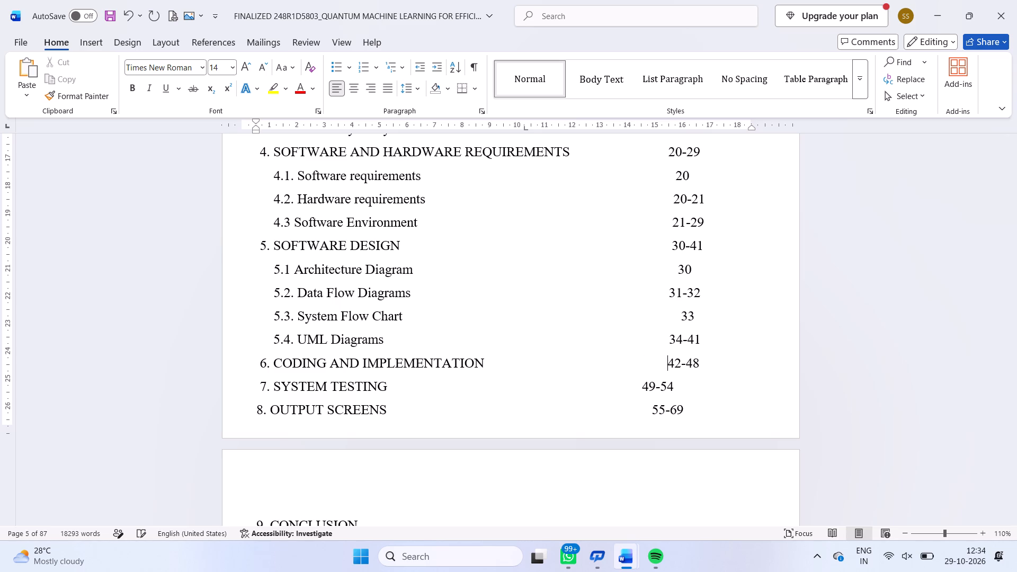
Pad the 7. SYSTEM TESTING line with eight spaces to shift its page range 49-54 toward the page number column.
{"action": "left_click", "coordinate": [639, 388]}
{"action": "key", "text": "space"}
{"action": "key", "text": "space"}
{"action": "key", "text": "space"}
{"action": "key", "text": "space"}
{"action": "key", "text": "space"}
{"action": "key", "text": "space"}
{"action": "key", "text": "space"}
{"action": "key", "text": "space"}
Pad the 8. OUTPUT SCREENS line with spaces to align its page range 55-69 with the page number column.
{"action": "left_click", "coordinate": [648, 409]}
{"action": "key", "text": "space"}
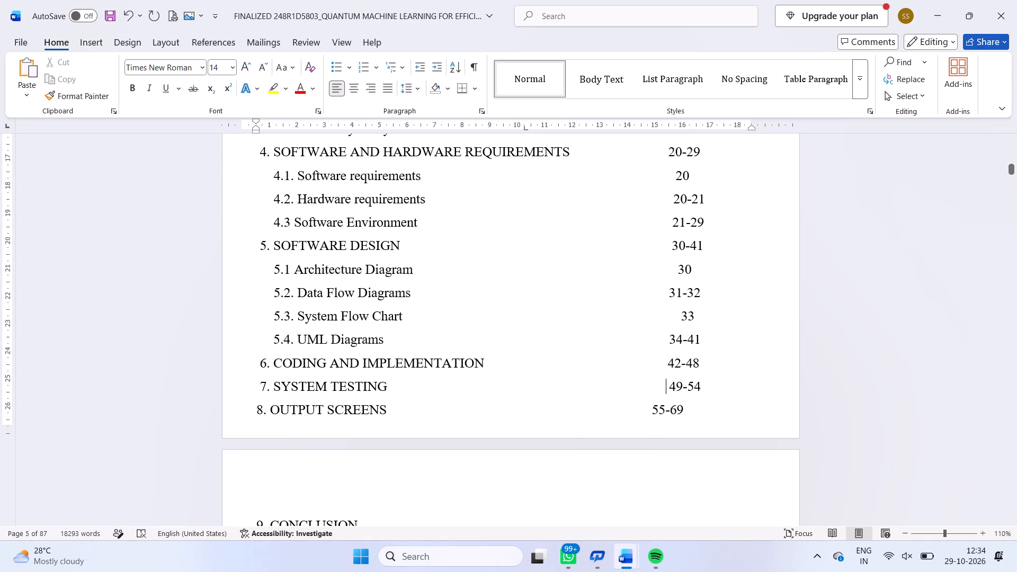
{"action": "key", "text": "space"}
{"action": "key", "text": "space"}
{"action": "key", "text": "space"}
{"action": "key", "text": "space"}
{"action": "key", "text": "space"}
{"action": "key", "text": "space"}
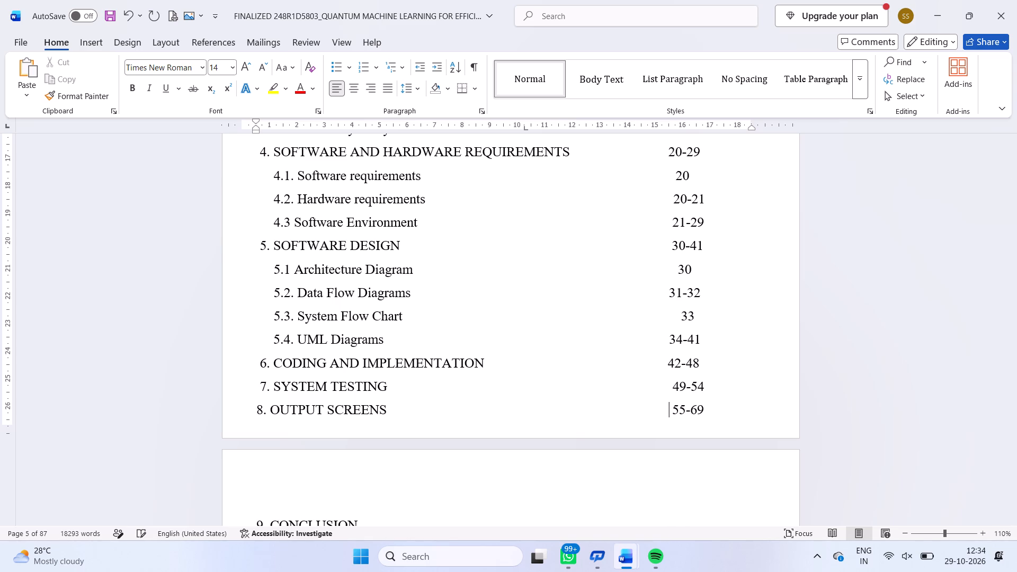
{"action": "key", "text": "BackSpace"}
{"action": "key", "text": "backslash"}
{"action": "key", "text": "BackSpace"}
Remove one space before the 49-54 page range on the 7. SYSTEM TESTING line to align it with the column.
{"action": "key", "text": "Up"}
{"action": "key", "text": "Right"}
{"action": "key", "text": "Right"}
{"action": "key", "text": "BackSpace"}
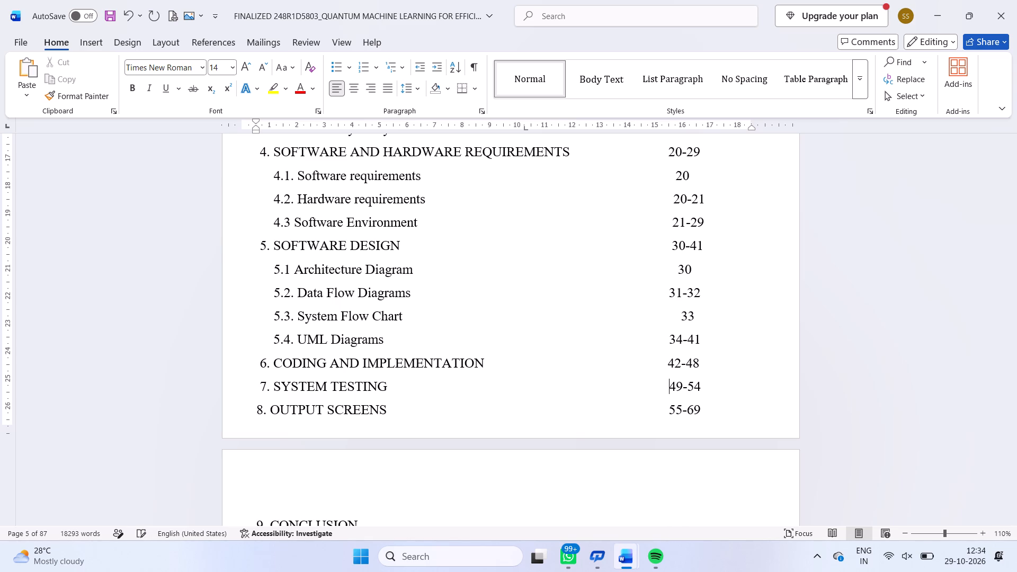
Indent the 8. OUTPUT SCREENS line with one leading space to line it up with entries 6 and 7.
{"action": "scroll", "coordinate": [544, 467], "scroll_direction": "down", "scroll_amount": 1}
{"action": "scroll", "coordinate": [544, 467], "scroll_direction": "up", "scroll_amount": 1}
{"action": "scroll", "coordinate": [449, 422], "scroll_direction": "up", "scroll_amount": 1}
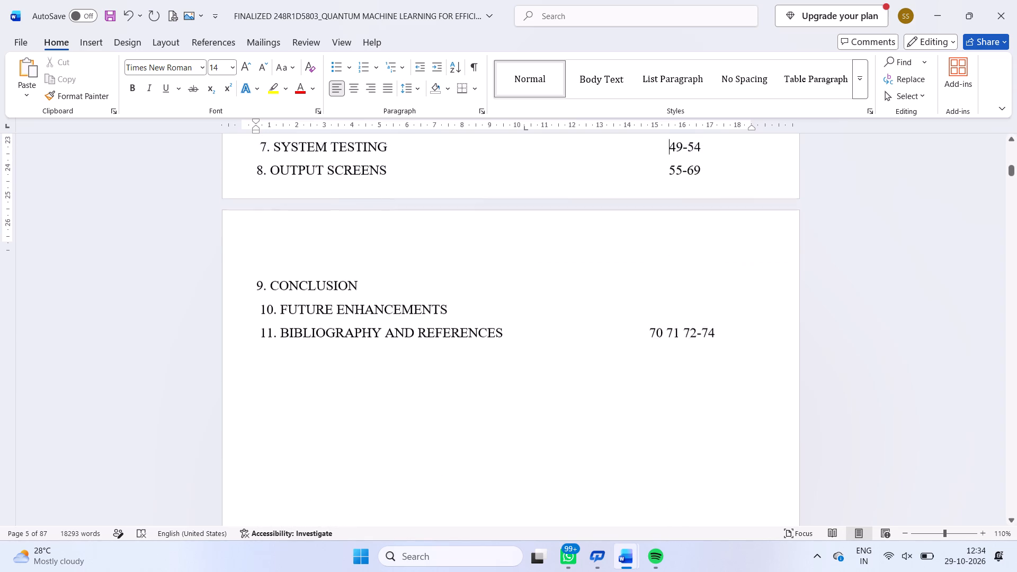
{"action": "scroll", "coordinate": [449, 422], "scroll_direction": "up", "scroll_amount": 1}
{"action": "scroll", "coordinate": [279, 308], "scroll_direction": "up", "scroll_amount": 1}
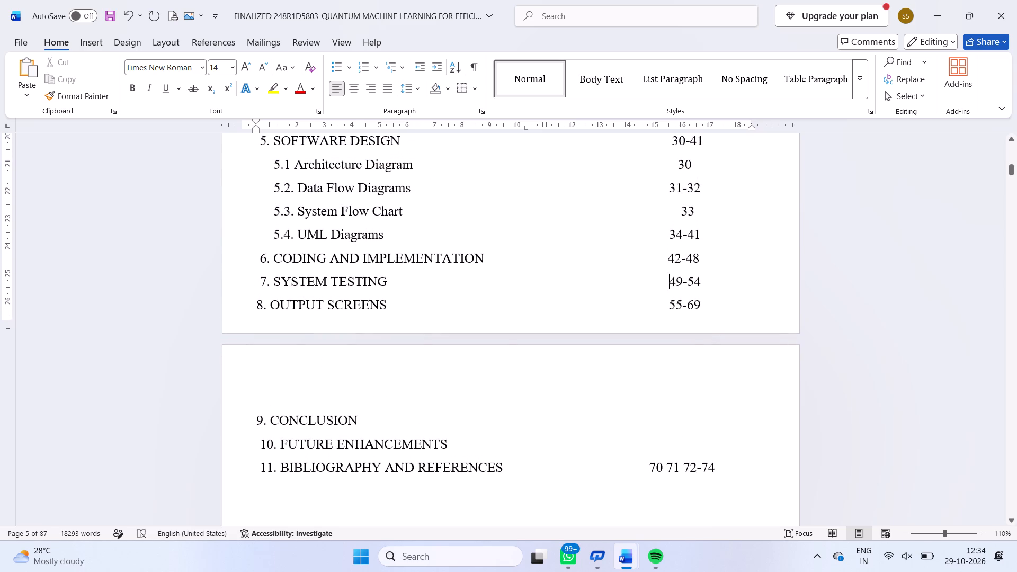
{"action": "left_click", "coordinate": [253, 305]}
{"action": "key", "text": "space"}
Insert four paragraph breaks after the 5.4 UML Diagrams title to push entries 6 onward to the next page.
{"action": "scroll", "coordinate": [254, 311], "scroll_direction": "up", "scroll_amount": 1}
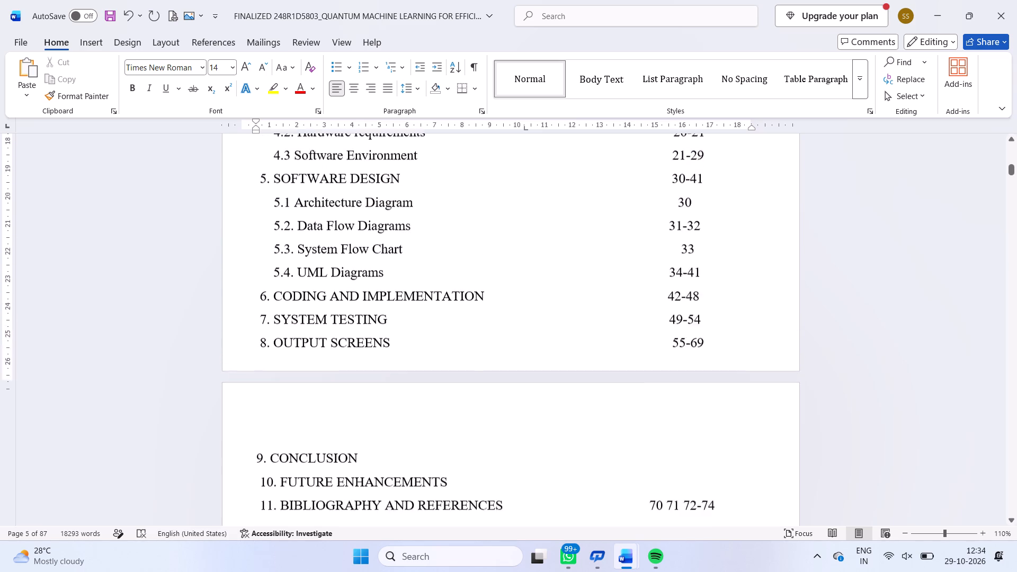
{"action": "scroll", "coordinate": [254, 311], "scroll_direction": "up", "scroll_amount": 2}
{"action": "scroll", "coordinate": [254, 311], "scroll_direction": "down", "scroll_amount": 2}
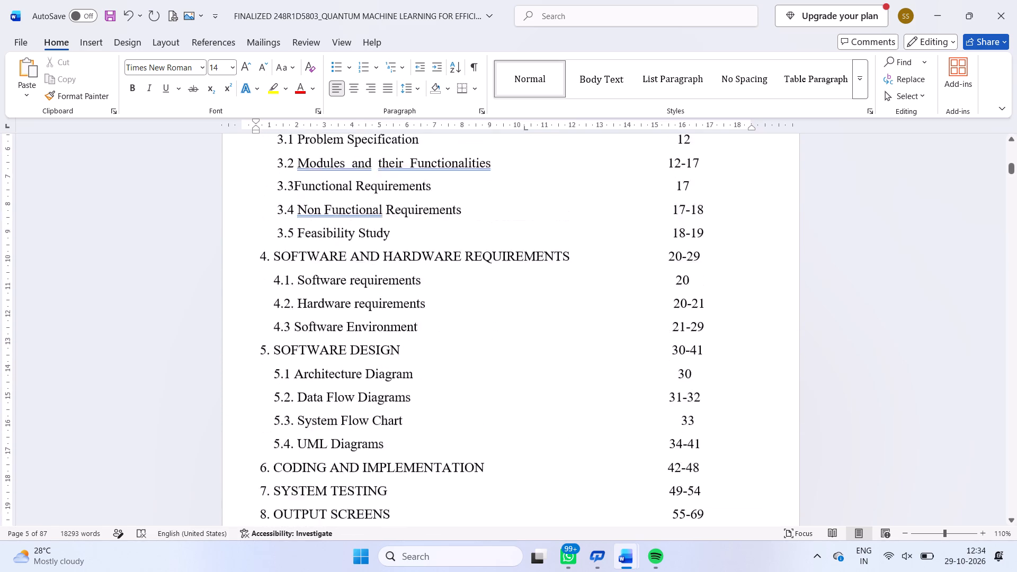
{"action": "left_click", "coordinate": [395, 412]}
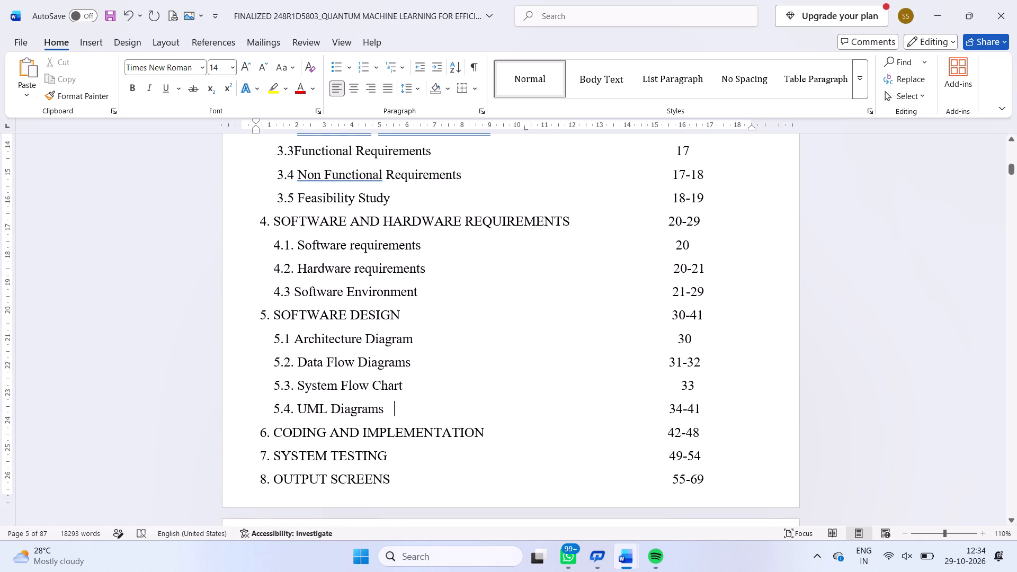
{"action": "key", "text": "Return"}
{"action": "key", "text": "Return"}
{"action": "key", "text": "Return"}
{"action": "key", "text": "Return"}
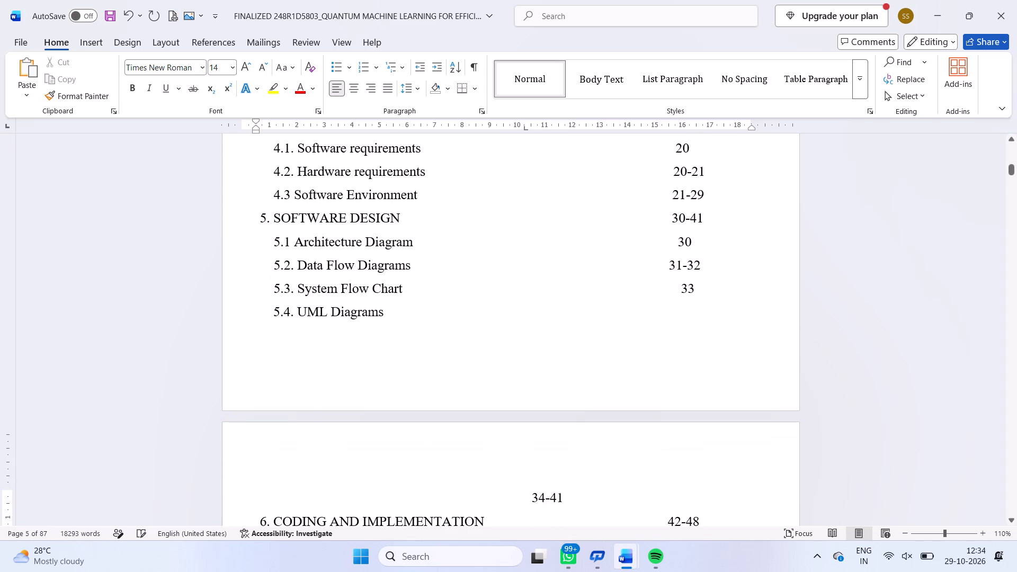
Pad the 5.4 UML Diagrams line with spaces and enter its page range as 34 - 41 in the page number column.
{"action": "scroll", "coordinate": [395, 412], "scroll_direction": "down", "scroll_amount": 1}
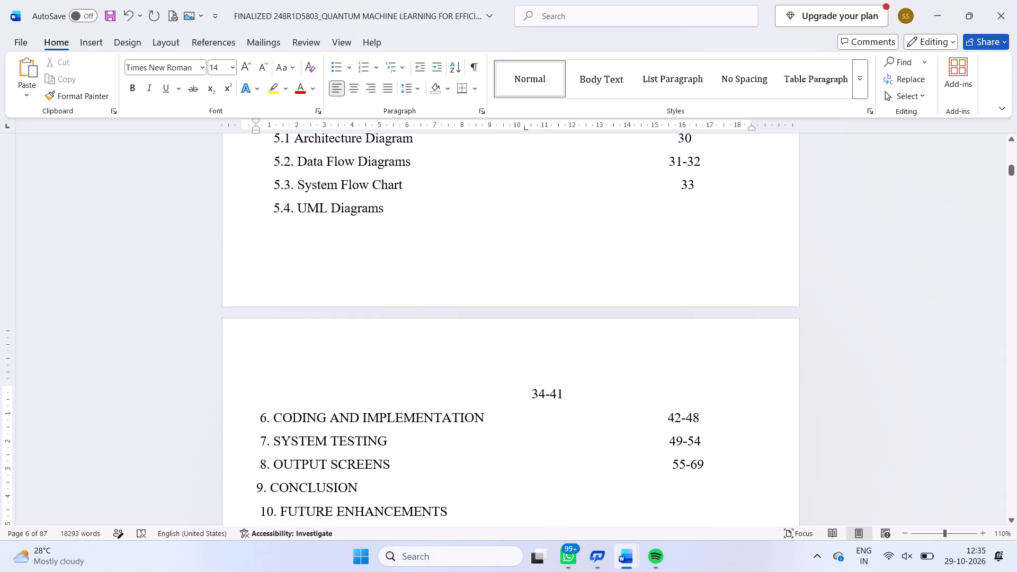
{"action": "left_click", "coordinate": [675, 214]}
{"action": "key", "text": "space"}
{"action": "key", "text": "space"}
{"action": "key", "text": "space"}
{"action": "key", "text": "space"}
{"action": "key", "text": "space"}
{"action": "key", "text": "space"}
{"action": "key", "text": "space"}
{"action": "key", "text": "space"}
{"action": "key", "text": "space"}
{"action": "key", "text": "space"}
{"action": "key", "text": "space"}
{"action": "key", "text": "space"}
{"action": "key", "text": "space"}
{"action": "key", "text": "space"}
{"action": "key", "text": "space"}
{"action": "key", "text": "space"}
{"action": "key", "text": "space"}
{"action": "key", "text": "space"}
{"action": "key", "text": "space"}
{"action": "key", "text": "space"}
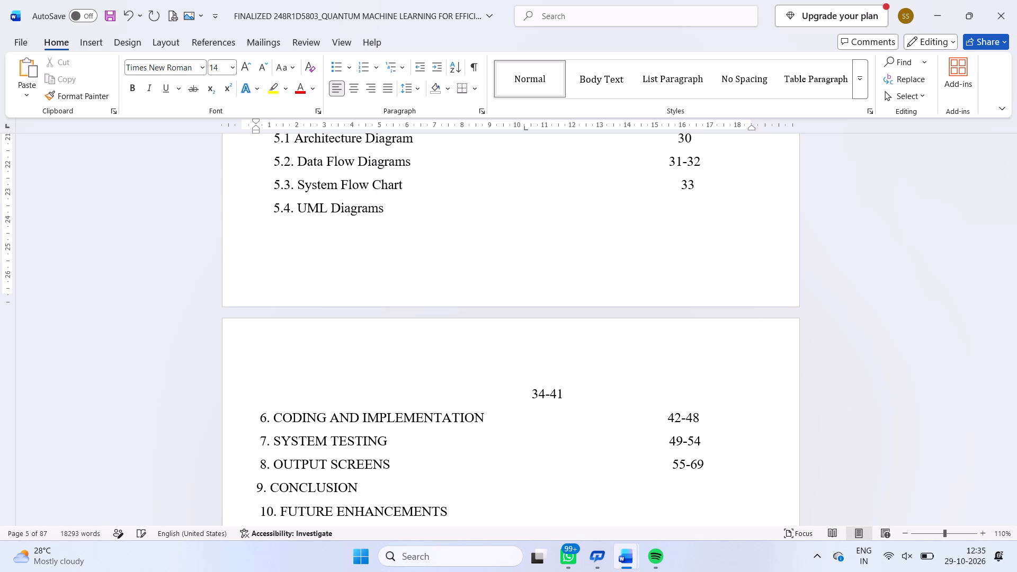
{"action": "type", "text": "34 -"}
{"action": "key", "text": "space"}
{"action": "type", "text": "41"}
Delete the stray 34-41 page range and spaces preceding it on the line above 6. CODING AND IMPLEMENTATION.
{"action": "left_click", "coordinate": [567, 397]}
{"action": "key", "text": "BackSpace"}
{"action": "key", "text": "BackSpace"}
{"action": "key", "text": "BackSpace"}
{"action": "key", "text": "BackSpace"}
{"action": "key", "text": "BackSpace"}
{"action": "key", "text": "BackSpace"}
{"action": "key", "text": "BackSpace"}
{"action": "key", "text": "BackSpace"}
{"action": "key", "text": "BackSpace"}
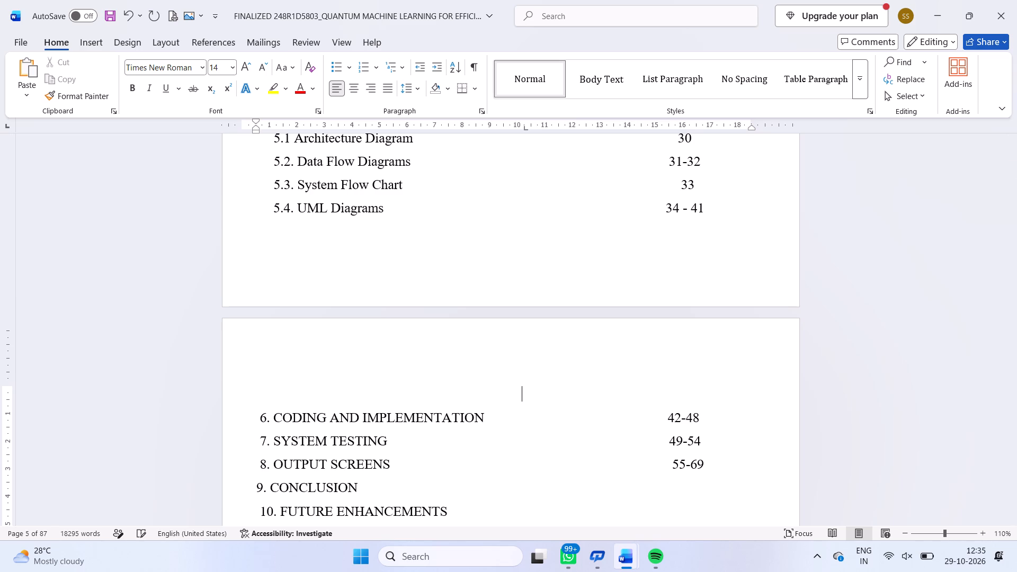
{"action": "key", "text": "BackSpace"}
{"action": "key", "text": "BackSpace"}
{"action": "key", "text": "BackSpace"}
{"action": "key", "text": "BackSpace"}
{"action": "key", "text": "BackSpace"}
{"action": "key", "text": "BackSpace"}
{"action": "key", "text": "BackSpace"}
{"action": "key", "text": "BackSpace"}
{"action": "key", "text": "BackSpace"}
{"action": "key", "text": "BackSpace"}
{"action": "key", "text": "BackSpace"}
{"action": "key", "text": "BackSpace"}
{"action": "key", "text": "BackSpace"}
{"action": "key", "text": "BackSpace"}
{"action": "key", "text": "BackSpace"}
{"action": "key", "text": "BackSpace"}
{"action": "key", "text": "BackSpace"}
{"action": "key", "text": "BackSpace"}
{"action": "key", "text": "BackSpace"}
{"action": "key", "text": "BackSpace"}
Move page number 70 from the 11. BIBLIOGRAPHY AND REFERENCES line to the page number column of the 9. CONCLUSION line.
{"action": "scroll", "coordinate": [609, 421], "scroll_direction": "down", "scroll_amount": 1}
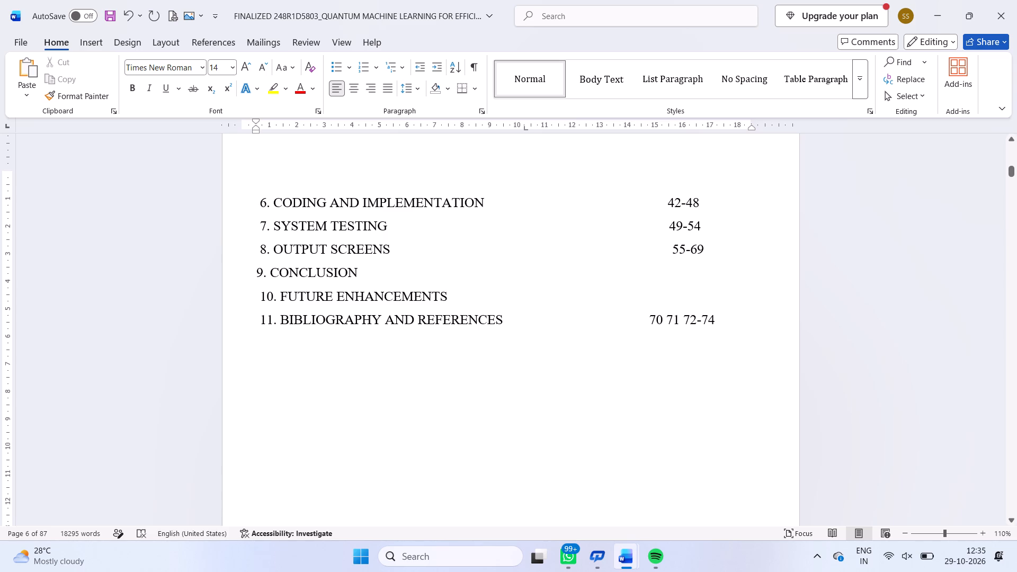
{"action": "left_click", "coordinate": [670, 320]}
{"action": "key", "text": "Left"}
{"action": "key", "text": "BackSpace"}
{"action": "key", "text": "BackSpace"}
{"action": "key", "text": "BackSpace"}
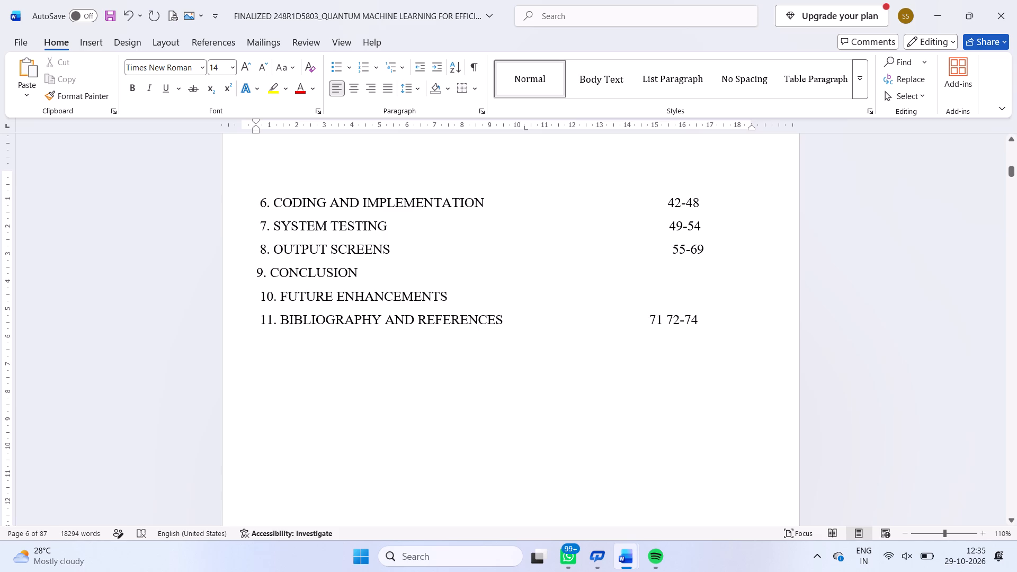
{"action": "left_click", "coordinate": [679, 266]}
{"action": "type", "text": "70"}
{"action": "key", "text": "space"}
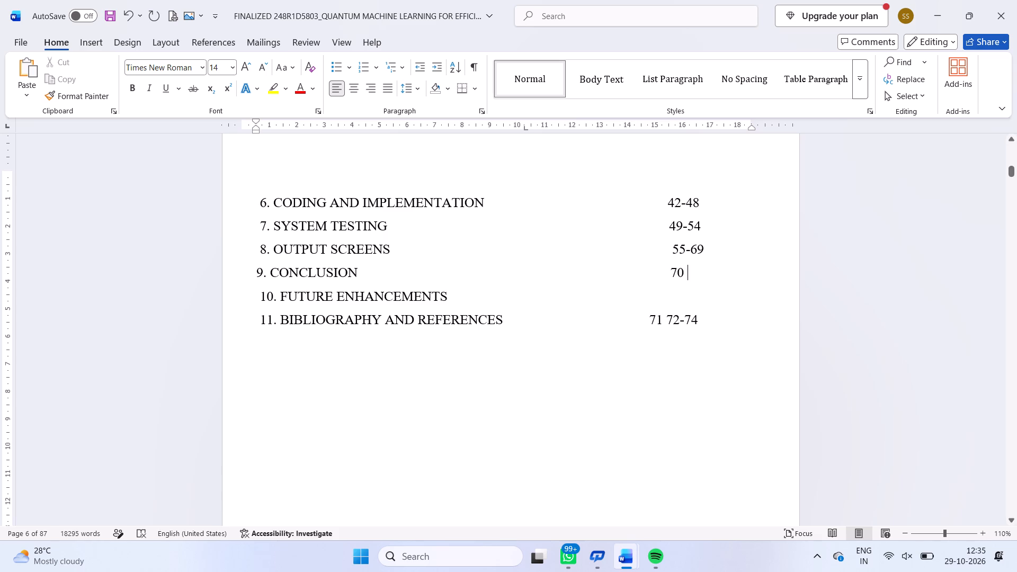
{"action": "left_click", "coordinate": [668, 271]}
{"action": "key", "text": "space"}
Remove one space before the 55-69 page range on the 8. OUTPUT SCREENS line to align it with the column.
{"action": "left_click", "coordinate": [674, 249]}
{"action": "key", "text": "BackSpace"}
Delete 71 from the 11. BIBLIOGRAPHY AND REFERENCES line and pad with six spaces to align its page range 72-74 with the column.
{"action": "left_click", "coordinate": [668, 320]}
{"action": "key", "text": "BackSpace"}
{"action": "key", "text": "BackSpace"}
{"action": "key", "text": "BackSpace"}
{"action": "key", "text": "space"}
{"action": "key", "text": "space"}
{"action": "key", "text": "space"}
{"action": "key", "text": "space"}
{"action": "key", "text": "space"}
{"action": "key", "text": "space"}
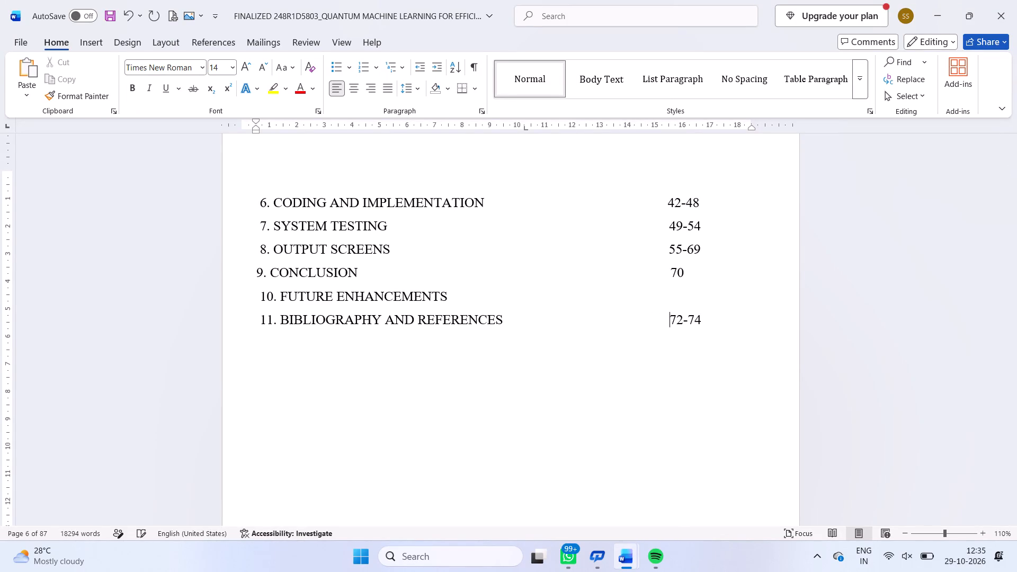
Enter page number 71 on the 10. FUTURE ENHANCEMENTS line and pad it with three spaces to align with the page number column.
{"action": "left_click", "coordinate": [670, 291]}
{"action": "type", "text": "71"}
{"action": "key", "text": "Left"}
{"action": "key", "text": "Left"}
{"action": "key", "text": "space"}
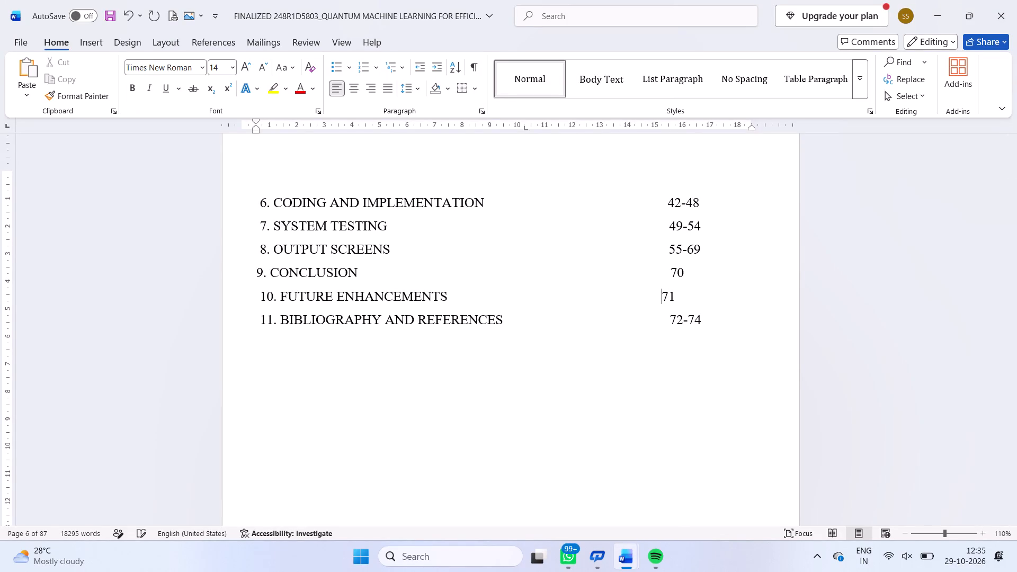
{"action": "key", "text": "space"}
{"action": "key", "text": "space"}
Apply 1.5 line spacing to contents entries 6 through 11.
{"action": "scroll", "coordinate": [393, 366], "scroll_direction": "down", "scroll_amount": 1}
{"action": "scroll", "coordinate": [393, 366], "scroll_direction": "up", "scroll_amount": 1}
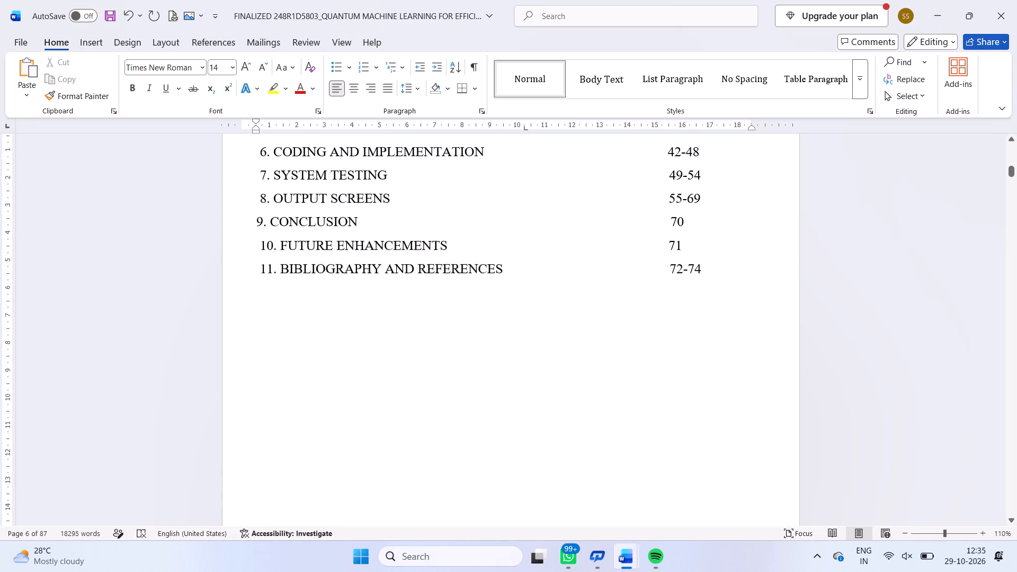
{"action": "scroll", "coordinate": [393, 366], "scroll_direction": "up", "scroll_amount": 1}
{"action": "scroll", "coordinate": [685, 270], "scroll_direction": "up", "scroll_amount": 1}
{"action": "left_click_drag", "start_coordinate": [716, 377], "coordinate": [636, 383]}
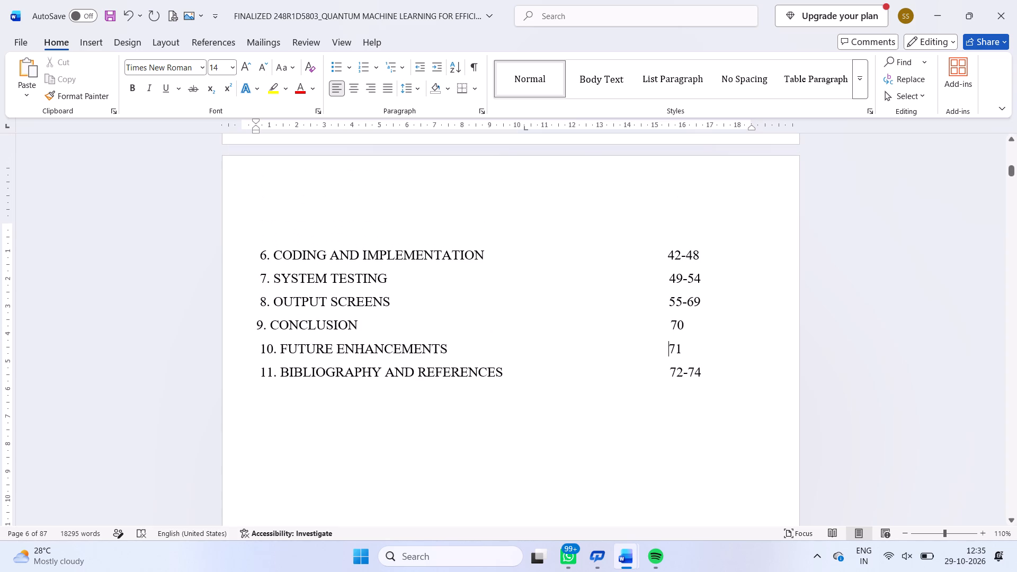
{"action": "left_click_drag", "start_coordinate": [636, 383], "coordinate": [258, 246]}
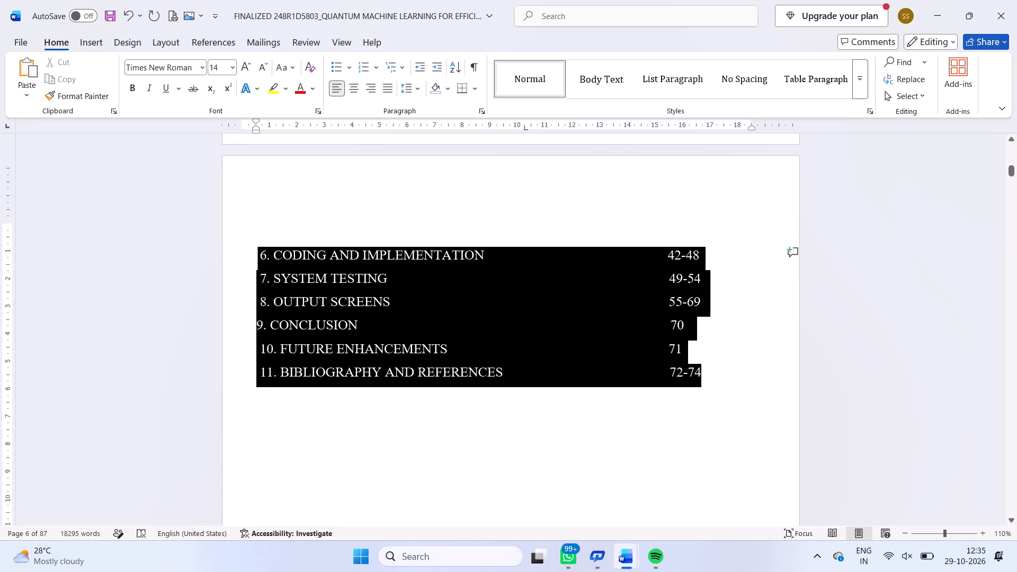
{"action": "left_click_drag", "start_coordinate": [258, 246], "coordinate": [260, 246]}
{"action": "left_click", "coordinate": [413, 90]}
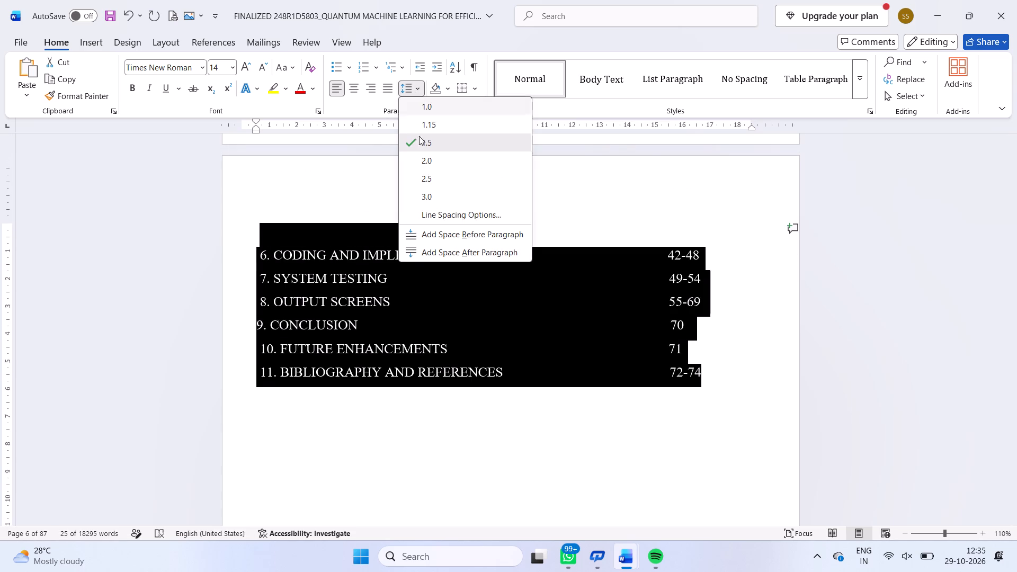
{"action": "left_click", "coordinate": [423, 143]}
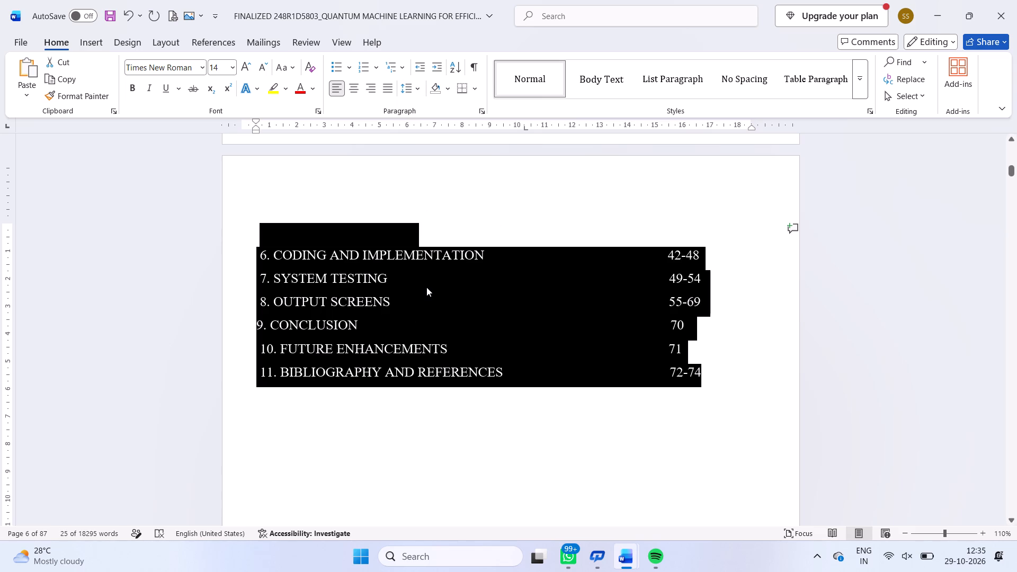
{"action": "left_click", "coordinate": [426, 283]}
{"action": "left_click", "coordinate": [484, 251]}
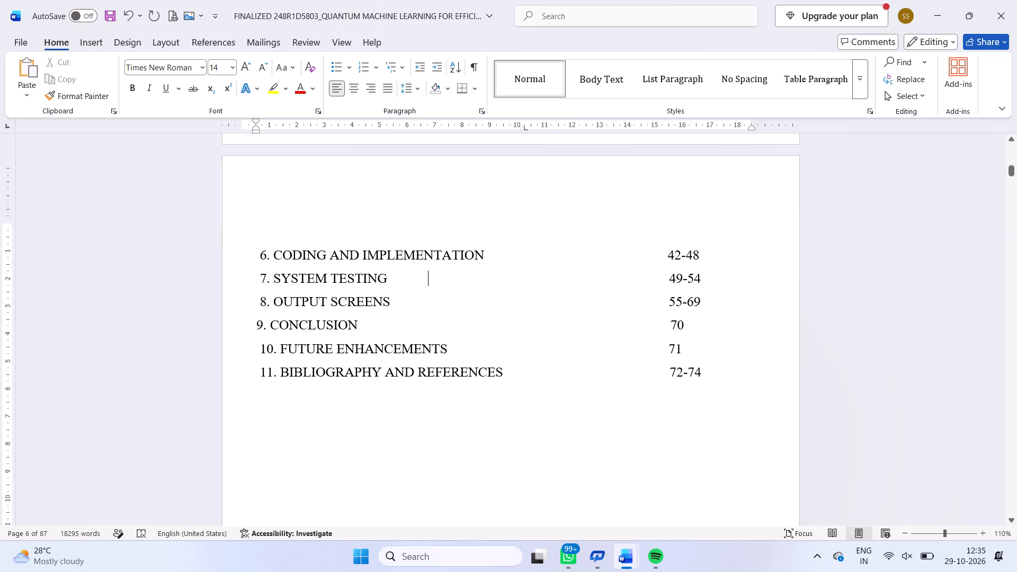
Set the line spacing of contents entries 6 through 11 to 2.0.
{"action": "left_click", "coordinate": [412, 91]}
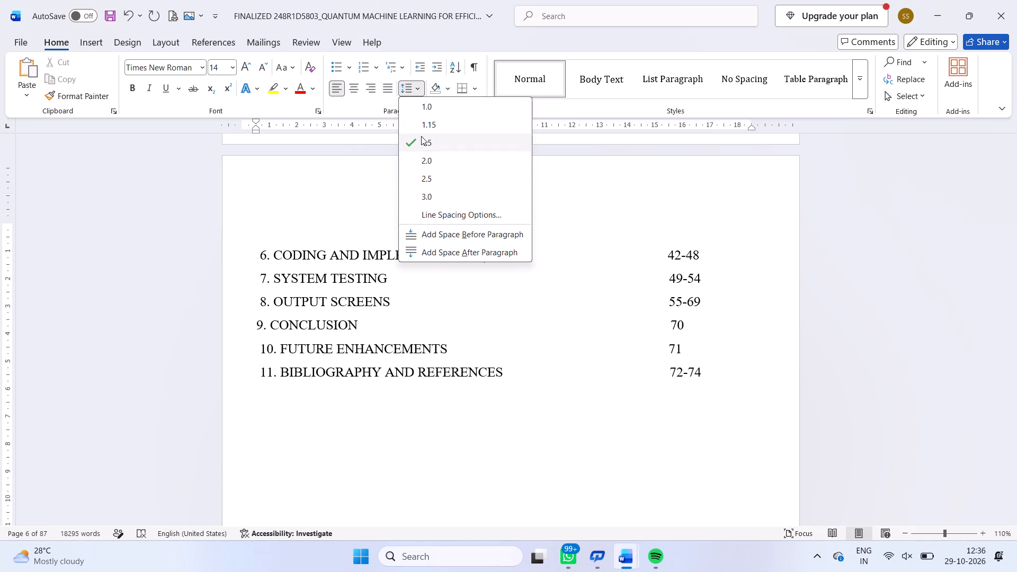
{"action": "left_click", "coordinate": [424, 167]}
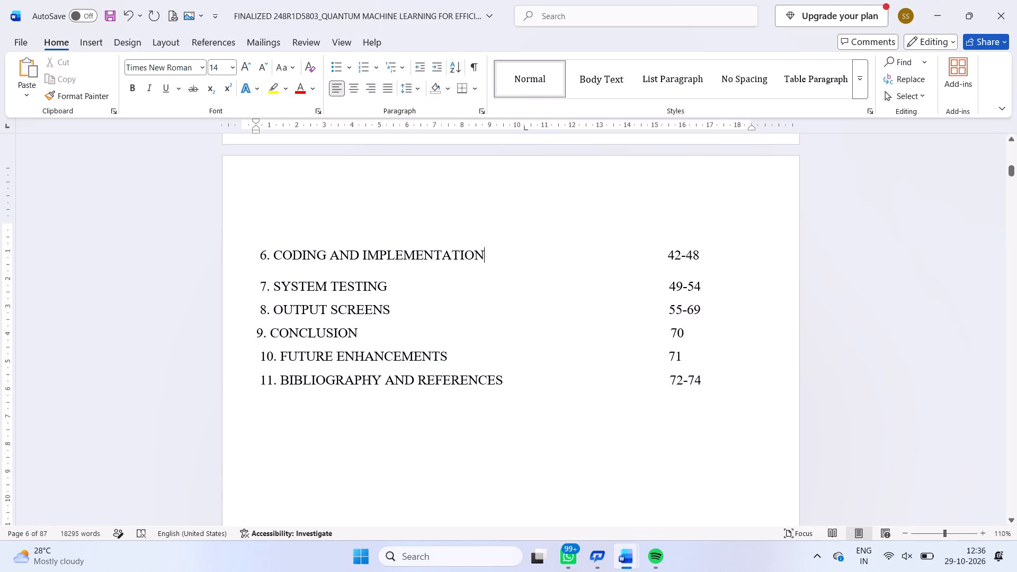
{"action": "left_click_drag", "start_coordinate": [717, 387], "coordinate": [270, 254]}
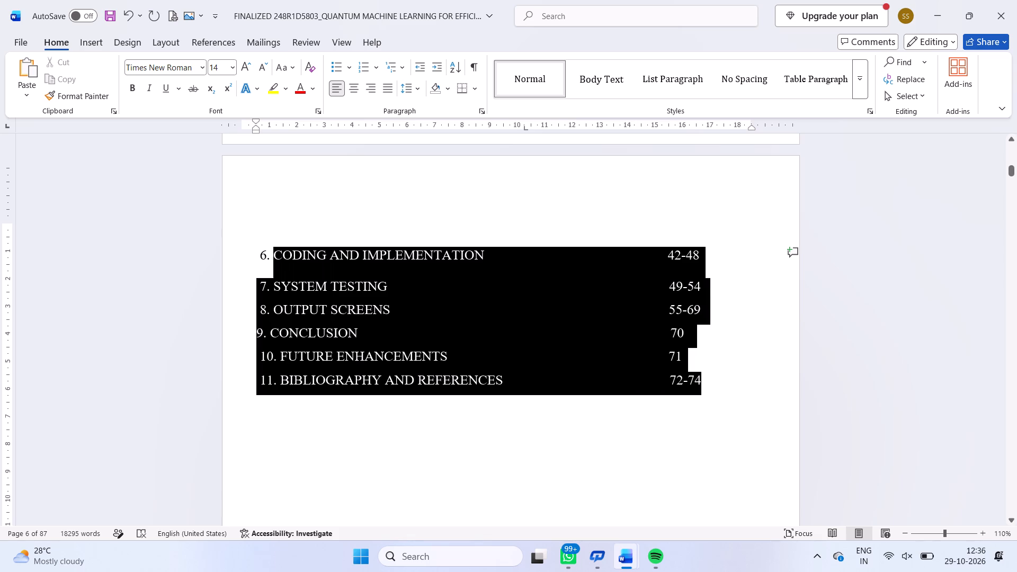
{"action": "left_click_drag", "start_coordinate": [270, 254], "coordinate": [241, 254]}
{"action": "left_click", "coordinate": [416, 87]}
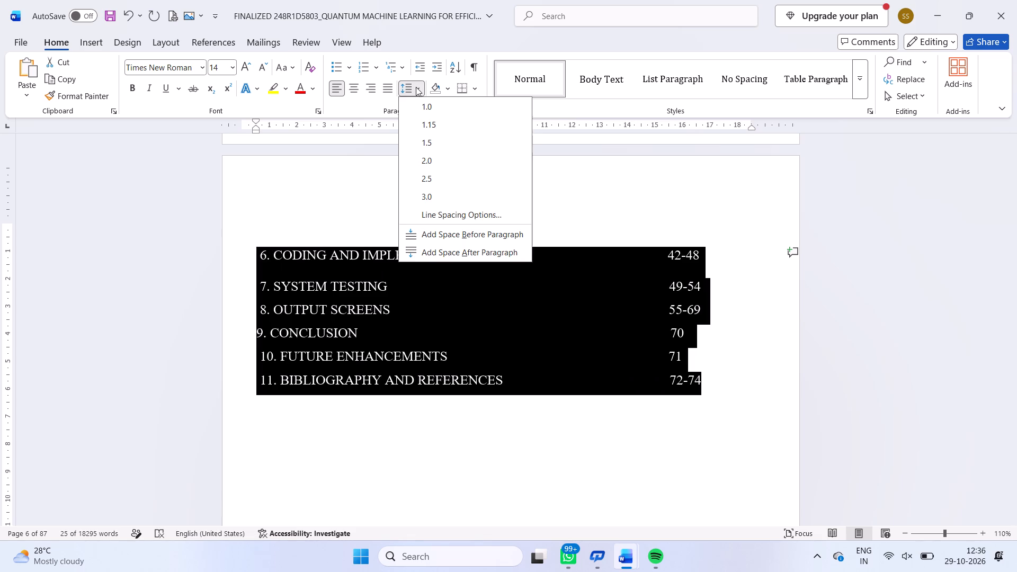
{"action": "left_click", "coordinate": [429, 162]}
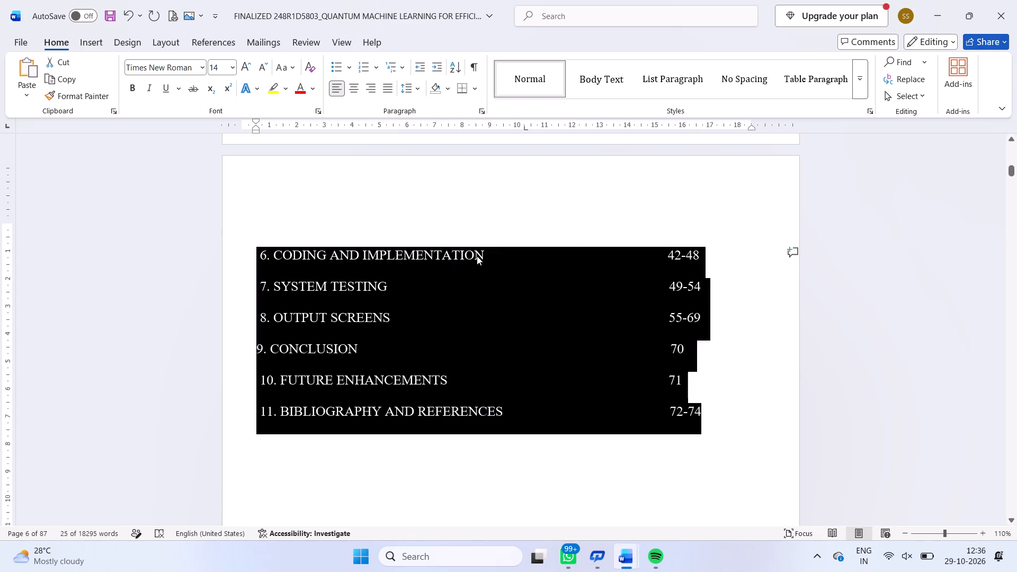
Bold the 6. CODING AND IMPLEMENTATION and 7. SYSTEM TESTING headings, leaving their page ranges regular.
{"action": "left_click", "coordinate": [487, 244]}
{"action": "left_click_drag", "start_coordinate": [487, 251], "coordinate": [255, 256]}
{"action": "key", "text": "ctrl+b"}
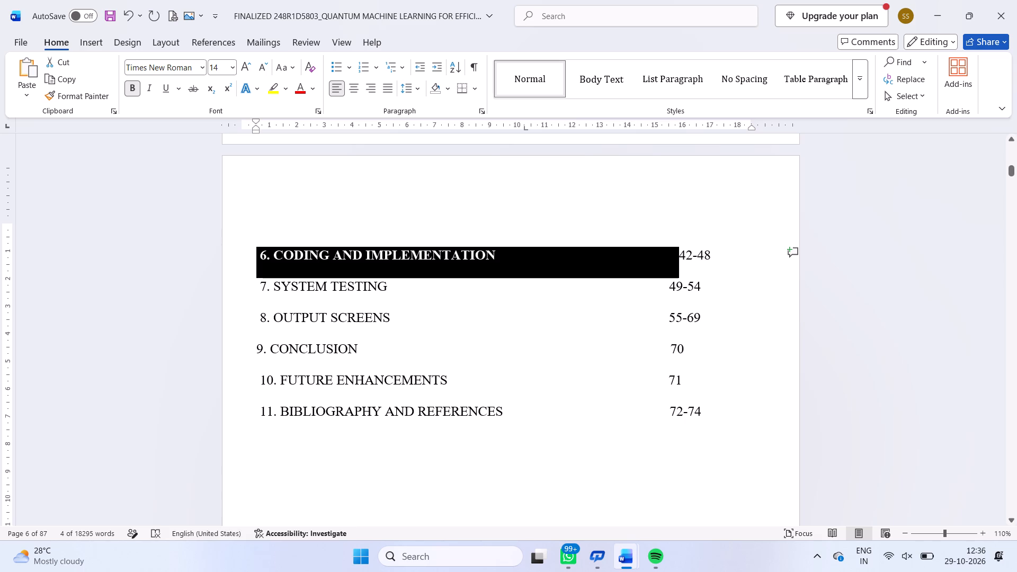
{"action": "left_click", "coordinate": [388, 290]}
{"action": "left_click_drag", "start_coordinate": [388, 290], "coordinate": [263, 290]}
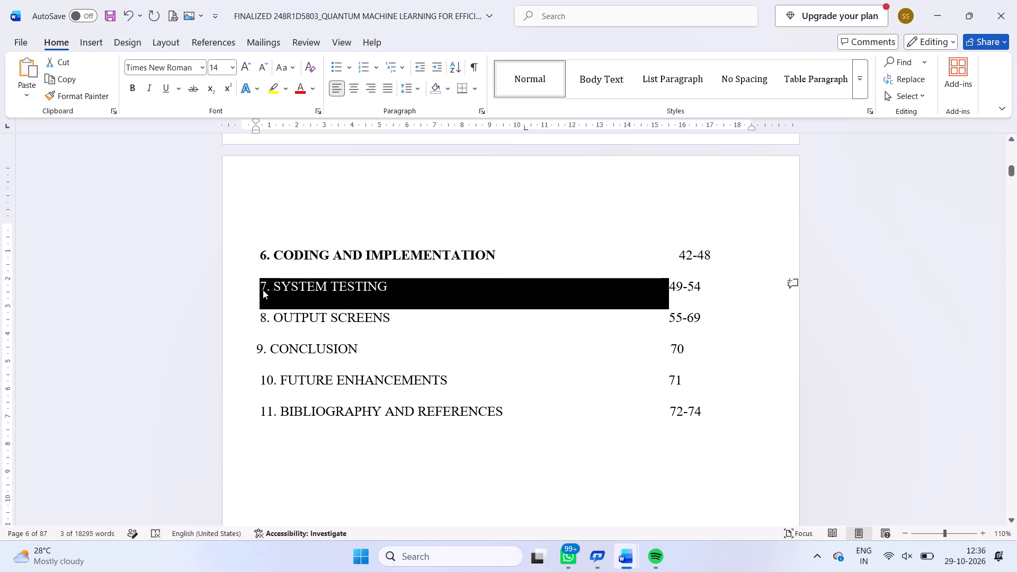
{"action": "key", "text": "ctrl+b"}
{"action": "left_click", "coordinate": [486, 299]}
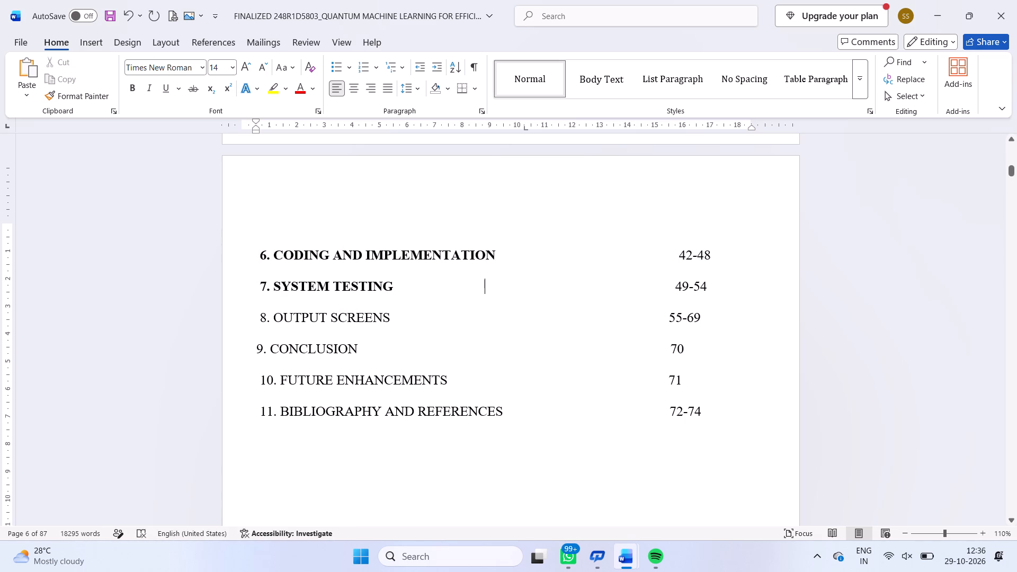
Adjust the spaces before page ranges 49-54 and 55-69 to align them with 42-48 on the line for section 6.
{"action": "left_click", "coordinate": [667, 319]}
{"action": "key", "text": "space"}
{"action": "key", "text": "BackSpace"}
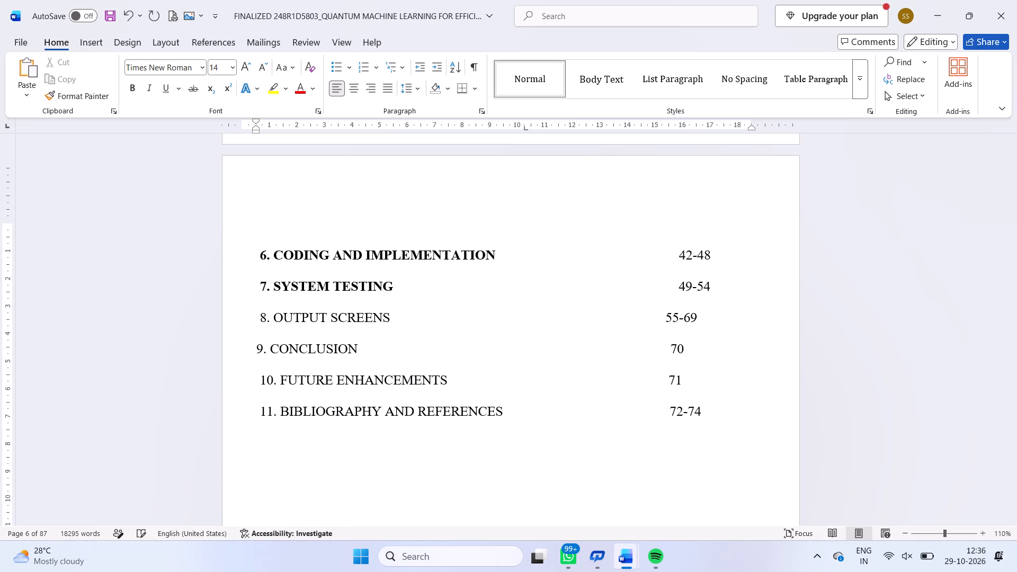
{"action": "left_click", "coordinate": [667, 319]}
{"action": "key", "text": "space"}
{"action": "key", "text": "space"}
{"action": "key", "text": "space"}
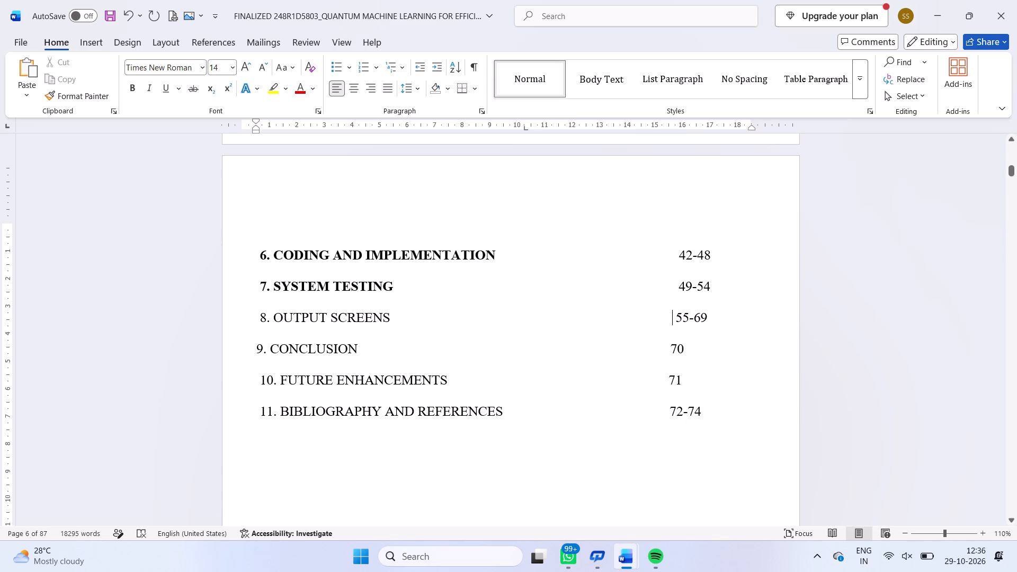
Add four spaces before page number 70 on the 9. CONCLUSION line to align it with the shifted column.
{"action": "left_click", "coordinate": [668, 345]}
{"action": "key", "text": "space"}
{"action": "key", "text": "space"}
{"action": "key", "text": "space"}
{"action": "key", "text": "space"}
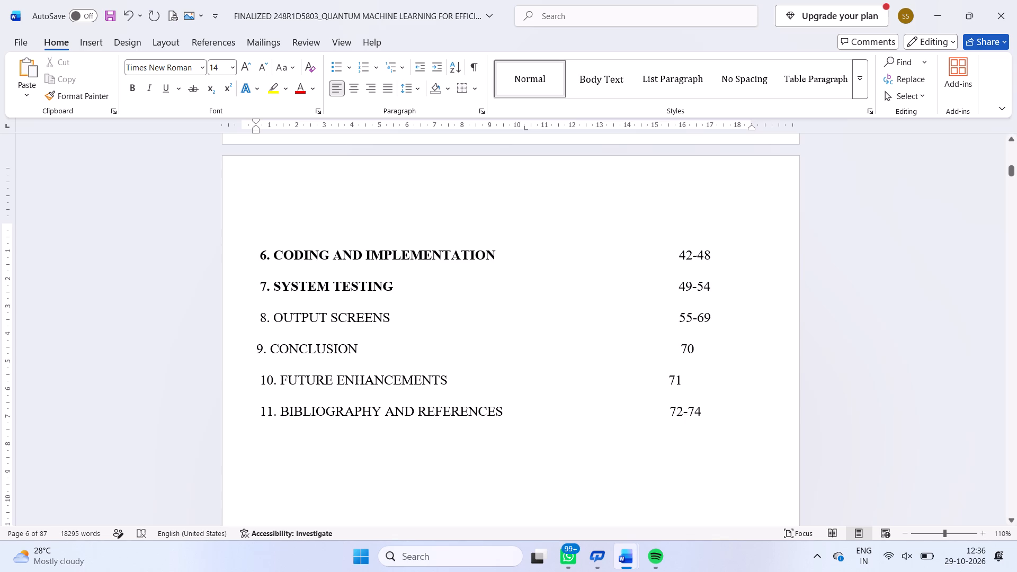
Pad page number 71 on the 10. FUTURE ENHANCEMENTS line with spaces until it lines up under 70.
{"action": "left_click", "coordinate": [667, 379]}
{"action": "key", "text": "space"}
{"action": "key", "text": "space"}
{"action": "key", "text": "space"}
{"action": "key", "text": "space"}
{"action": "key", "text": "space"}
{"action": "key", "text": "space"}
{"action": "key", "text": "space"}
{"action": "key", "text": "space"}
{"action": "key", "text": "BackSpace"}
{"action": "key", "text": "BackSpace"}
Add three spaces before the 72-74 page range on the 11. BIBLIOGRAPHY AND REFERENCES line to align it with the column.
{"action": "key", "text": "Down"}
{"action": "key", "text": "Left"}
{"action": "key", "text": "Left"}
{"action": "key", "text": "Left"}
{"action": "key", "text": "space"}
{"action": "key", "text": "space"}
{"action": "key", "text": "space"}
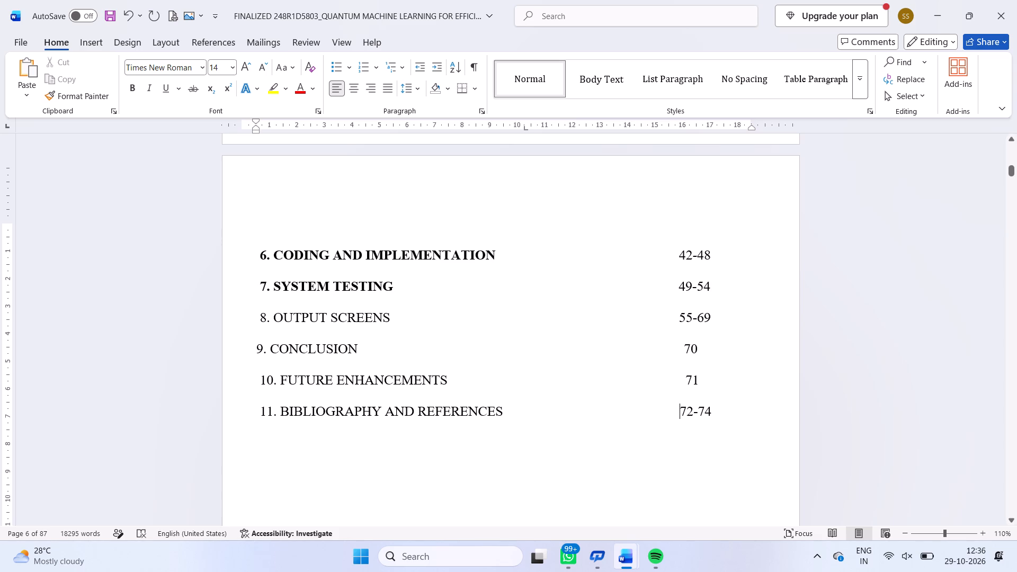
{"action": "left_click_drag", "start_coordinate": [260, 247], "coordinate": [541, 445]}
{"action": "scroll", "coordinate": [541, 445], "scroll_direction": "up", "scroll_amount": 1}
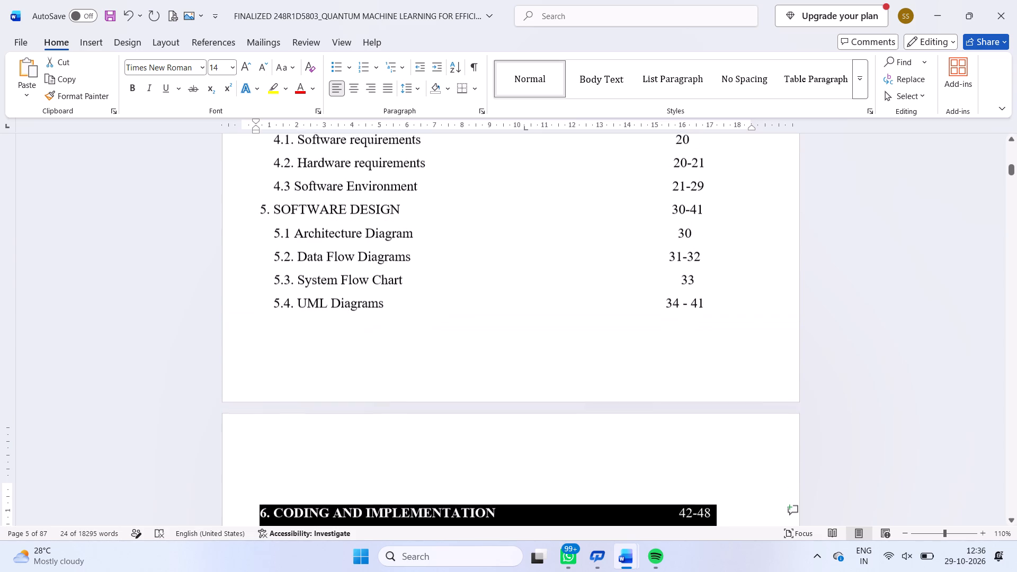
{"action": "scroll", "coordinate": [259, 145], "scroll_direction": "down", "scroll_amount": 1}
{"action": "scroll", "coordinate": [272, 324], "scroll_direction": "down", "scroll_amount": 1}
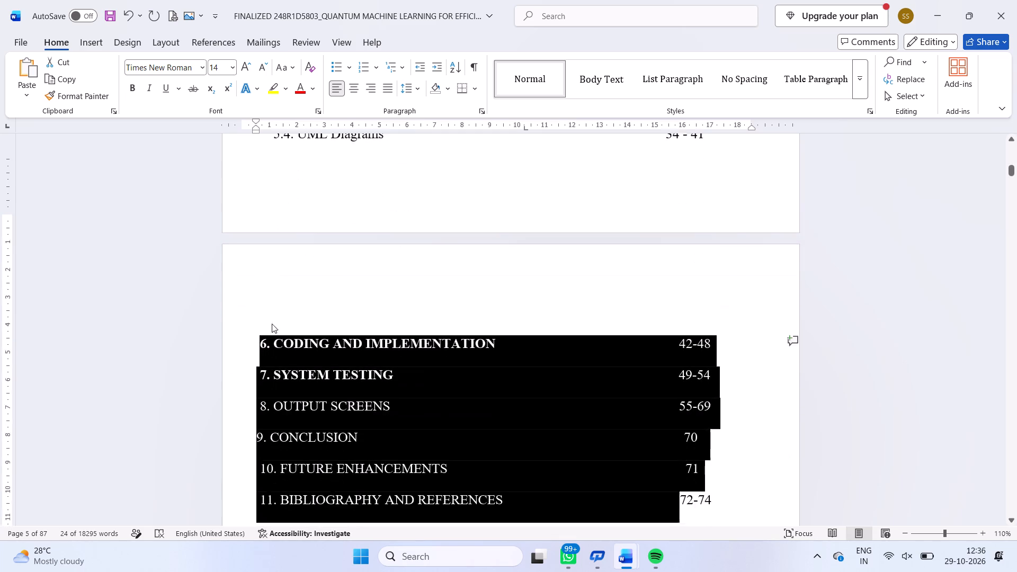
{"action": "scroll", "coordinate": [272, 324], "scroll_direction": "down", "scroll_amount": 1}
Insert one space before 9. CONCLUSION to align its number with the other section entries.
{"action": "left_click", "coordinate": [256, 310]}
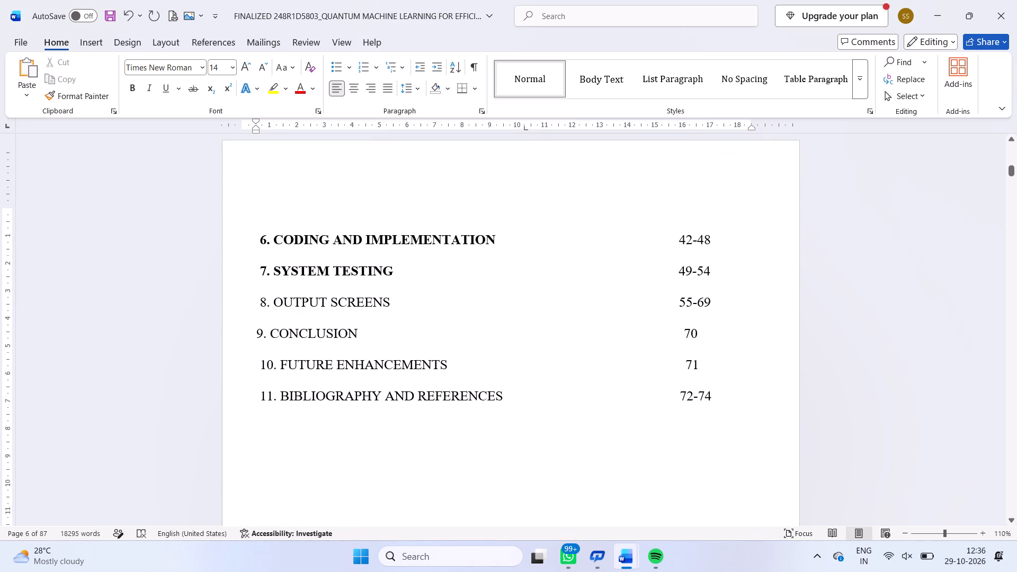
{"action": "key", "text": "space"}
{"action": "key", "text": "BackSpace"}
{"action": "key", "text": "Down"}
{"action": "key", "text": "space"}
Bold the 8. OUTPUT SCREENS heading, leaving its page range regular.
{"action": "left_click_drag", "start_coordinate": [388, 307], "coordinate": [261, 304]}
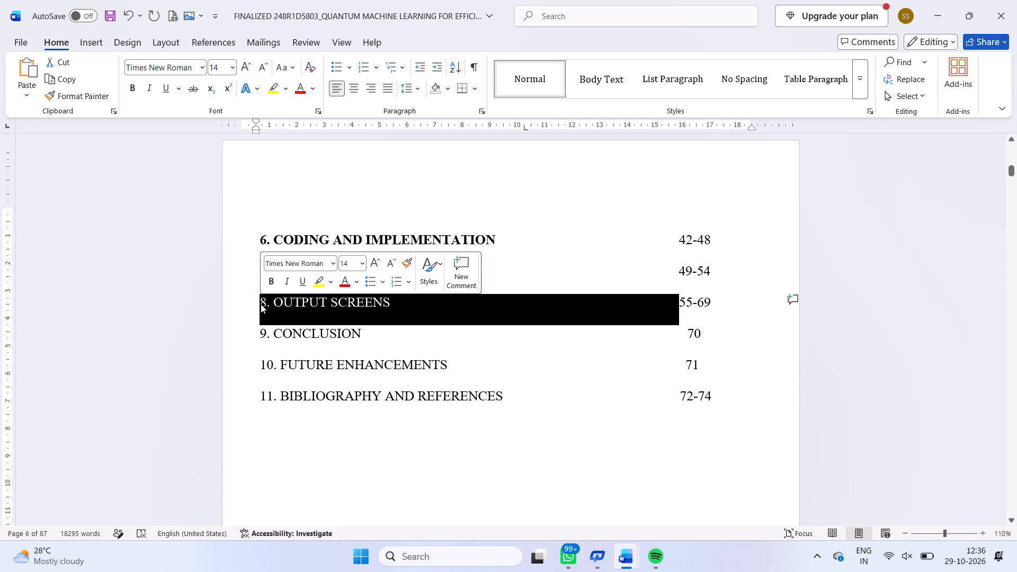
{"action": "key", "text": "ctrl+b"}
Bold only the 9. CONCLUSION heading text, excluding the trailing spaces and the page number.
{"action": "left_click_drag", "start_coordinate": [364, 334], "coordinate": [284, 328]}
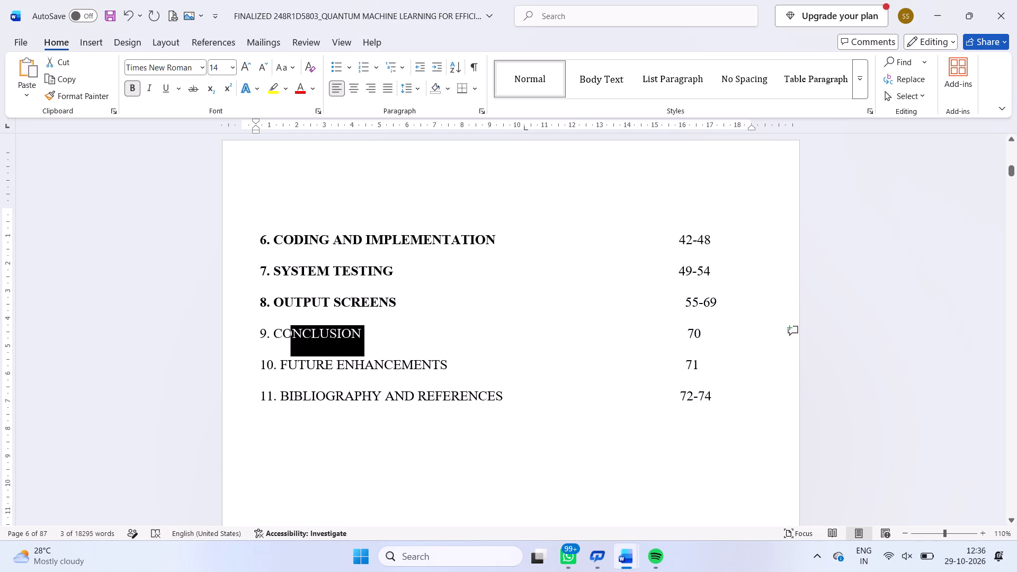
{"action": "left_click_drag", "start_coordinate": [284, 328], "coordinate": [271, 332]}
{"action": "left_click", "coordinate": [262, 333]}
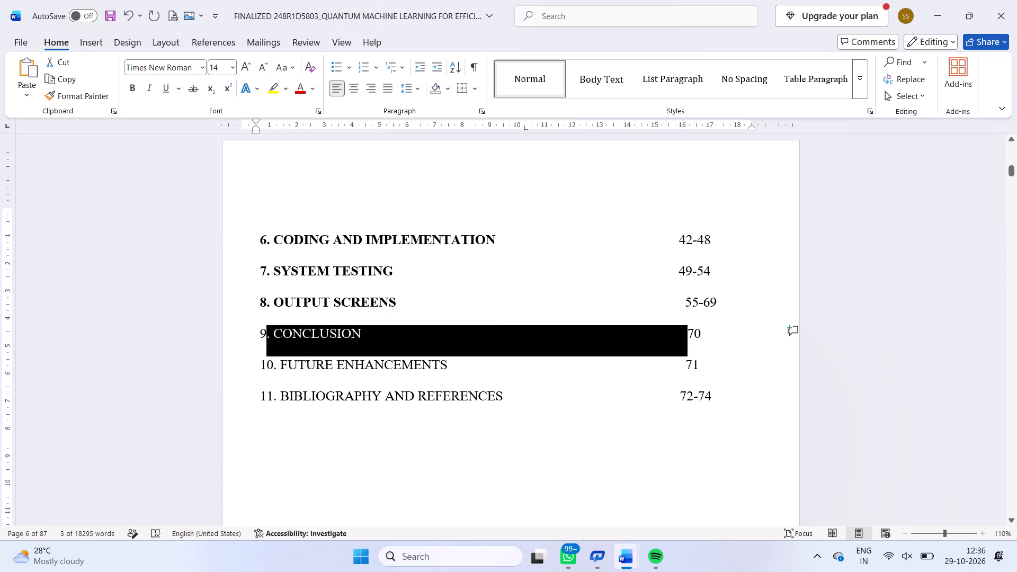
{"action": "left_click_drag", "start_coordinate": [260, 333], "coordinate": [353, 328]}
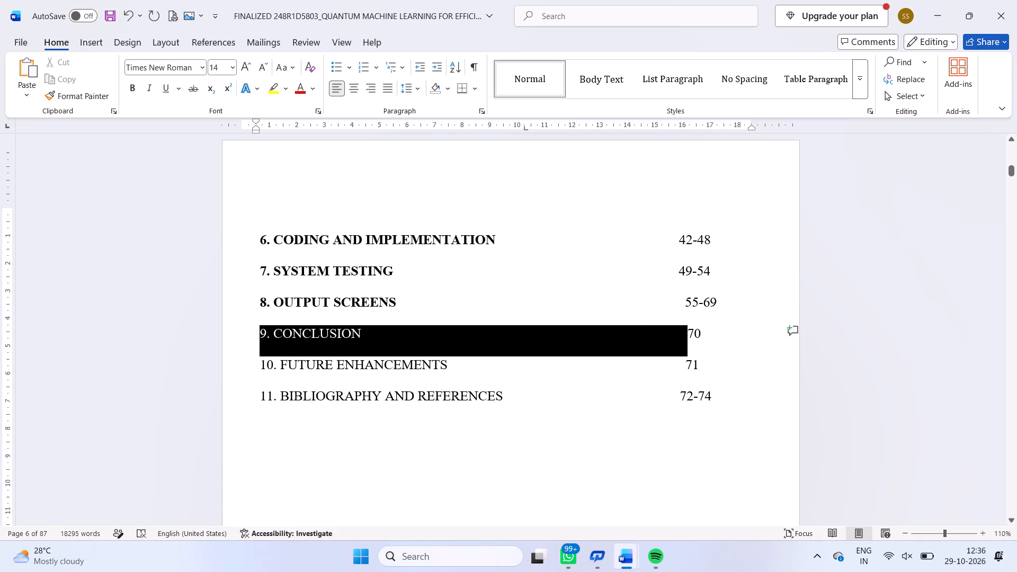
{"action": "left_click_drag", "start_coordinate": [353, 328], "coordinate": [359, 329]}
{"action": "left_click", "coordinate": [359, 329]}
{"action": "key", "text": "shift+Left"}
{"action": "key", "text": "shift+Left"}
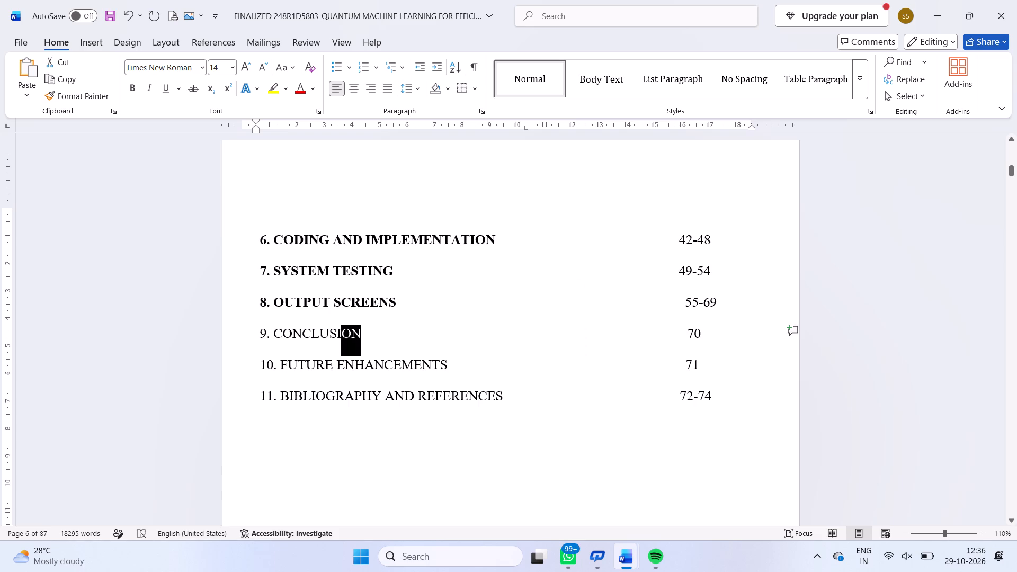
{"action": "key", "text": "shift+Left"}
{"action": "key", "text": "shift+Left"}
{"action": "key", "text": "shift+Left"}
{"action": "key", "text": "shift+Left"}
{"action": "key", "text": "shift+Left"}
{"action": "key", "text": "shift+Left"}
{"action": "key", "text": "shift+Left"}
{"action": "key", "text": "shift+Left"}
{"action": "key", "text": "shift+Left"}
{"action": "key", "text": "shift+Left"}
{"action": "key", "text": "shift+Left"}
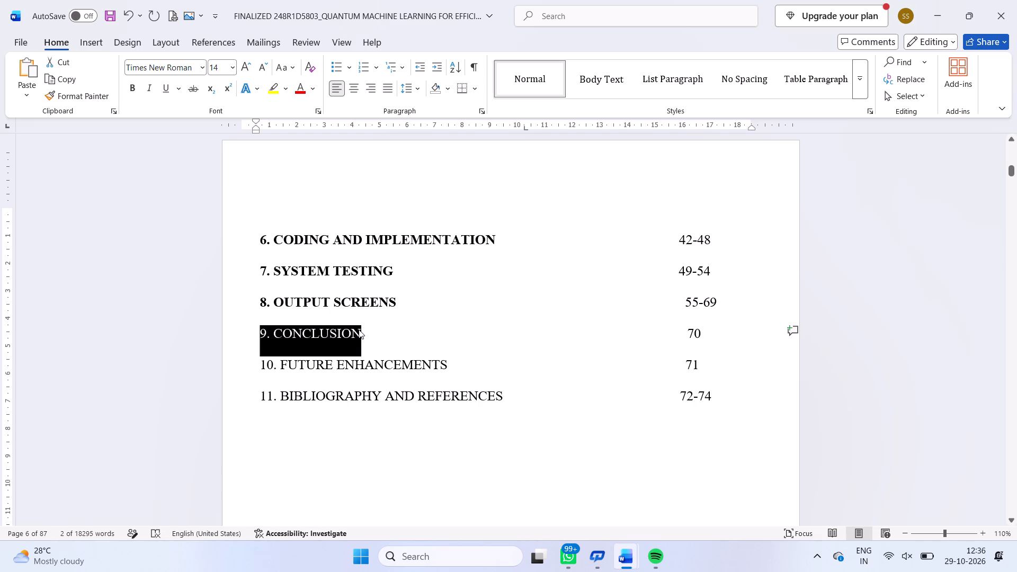
{"action": "key", "text": "ctrl+shift+b"}
Remove one space before page range 55-69 and one before page number 70 to realign them with the column.
{"action": "left_click", "coordinate": [681, 303]}
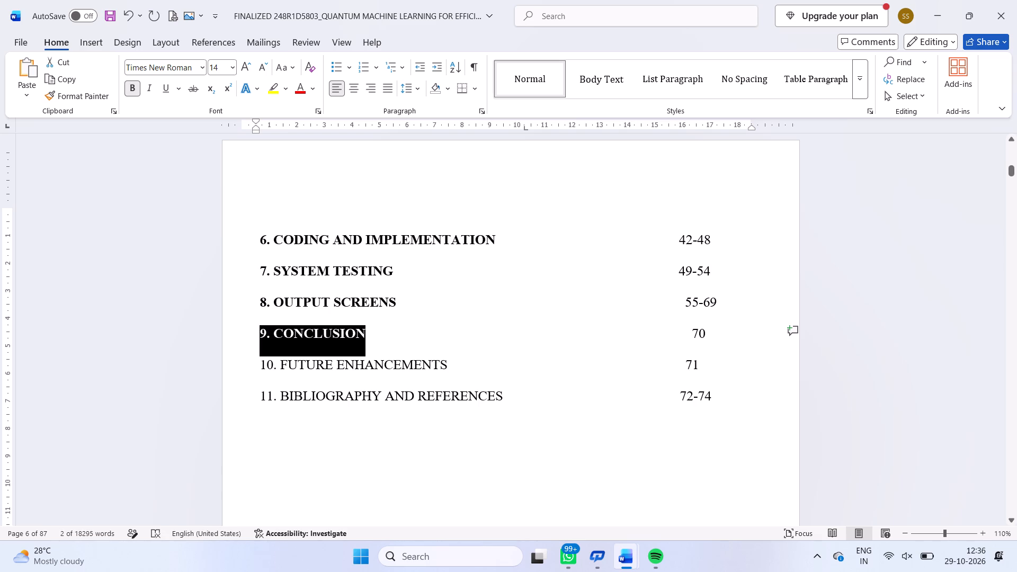
{"action": "key", "text": "BackSpace"}
{"action": "left_click", "coordinate": [690, 333]}
{"action": "key", "text": "BackSpace"}
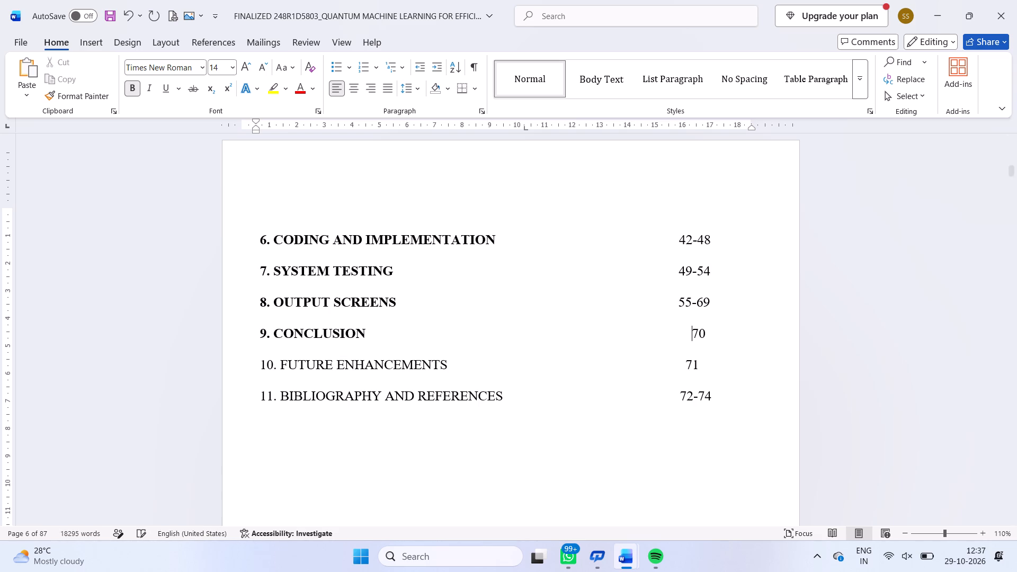
Bold the 10. FUTURE ENHANCEMENTS heading, number included, leaving its page number regular.
{"action": "left_click", "coordinate": [443, 366]}
{"action": "key", "text": "Right"}
{"action": "key", "text": "shift+Left"}
{"action": "key", "text": "shift+Left"}
{"action": "key", "text": "shift+Left"}
{"action": "key", "text": "shift+Left"}
{"action": "key", "text": "shift+Left"}
{"action": "key", "text": "shift+Left"}
{"action": "key", "text": "shift+Left"}
{"action": "key", "text": "shift+Left"}
{"action": "key", "text": "shift+Left"}
{"action": "key", "text": "shift+Left"}
{"action": "key", "text": "shift+Left"}
{"action": "key", "text": "shift+Left"}
{"action": "key", "text": "shift+Left"}
{"action": "key", "text": "shift+Left"}
{"action": "key", "text": "shift+Left"}
{"action": "key", "text": "shift+Left"}
{"action": "key", "text": "shift+Left"}
{"action": "key", "text": "shift+Left"}
{"action": "key", "text": "shift+Left"}
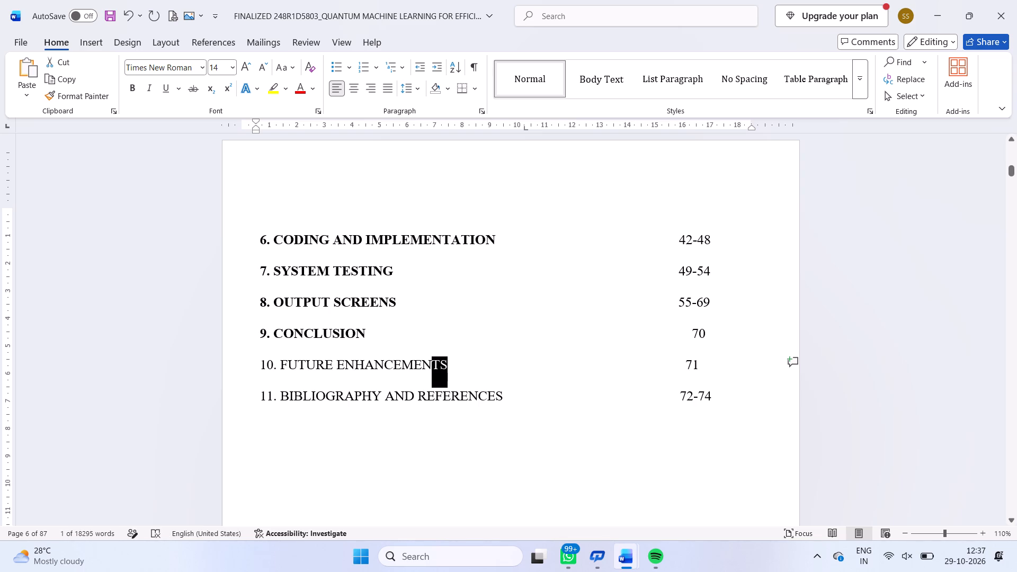
{"action": "key", "text": "shift+Left"}
{"action": "key", "text": "shift+Left"}
{"action": "key", "text": "shift+Left"}
{"action": "key", "text": "shift+Left"}
{"action": "key", "text": "shift+Left"}
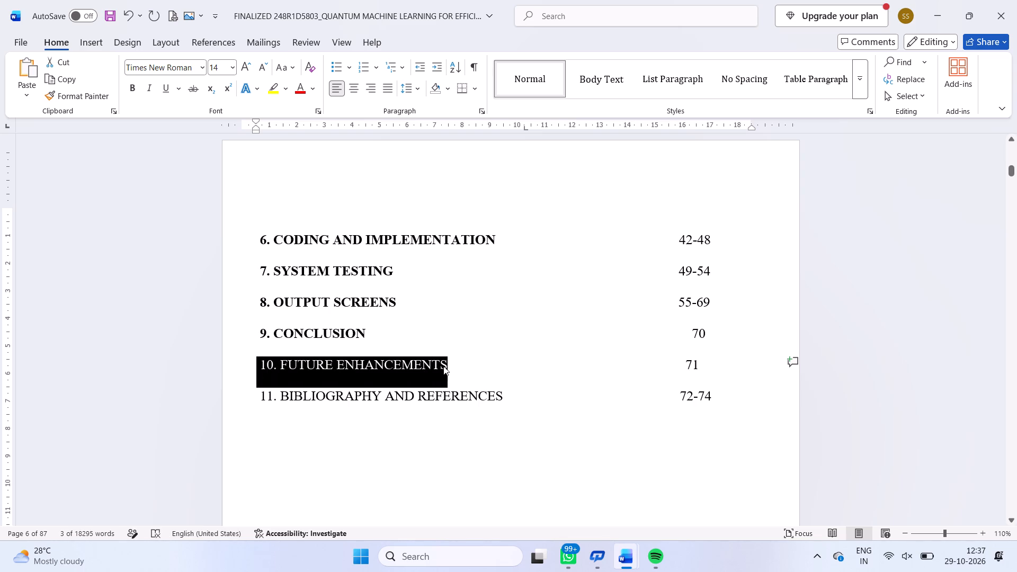
{"action": "key", "text": "ctrl+shift+b"}
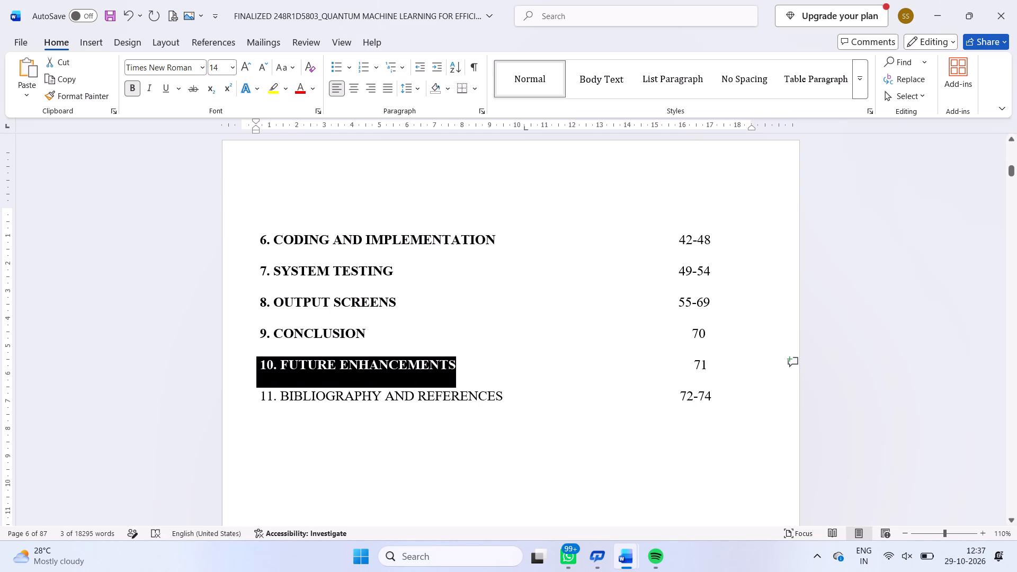
Bold the 11. BIBLIOGRAPHY AND REFERENCES heading, leaving its page range regular.
{"action": "left_click", "coordinate": [499, 397]}
{"action": "key", "text": "Right"}
{"action": "key", "text": "shift+Left"}
{"action": "key", "text": "shift+Left"}
{"action": "key", "text": "shift+Left"}
{"action": "key", "text": "shift+Left"}
{"action": "key", "text": "shift+Left"}
{"action": "key", "text": "shift+Left"}
{"action": "key", "text": "shift+Left"}
{"action": "key", "text": "shift+Left"}
{"action": "key", "text": "shift+Left"}
{"action": "key", "text": "shift+Left"}
{"action": "key", "text": "shift+Left"}
{"action": "key", "text": "shift+Left"}
{"action": "key", "text": "shift+Left"}
{"action": "key", "text": "shift+Left"}
{"action": "key", "text": "shift+Left"}
{"action": "key", "text": "shift+Left"}
{"action": "key", "text": "shift+Left"}
{"action": "key", "text": "shift+Left"}
{"action": "key", "text": "shift+Left"}
{"action": "key", "text": "shift+Left"}
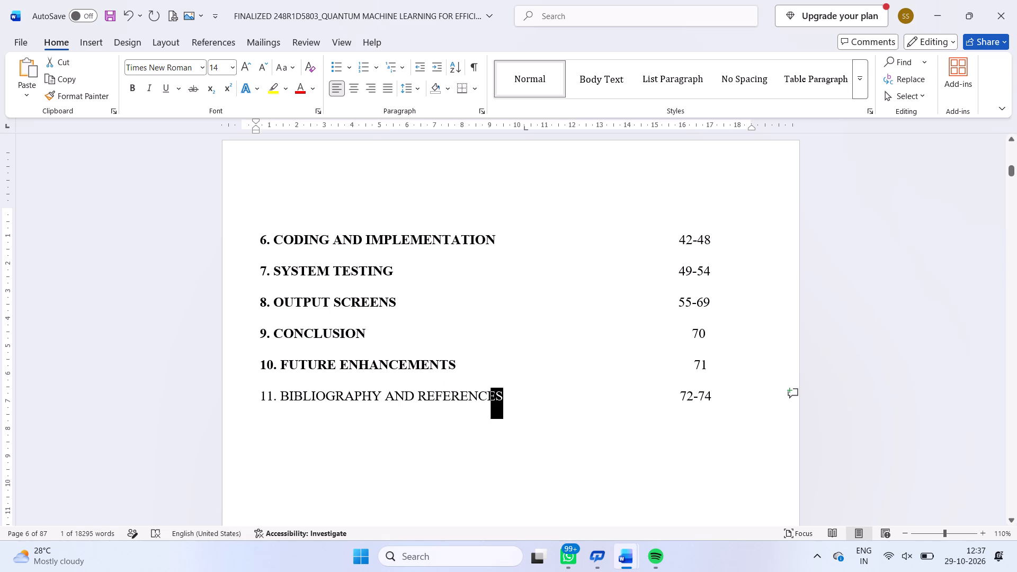
{"action": "key", "text": "shift+Left"}
{"action": "key", "text": "shift+Left"}
{"action": "key", "text": "shift+Left"}
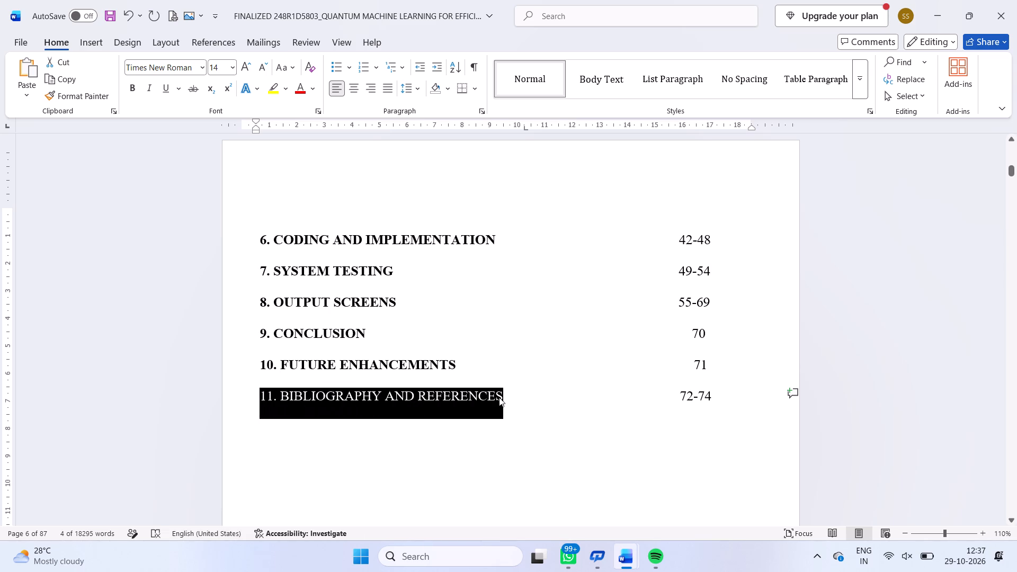
{"action": "key", "text": "ctrl+shift+b"}
Bold the 5. SOFTWARE DESIGN heading on the previous contents page, leaving its page range regular.
{"action": "scroll", "coordinate": [499, 397], "scroll_direction": "up", "scroll_amount": 1}
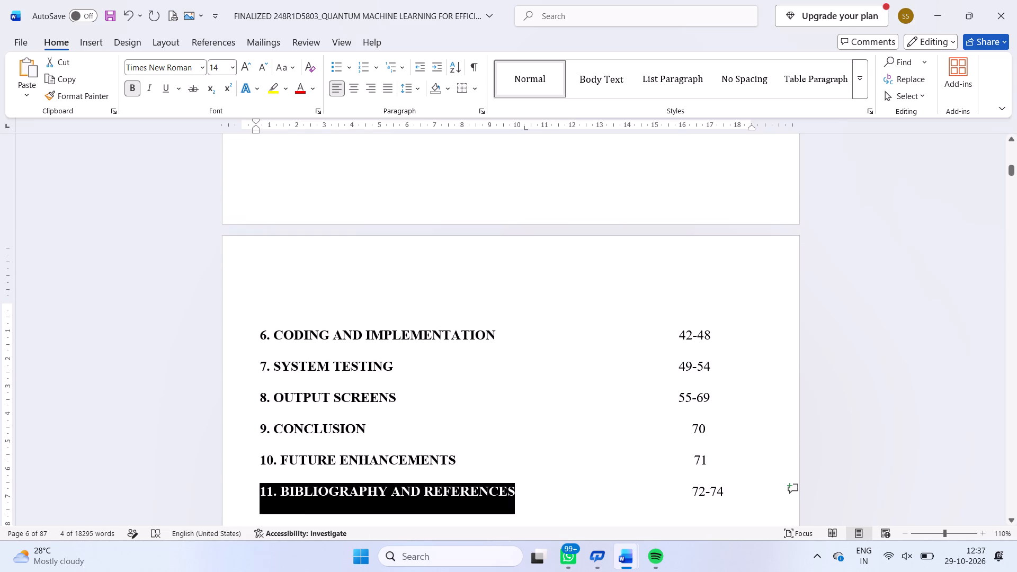
{"action": "scroll", "coordinate": [548, 409], "scroll_direction": "up", "scroll_amount": 2}
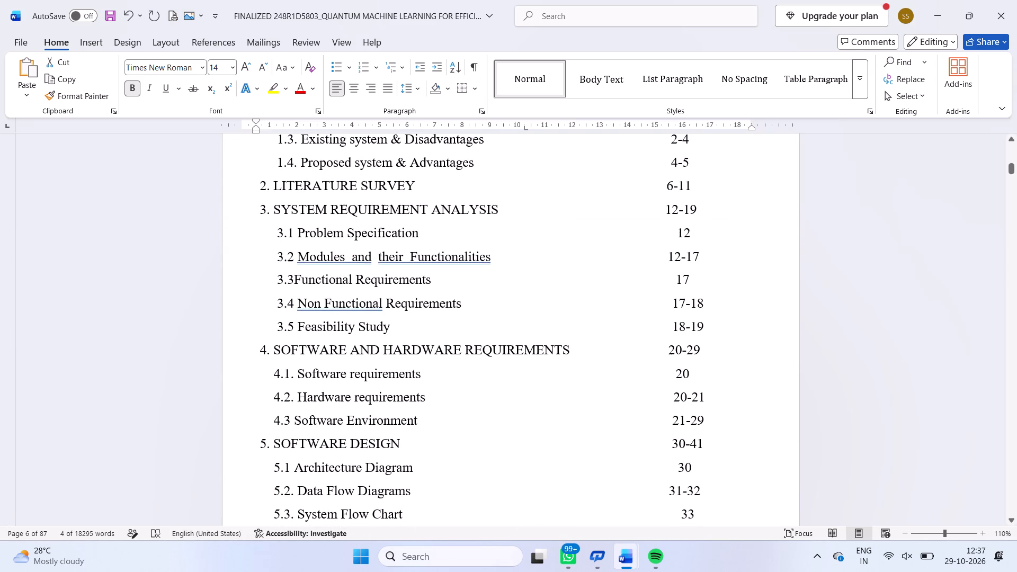
{"action": "scroll", "coordinate": [527, 427], "scroll_direction": "down", "scroll_amount": 1}
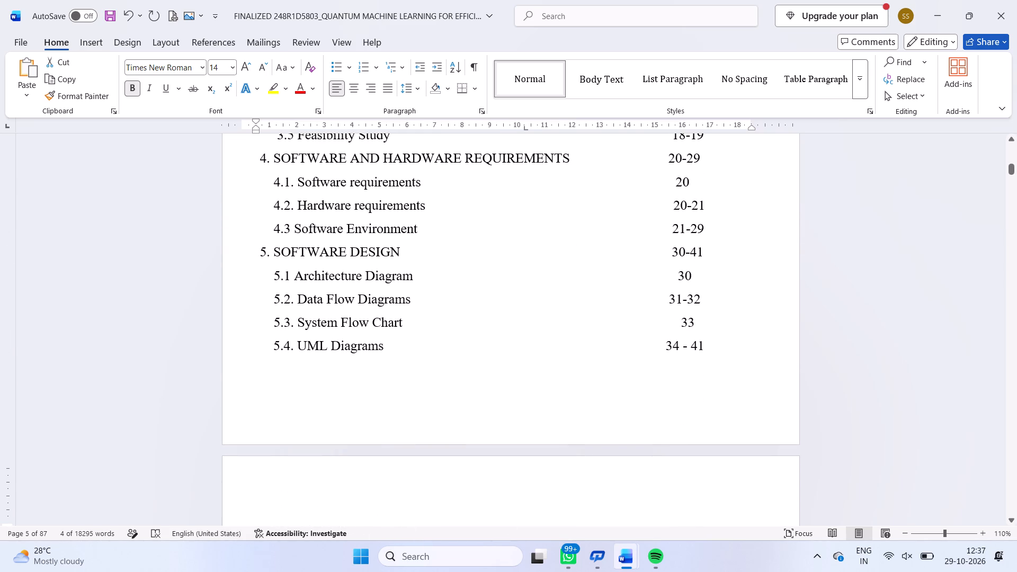
{"action": "left_click", "coordinate": [404, 252]}
{"action": "key", "text": "shift+Left"}
{"action": "key", "text": "shift+Left"}
{"action": "key", "text": "shift+Left"}
{"action": "key", "text": "shift+Left"}
{"action": "key", "text": "shift+Left"}
{"action": "key", "text": "shift+Left"}
{"action": "key", "text": "shift+Left"}
{"action": "key", "text": "shift+Left"}
{"action": "key", "text": "shift+Left"}
{"action": "key", "text": "shift+Left"}
{"action": "key", "text": "shift+Left"}
{"action": "key", "text": "shift+Left"}
{"action": "key", "text": "shift+Left"}
{"action": "key", "text": "shift+Left"}
{"action": "key", "text": "shift+Left"}
{"action": "key", "text": "shift+Left"}
{"action": "key", "text": "shift+Left"}
{"action": "key", "text": "shift+Left"}
{"action": "key", "text": "shift+Left"}
{"action": "key", "text": "shift+Left"}
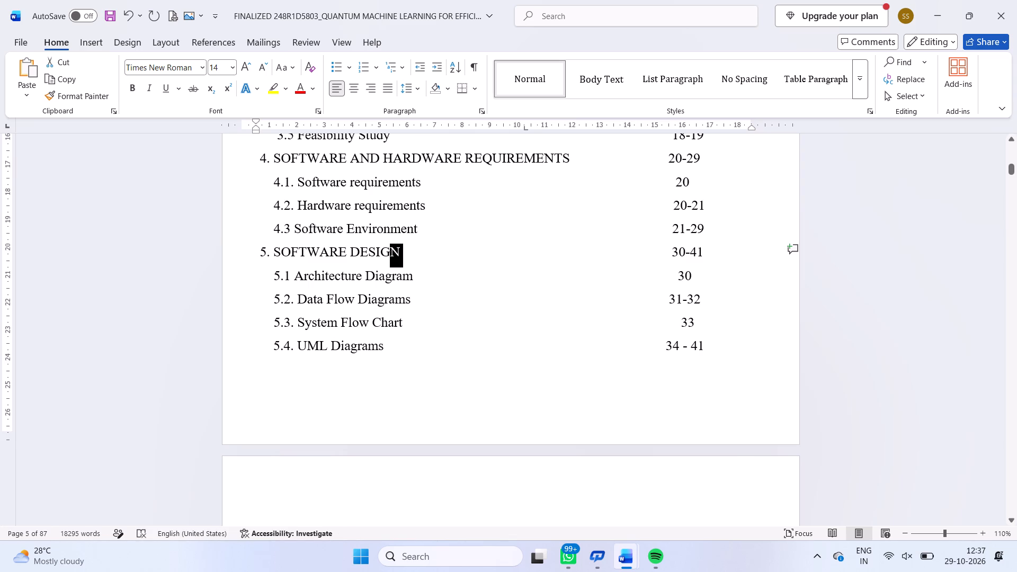
{"action": "key", "text": "ctrl+shift+b"}
Bold the 4. SOFTWARE AND HARDWARE REQUIREMENTS heading, leaving its page range regular.
{"action": "scroll", "coordinate": [404, 252], "scroll_direction": "up", "scroll_amount": 1}
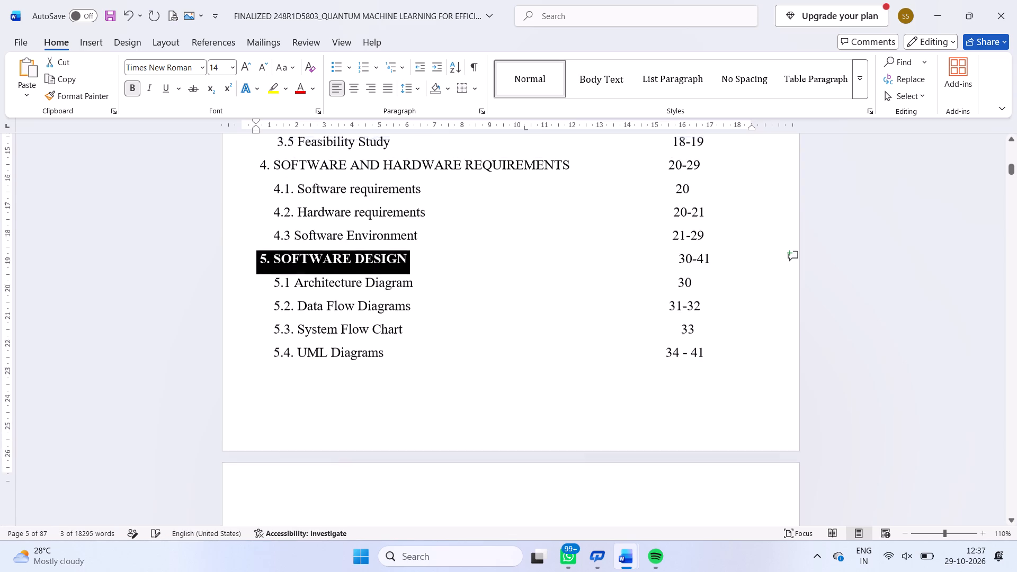
{"action": "scroll", "coordinate": [404, 252], "scroll_direction": "up", "scroll_amount": 1}
{"action": "left_click", "coordinate": [567, 241]}
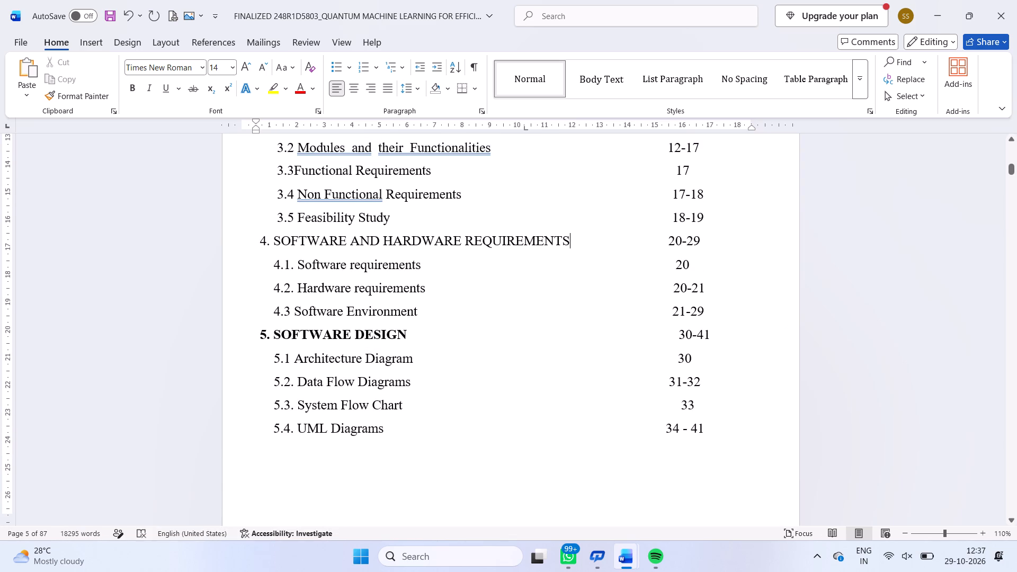
{"action": "key", "text": "shift+Left"}
{"action": "key", "text": "shift+Left"}
{"action": "key", "text": "shift+Left"}
{"action": "key", "text": "shift+Left"}
{"action": "key", "text": "shift+Left"}
{"action": "key", "text": "shift+Left"}
{"action": "key", "text": "shift+Left"}
{"action": "key", "text": "shift+Left"}
{"action": "key", "text": "shift+Left"}
{"action": "key", "text": "shift+Left"}
{"action": "key", "text": "shift+Left"}
{"action": "key", "text": "shift+Left"}
{"action": "key", "text": "shift+Left"}
{"action": "key", "text": "shift+Left"}
{"action": "key", "text": "shift+Left"}
{"action": "key", "text": "shift+Left"}
{"action": "key", "text": "shift+Left"}
{"action": "key", "text": "shift+Left"}
{"action": "key", "text": "shift+Left"}
{"action": "key", "text": "shift+Left"}
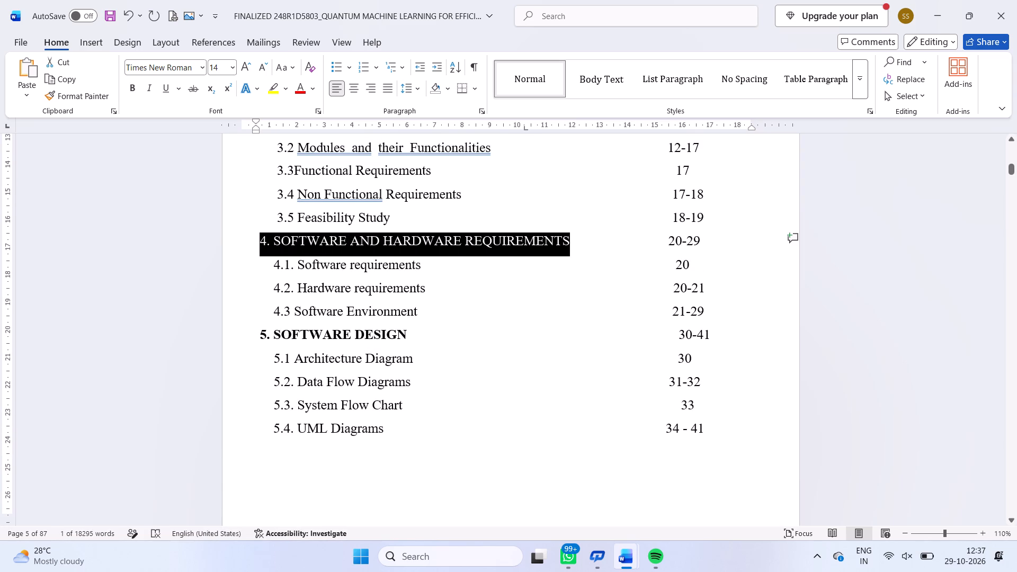
{"action": "key", "text": "ctrl+shift+b"}
Bold the 3. SYSTEM REQUIREMENT ANALYSIS heading, leaving its page range regular.
{"action": "scroll", "coordinate": [567, 241], "scroll_direction": "up", "scroll_amount": 1}
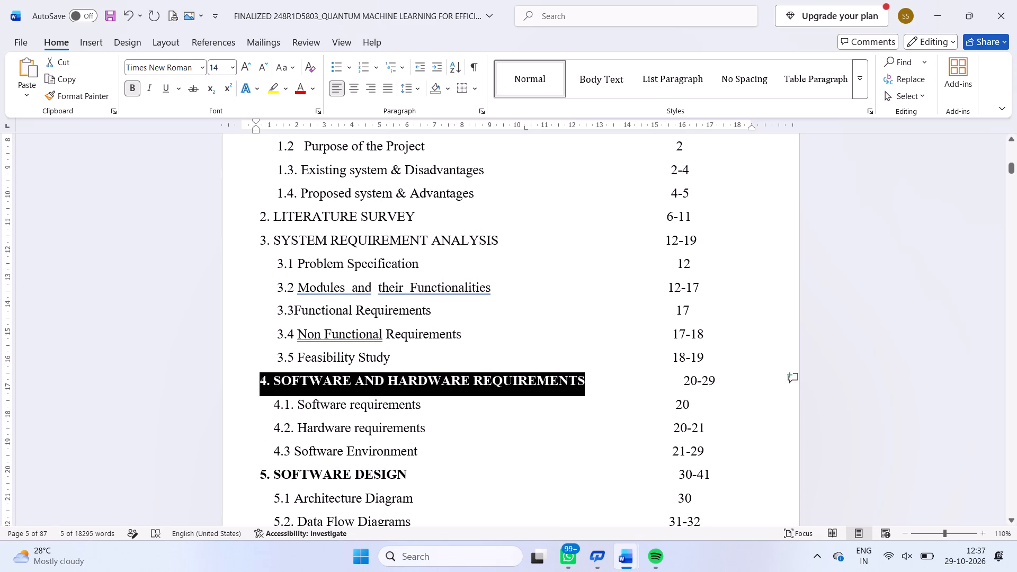
{"action": "left_click", "coordinate": [503, 242]}
{"action": "key", "text": "shift+Left"}
{"action": "key", "text": "shift+Left"}
{"action": "key", "text": "shift+Left"}
{"action": "key", "text": "shift+Left"}
{"action": "key", "text": "shift+Left"}
{"action": "key", "text": "shift+Left"}
{"action": "key", "text": "shift+Left"}
{"action": "key", "text": "shift+Left"}
{"action": "key", "text": "shift+Left"}
{"action": "key", "text": "shift+Left"}
{"action": "key", "text": "shift+Left"}
{"action": "key", "text": "shift+Left"}
{"action": "key", "text": "shift+Left"}
{"action": "key", "text": "shift+Left"}
{"action": "key", "text": "shift+Left"}
{"action": "key", "text": "shift+Left"}
{"action": "key", "text": "shift+Left"}
{"action": "key", "text": "shift+Left"}
{"action": "key", "text": "shift+Left"}
{"action": "key", "text": "shift+Left"}
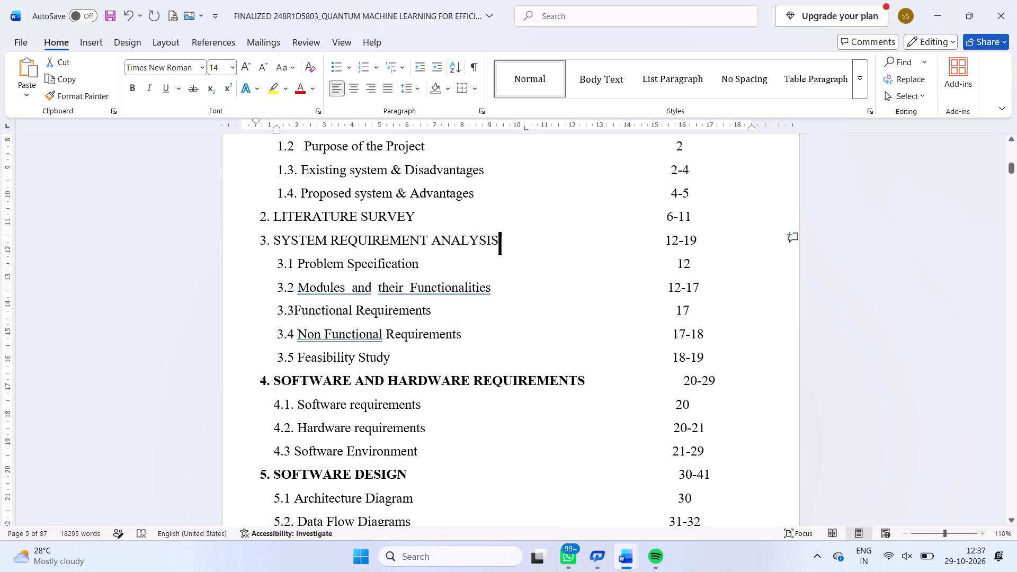
{"action": "key", "text": "ctrl+b"}
Bold only the 2. LITERATURE SURVEY heading text, excluding the trailing spaces and the page range.
{"action": "scroll", "coordinate": [503, 242], "scroll_direction": "up", "scroll_amount": 1}
{"action": "left_click", "coordinate": [440, 210]}
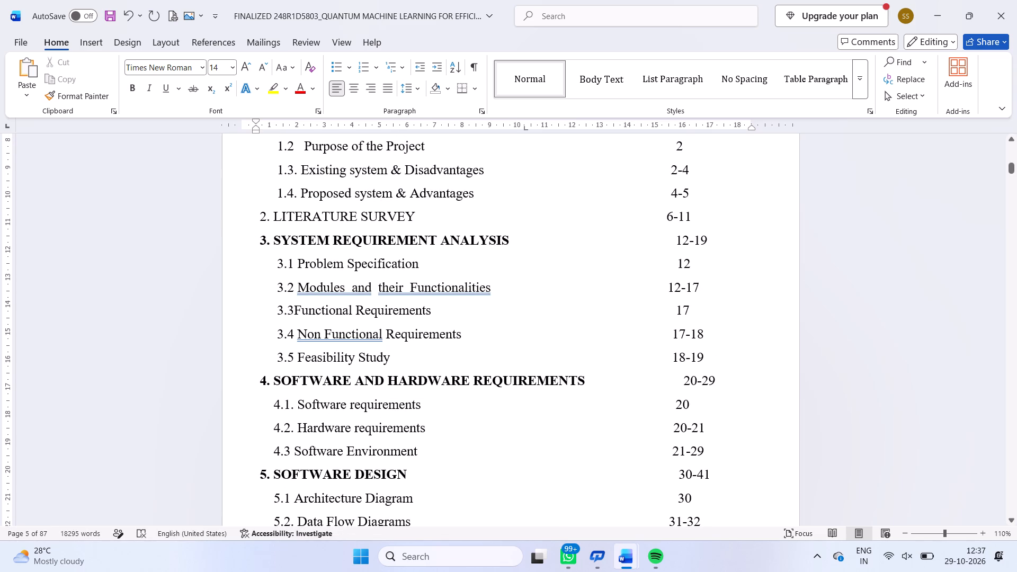
{"action": "key", "text": "Left"}
{"action": "key", "text": "Left"}
{"action": "key", "text": "Left"}
{"action": "key", "text": "Left"}
{"action": "key", "text": "Left"}
{"action": "key", "text": "Left"}
{"action": "key", "text": "Left"}
{"action": "key", "text": "shift+Left"}
{"action": "key", "text": "shift+Left"}
{"action": "key", "text": "shift+Left"}
{"action": "key", "text": "shift+Left"}
{"action": "key", "text": "shift+Left"}
{"action": "key", "text": "shift+Left"}
{"action": "key", "text": "shift+Left"}
{"action": "key", "text": "shift+Left"}
{"action": "key", "text": "shift+Left"}
{"action": "key", "text": "shift+Left"}
{"action": "key", "text": "shift+Left"}
{"action": "key", "text": "shift+Left"}
{"action": "key", "text": "shift+Left"}
{"action": "key", "text": "shift+Left"}
{"action": "key", "text": "shift+Left"}
{"action": "key", "text": "shift+Left"}
{"action": "key", "text": "shift+Left"}
{"action": "key", "text": "shift+Left"}
{"action": "key", "text": "shift+Left"}
{"action": "key", "text": "shift+Left"}
{"action": "key", "text": "ctrl+b"}
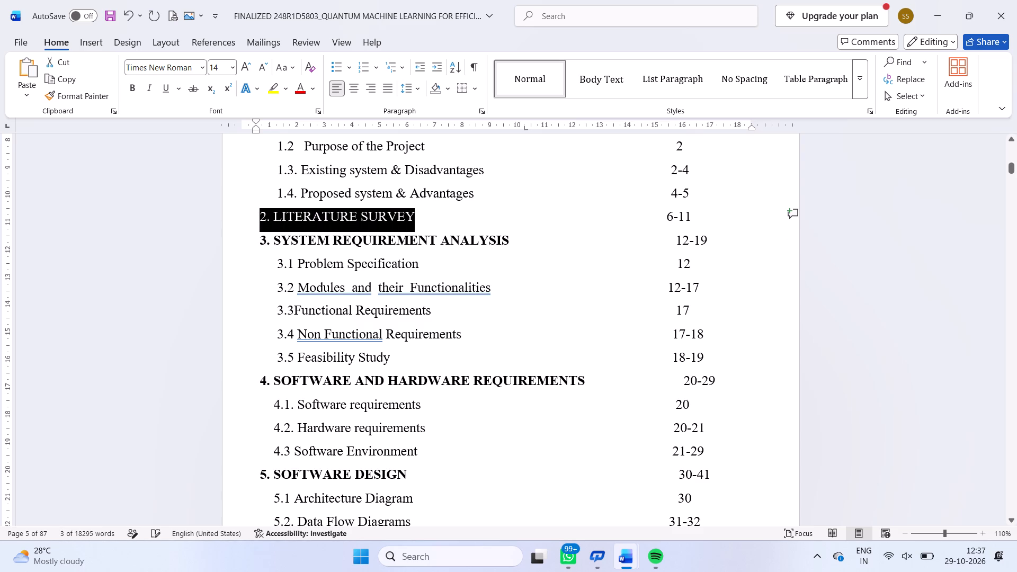
Bold the 1. INTRODUCTION heading in the contents list, leaving its page range regular.
{"action": "scroll", "coordinate": [440, 210], "scroll_direction": "up", "scroll_amount": 1}
{"action": "left_click", "coordinate": [391, 275]}
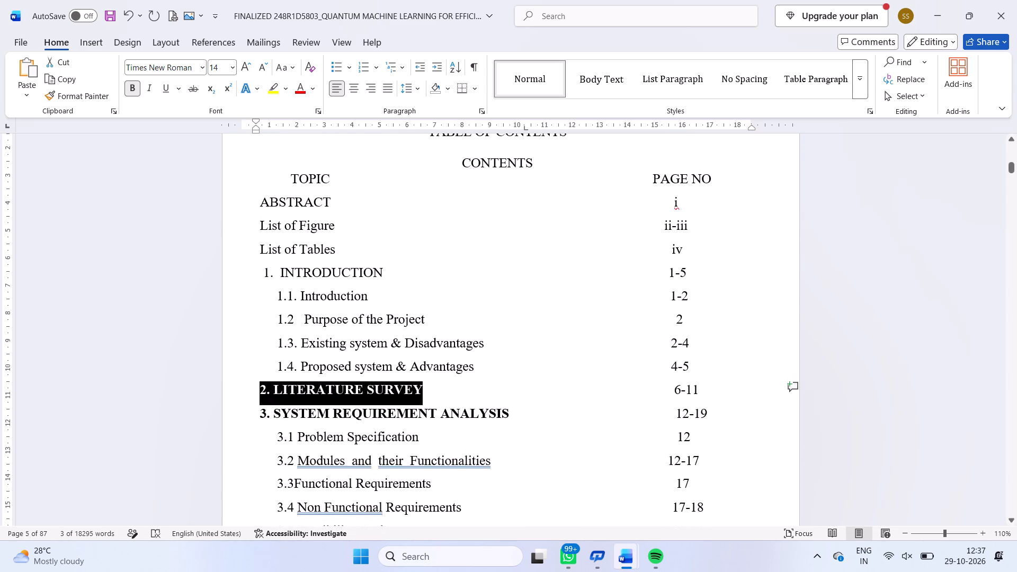
{"action": "key", "text": "shift+Left"}
{"action": "key", "text": "shift+Left"}
{"action": "key", "text": "shift+Left"}
{"action": "key", "text": "shift+Left"}
{"action": "key", "text": "shift+Left"}
{"action": "key", "text": "shift+Left"}
{"action": "key", "text": "shift+Left"}
{"action": "key", "text": "shift+Left"}
{"action": "key", "text": "shift+Left"}
{"action": "key", "text": "shift+Left"}
{"action": "key", "text": "shift+Left"}
{"action": "key", "text": "shift+Left"}
{"action": "key", "text": "shift+Left"}
{"action": "key", "text": "shift+Left"}
{"action": "key", "text": "shift+Left"}
{"action": "key", "text": "shift+Left"}
{"action": "key", "text": "shift+Left"}
{"action": "key", "text": "shift+Left"}
{"action": "key", "text": "shift+Left"}
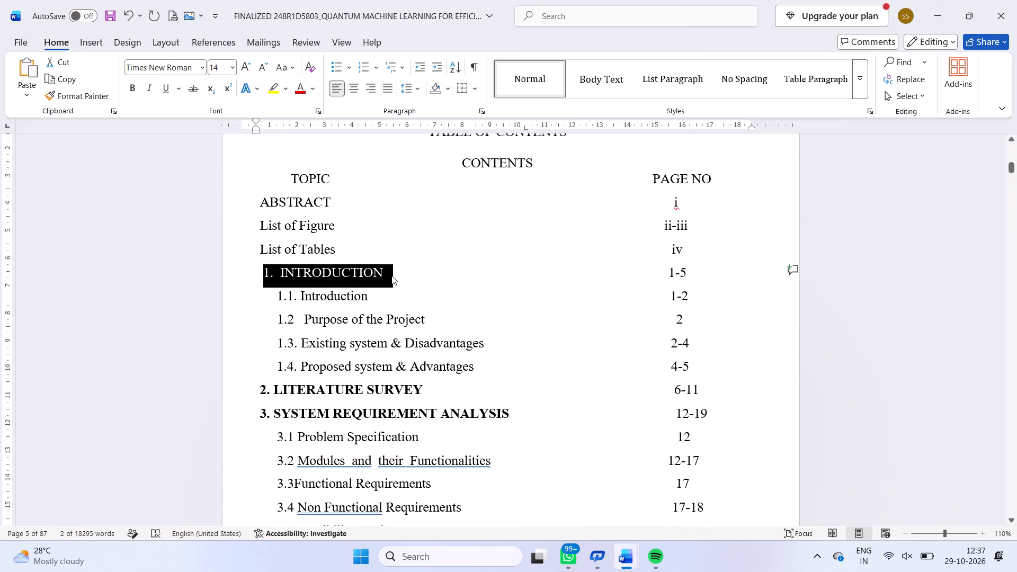
{"action": "key", "text": "ctrl+b"}
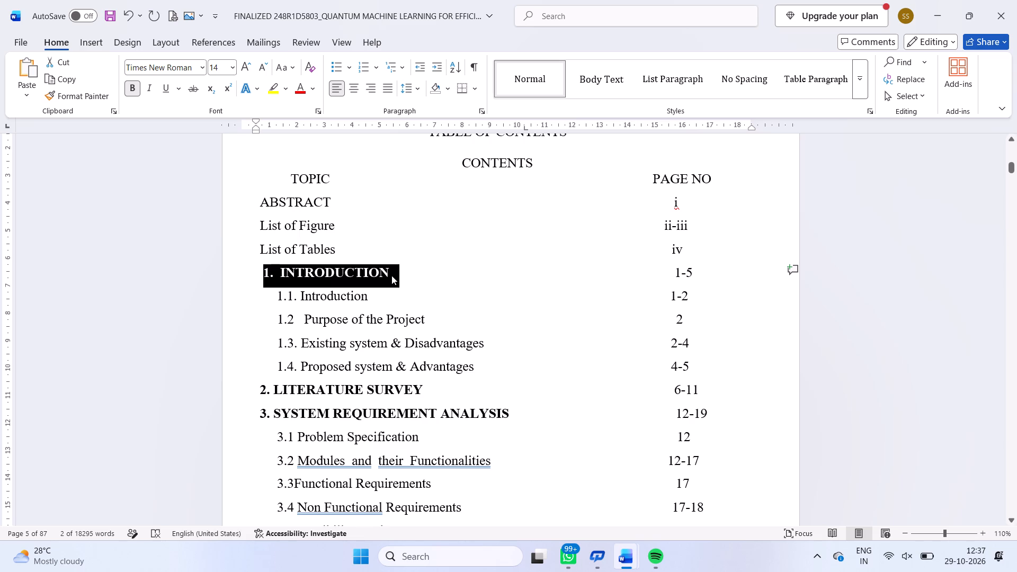
{"action": "left_click", "coordinate": [391, 275]}
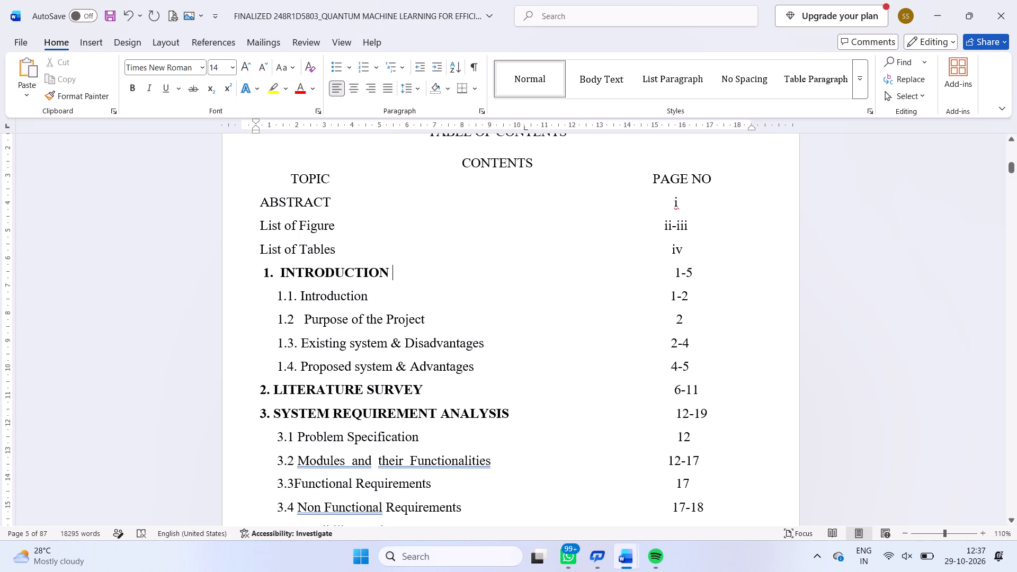
Bold the List of Tables entry text, leaving its page number regular.
{"action": "left_click", "coordinate": [333, 249]}
{"action": "key", "text": "shift+Left"}
{"action": "key", "text": "shift+Left"}
{"action": "key", "text": "shift+Left"}
{"action": "key", "text": "shift+Left"}
{"action": "key", "text": "shift+Left"}
{"action": "key", "text": "shift+Left"}
{"action": "key", "text": "shift+Left"}
{"action": "key", "text": "shift+Left"}
{"action": "key", "text": "shift+Left"}
{"action": "key", "text": "shift+Left"}
{"action": "key", "text": "shift+Left"}
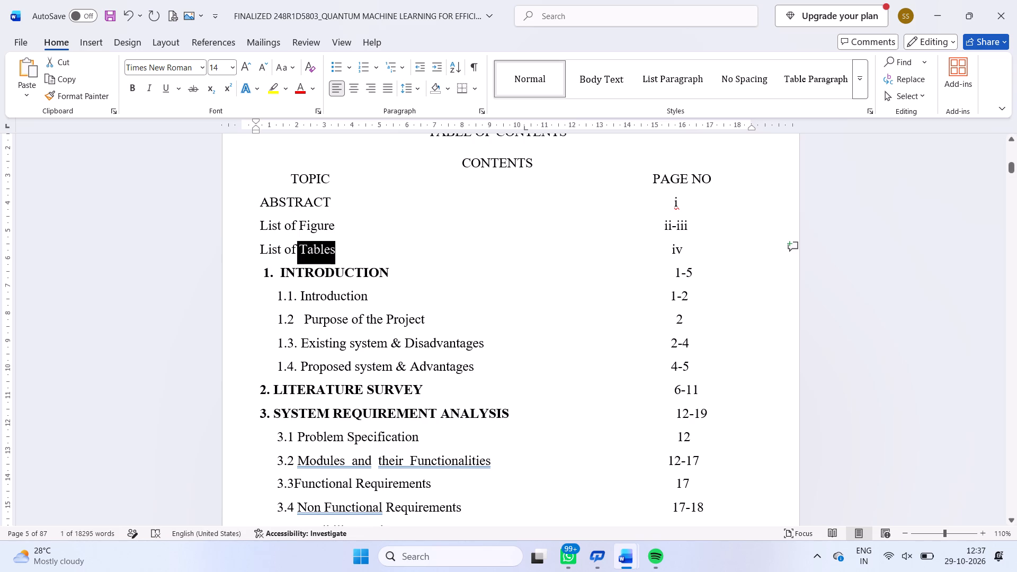
{"action": "key", "text": "shift+Left"}
{"action": "key", "text": "shift+Left"}
{"action": "key", "text": "shift+Left"}
{"action": "key", "text": "ctrl+v"}
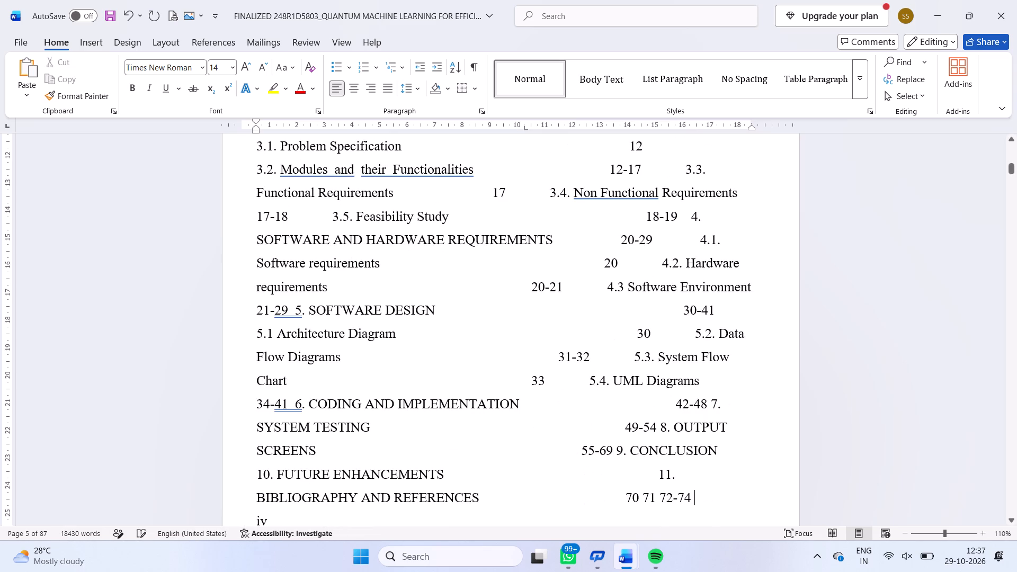
{"action": "key", "text": "ctrl+z"}
{"action": "key", "text": "ctrl+b"}
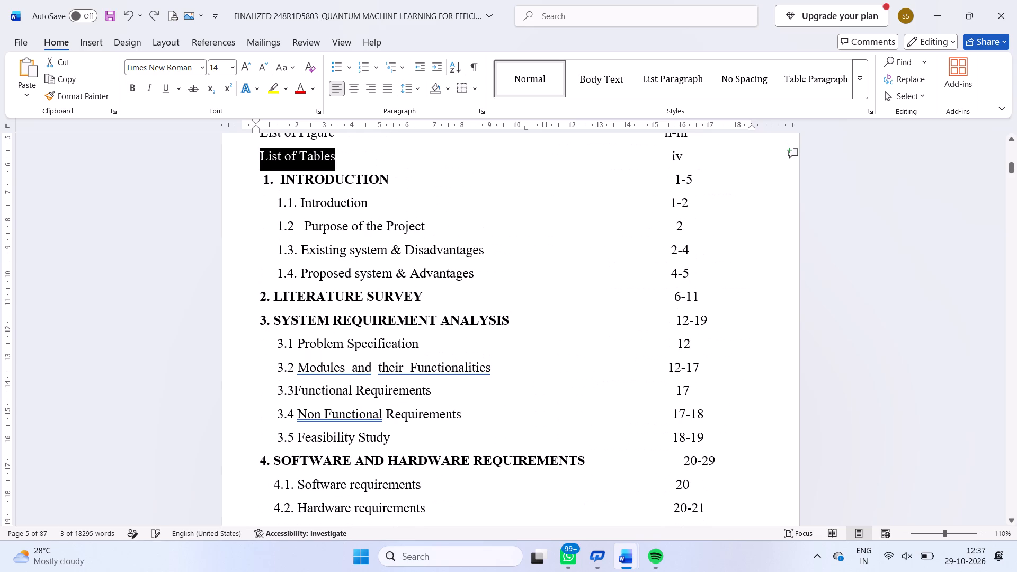
Bold the List of Figure entry text, leaving its page range regular.
{"action": "scroll", "coordinate": [333, 249], "scroll_direction": "up", "scroll_amount": 1}
{"action": "left_click_drag", "start_coordinate": [336, 234], "coordinate": [299, 231]}
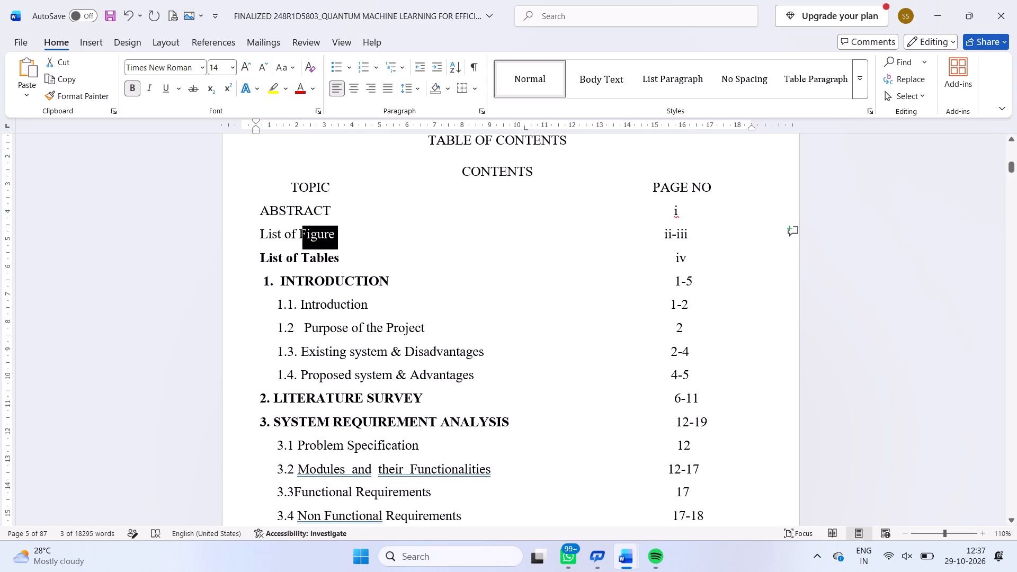
{"action": "left_click_drag", "start_coordinate": [299, 231], "coordinate": [293, 231]}
{"action": "left_click", "coordinate": [293, 231]}
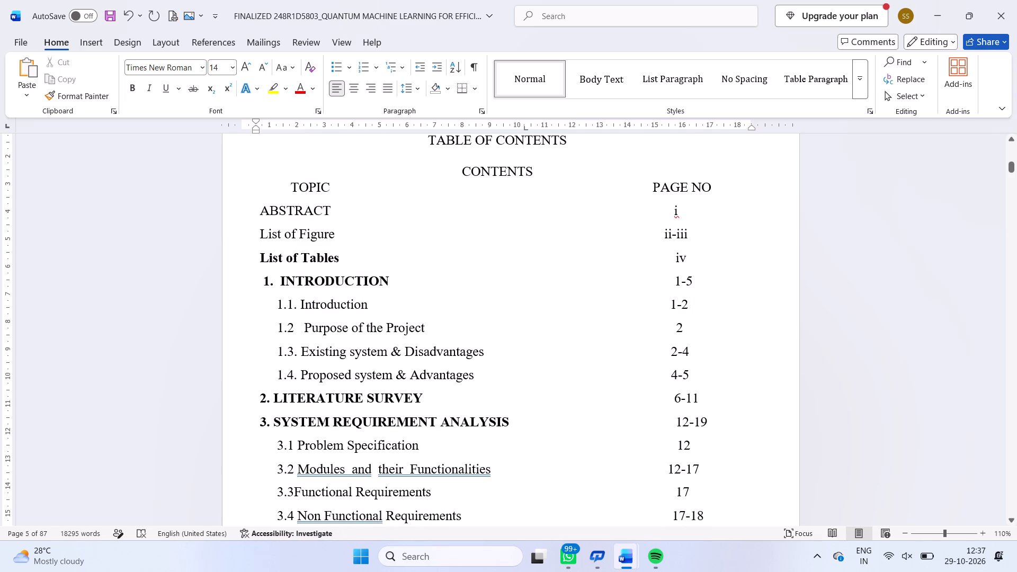
{"action": "left_click", "coordinate": [334, 233]}
{"action": "key", "text": "shift+Left"}
{"action": "key", "text": "shift+Left"}
{"action": "key", "text": "shift+Left"}
{"action": "key", "text": "shift+Left"}
{"action": "key", "text": "shift+Left"}
{"action": "key", "text": "shift+Left"}
{"action": "key", "text": "shift+Left"}
{"action": "key", "text": "shift+Left"}
{"action": "key", "text": "shift+Left"}
{"action": "key", "text": "shift+Left"}
{"action": "key", "text": "shift+Left"}
{"action": "key", "text": "shift+Left"}
{"action": "key", "text": "shift+Left"}
{"action": "key", "text": "shift+Left"}
{"action": "key", "text": "shift+Left"}
{"action": "key", "text": "shift+Left"}
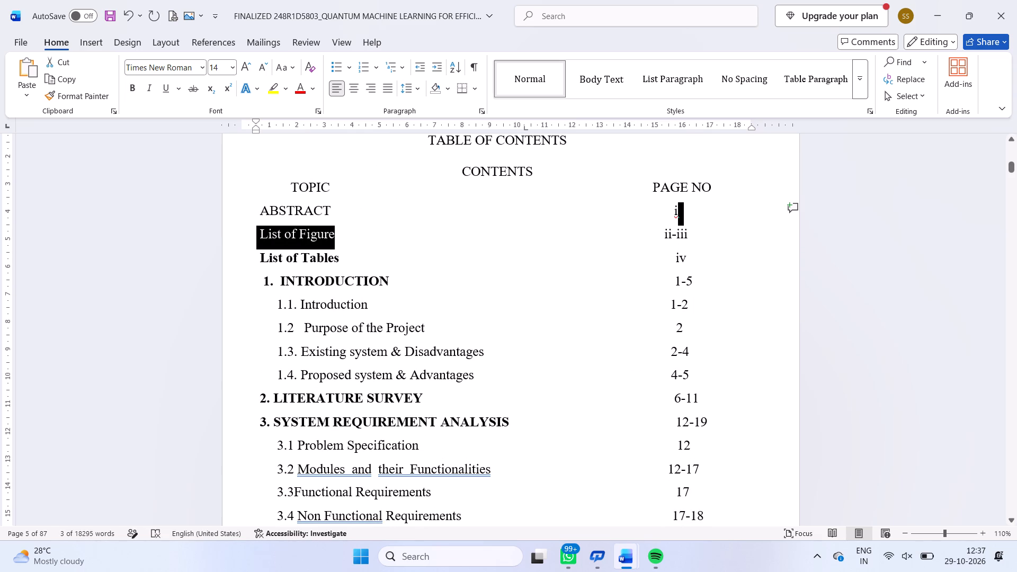
{"action": "key", "text": "shift+Right"}
{"action": "key", "text": "ctrl+b"}
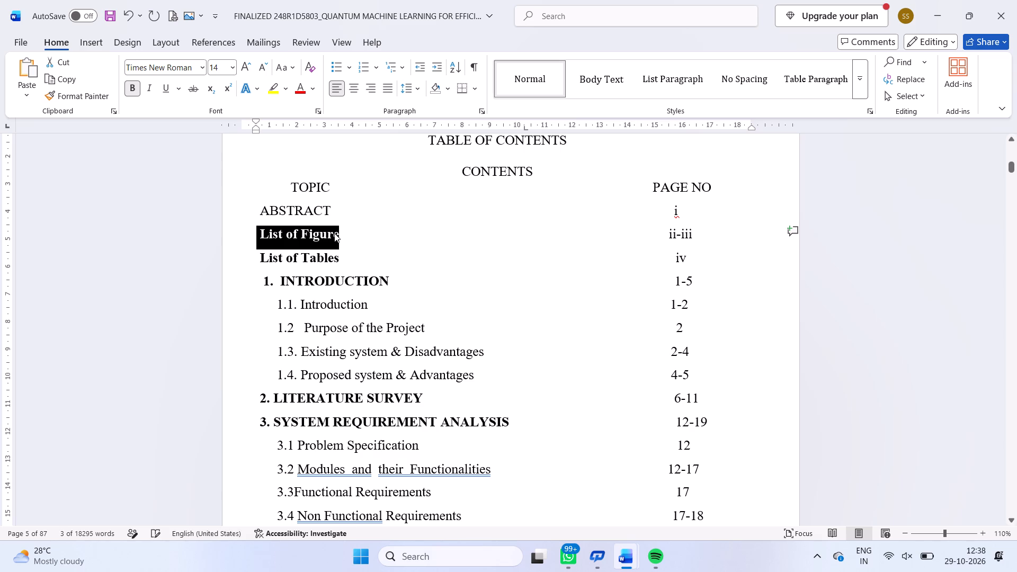
Bold the ABSTRACT entry text, leaving its page number regular.
{"action": "left_click", "coordinate": [328, 212]}
{"action": "key", "text": "shift+Left"}
{"action": "key", "text": "shift+Left"}
{"action": "key", "text": "shift+Left"}
{"action": "key", "text": "shift+Left"}
{"action": "key", "text": "shift+Left"}
{"action": "key", "text": "shift+Left"}
{"action": "key", "text": "shift+Left"}
{"action": "key", "text": "shift+Left"}
{"action": "key", "text": "shift+Left"}
{"action": "key", "text": "shift+Left"}
{"action": "key", "text": "shift+Left"}
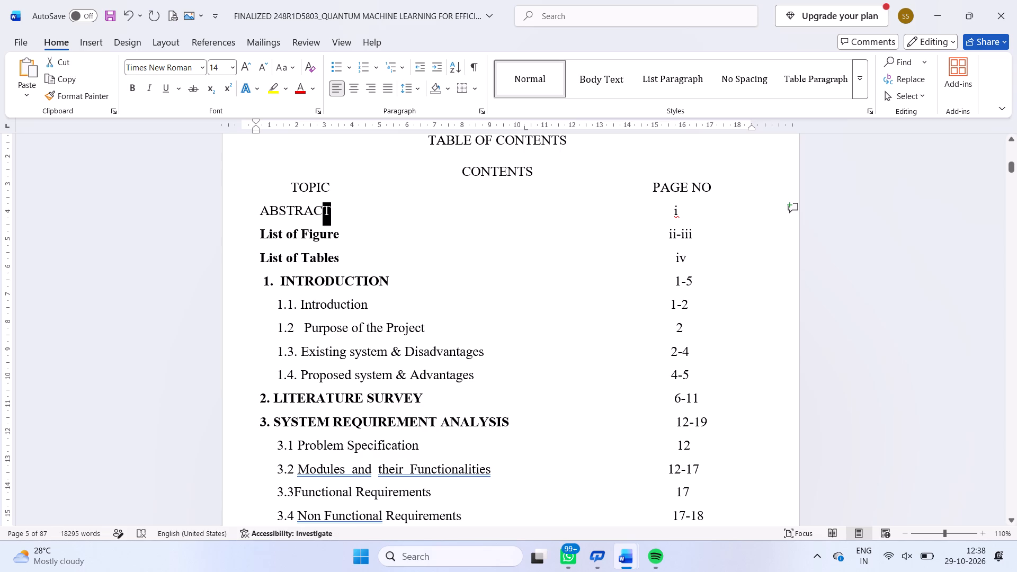
{"action": "key", "text": "shift+Right"}
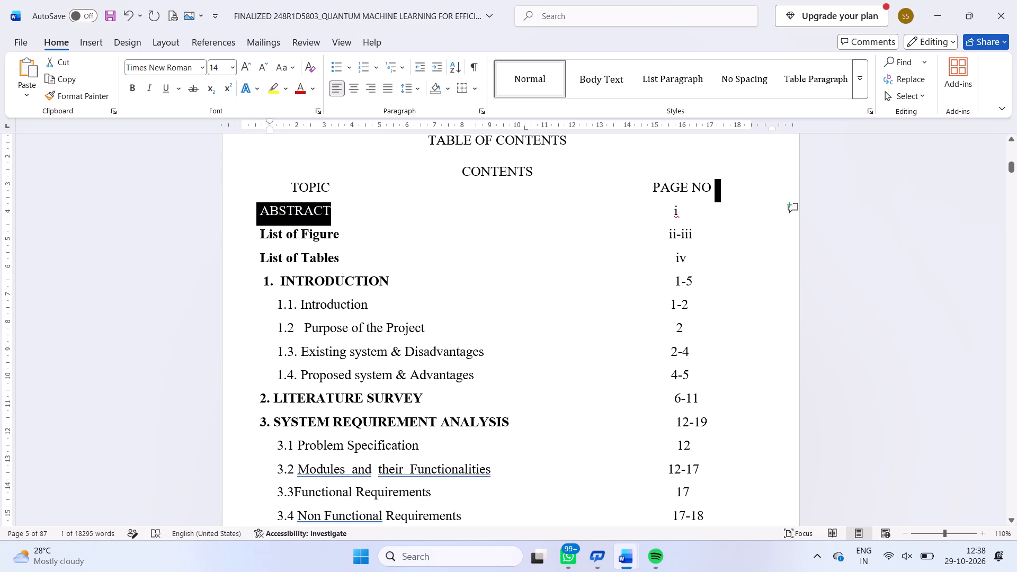
{"action": "key", "text": "shift+Right"}
{"action": "key", "text": "ctrl+b"}
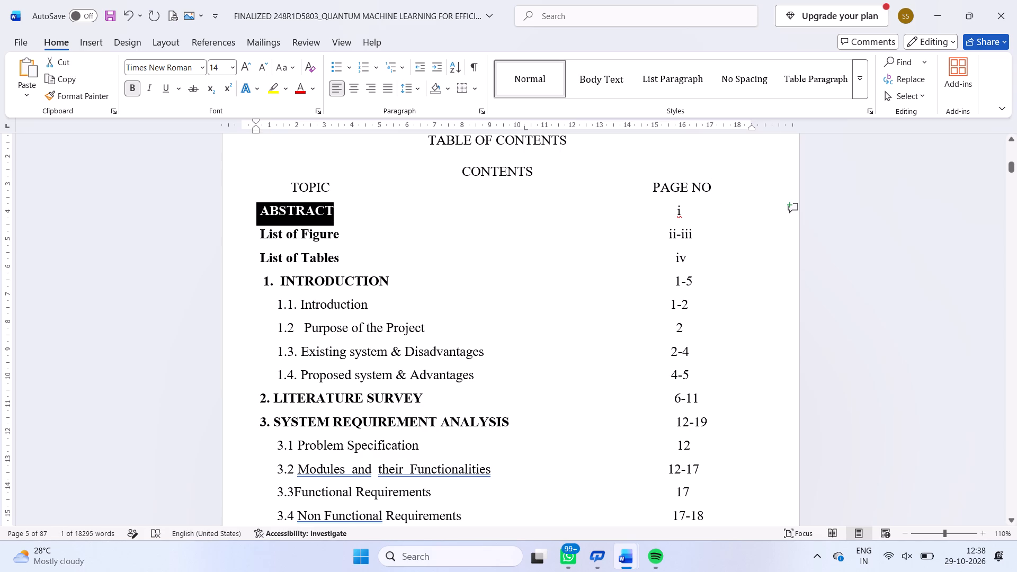
Bold the TOPIC and PAGE NO column headings above the contents entries.
{"action": "left_click_drag", "start_coordinate": [326, 187], "coordinate": [291, 185]}
{"action": "key", "text": "ctrl+b"}
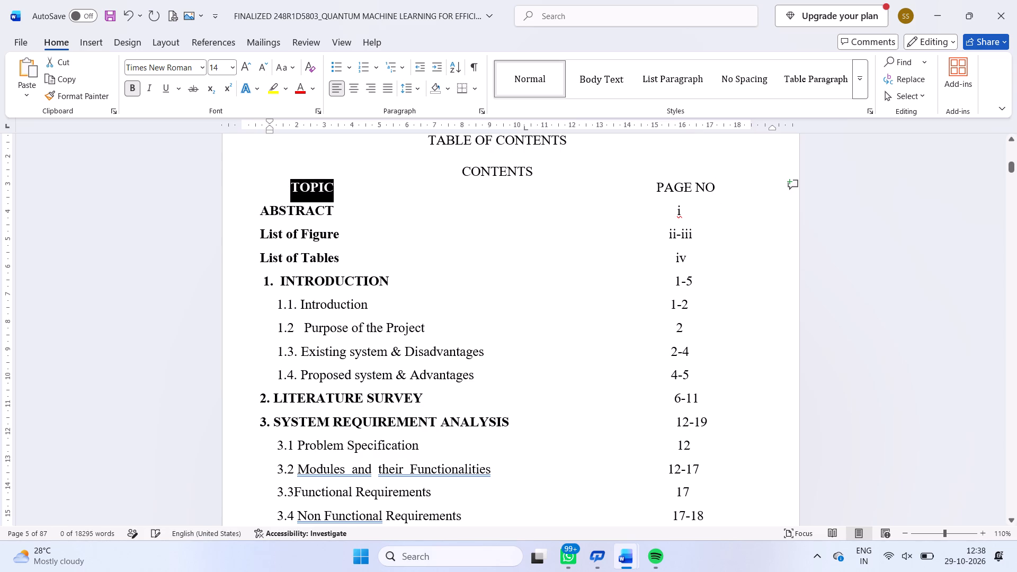
{"action": "left_click_drag", "start_coordinate": [718, 186], "coordinate": [666, 186]}
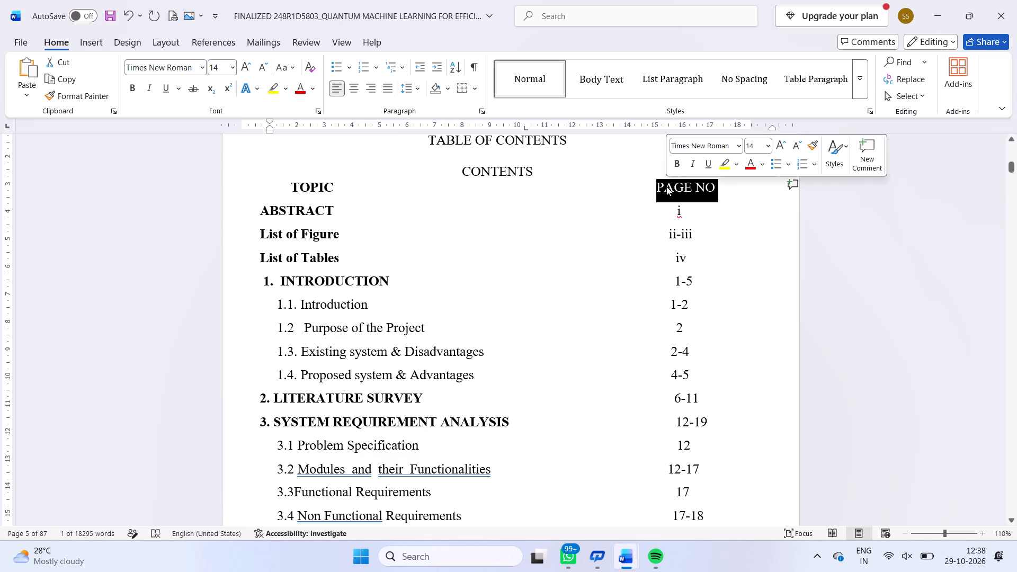
{"action": "key", "text": "ctrl+b"}
Bold the CONTENTS heading and the TABLE OF CONTENTS title at the head of the page.
{"action": "left_click_drag", "start_coordinate": [540, 171], "coordinate": [529, 169]}
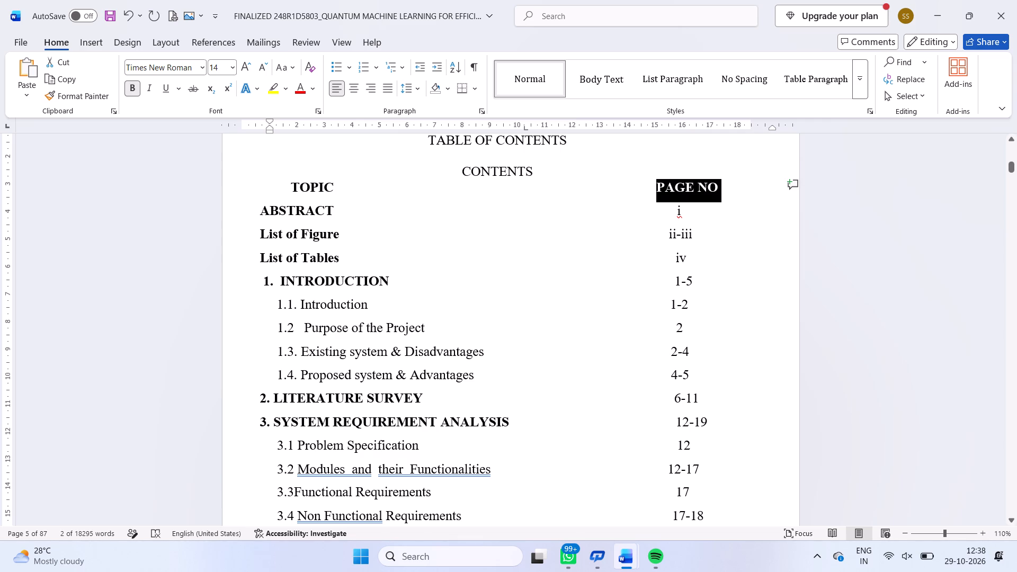
{"action": "left_click_drag", "start_coordinate": [529, 169], "coordinate": [465, 168]}
{"action": "key", "text": "ctrl+v"}
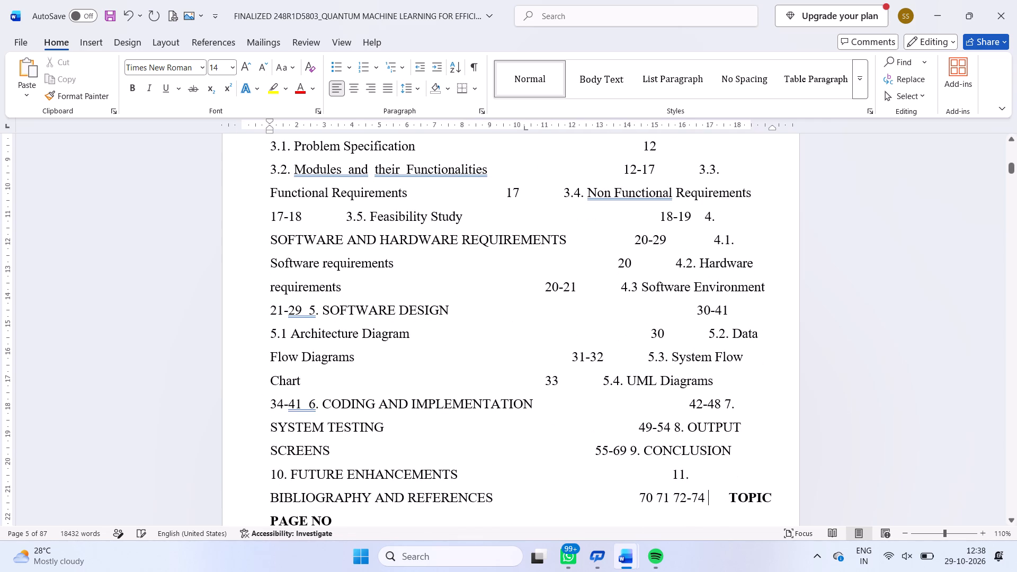
{"action": "key", "text": "ctrl+z"}
{"action": "scroll", "coordinate": [465, 168], "scroll_direction": "up", "scroll_amount": 1}
{"action": "key", "text": "ctrl+b"}
{"action": "scroll", "coordinate": [465, 168], "scroll_direction": "up", "scroll_amount": 1}
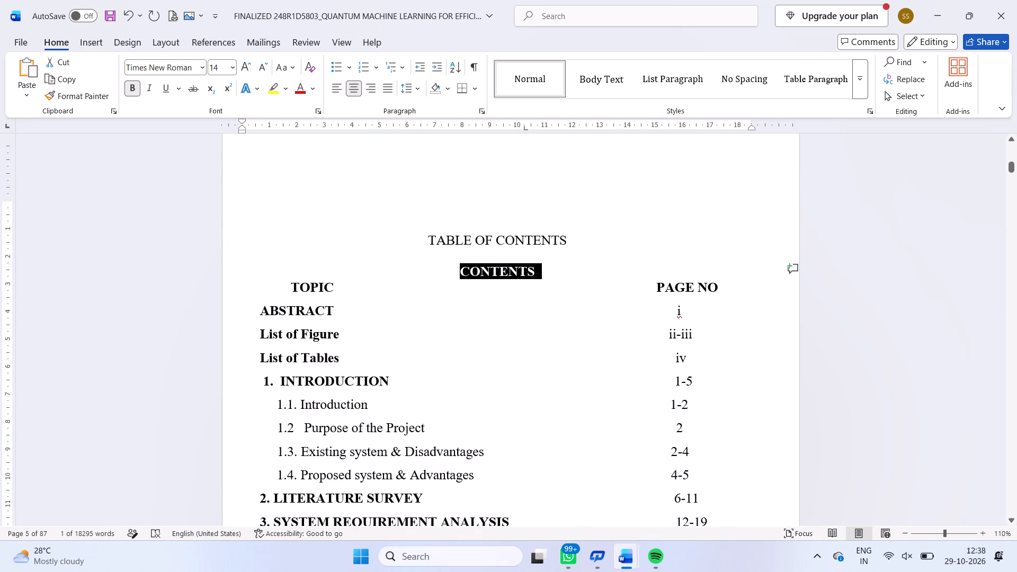
{"action": "left_click_drag", "start_coordinate": [570, 236], "coordinate": [449, 220]}
{"action": "key", "text": "ctrl+b"}
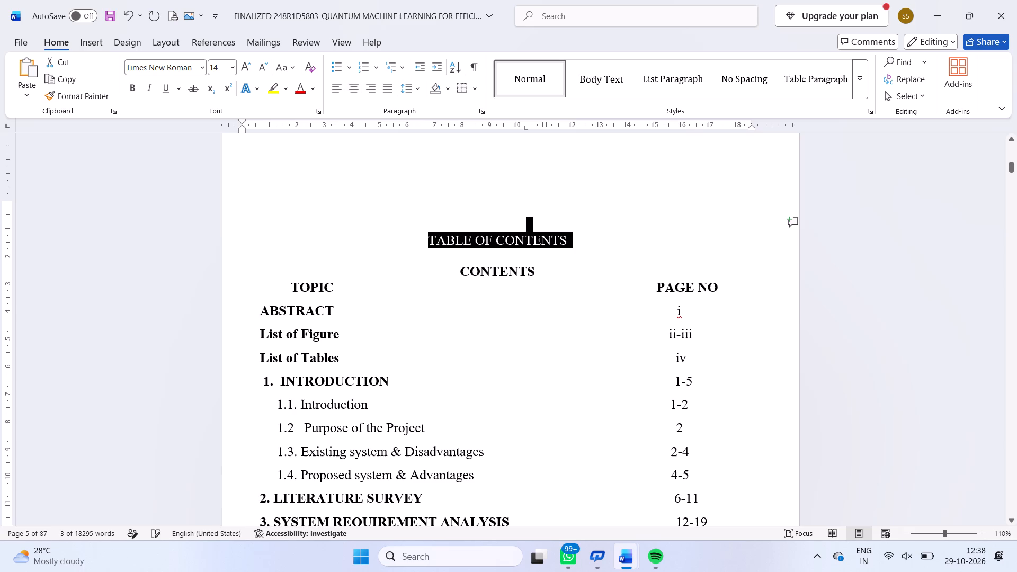
{"action": "left_click", "coordinate": [470, 267]}
Set the line spacing to 2.0 for the contents entries from ABSTRACT through 5.4. UML Diagrams.
{"action": "scroll", "coordinate": [481, 312], "scroll_direction": "down", "scroll_amount": 2}
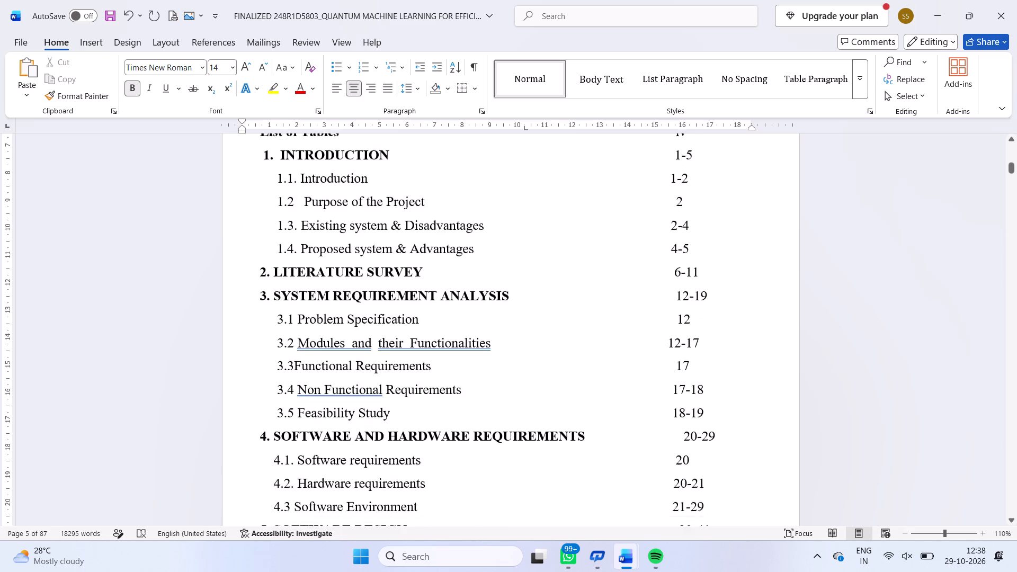
{"action": "scroll", "coordinate": [481, 312], "scroll_direction": "down", "scroll_amount": 4}
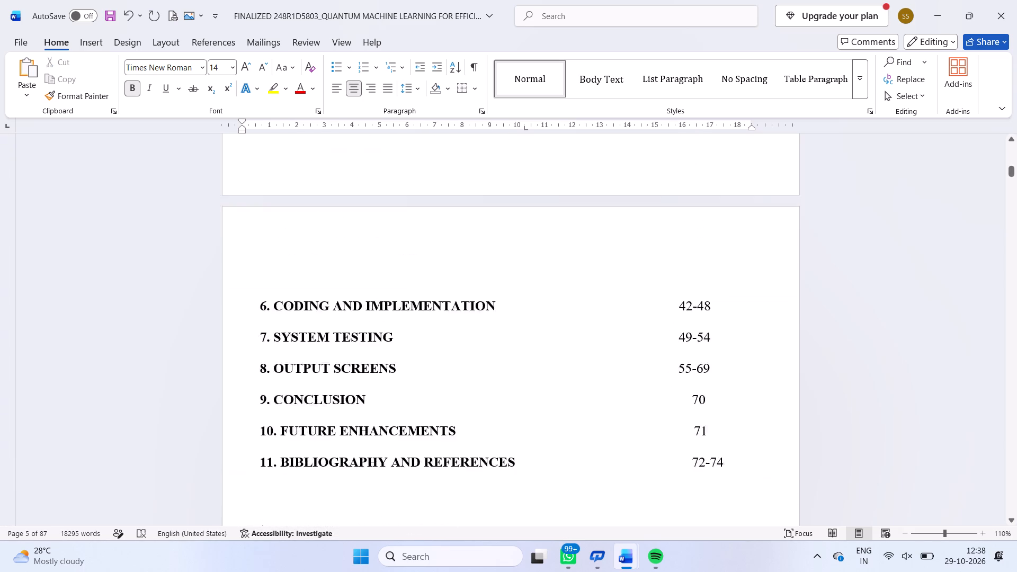
{"action": "scroll", "coordinate": [481, 312], "scroll_direction": "down", "scroll_amount": 3}
{"action": "scroll", "coordinate": [481, 312], "scroll_direction": "up", "scroll_amount": 1}
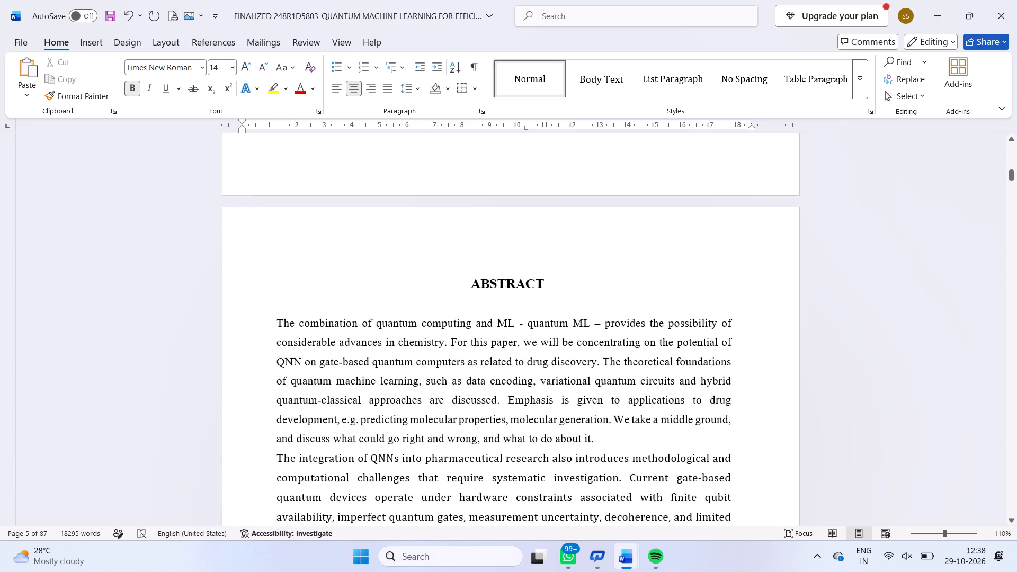
{"action": "scroll", "coordinate": [481, 312], "scroll_direction": "up", "scroll_amount": 3}
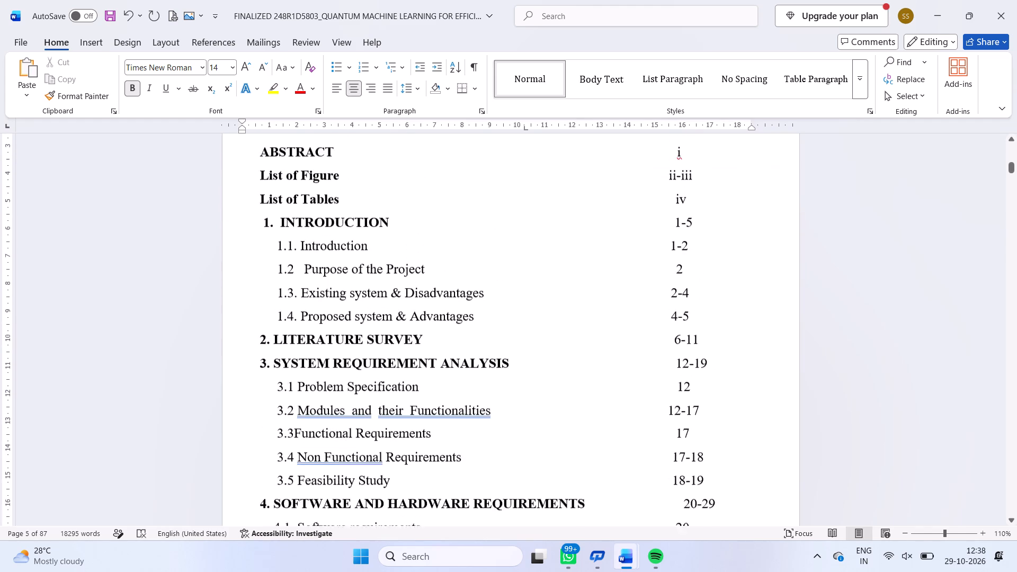
{"action": "scroll", "coordinate": [481, 312], "scroll_direction": "up", "scroll_amount": 1}
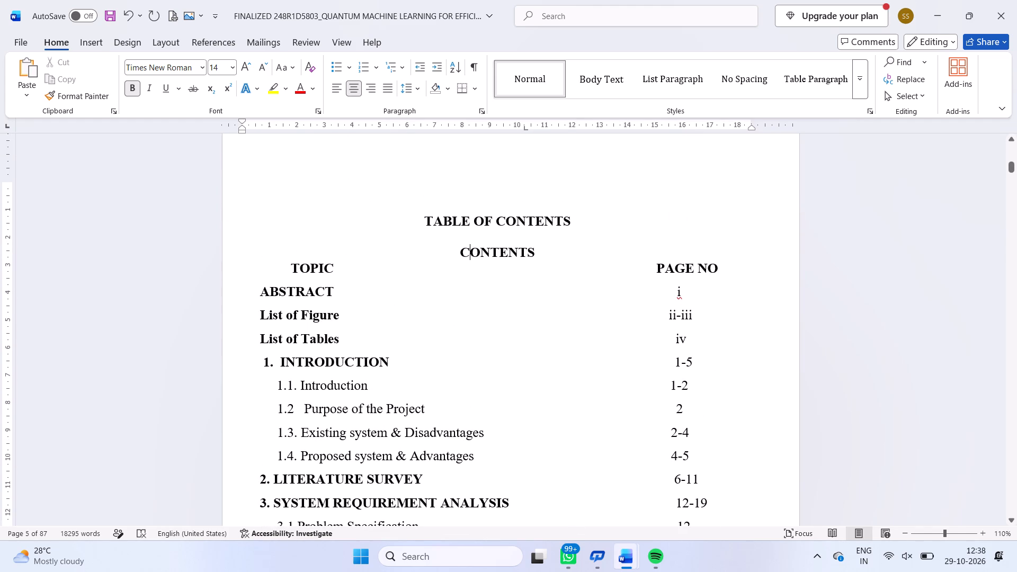
{"action": "left_click_drag", "start_coordinate": [257, 293], "coordinate": [462, 527]}
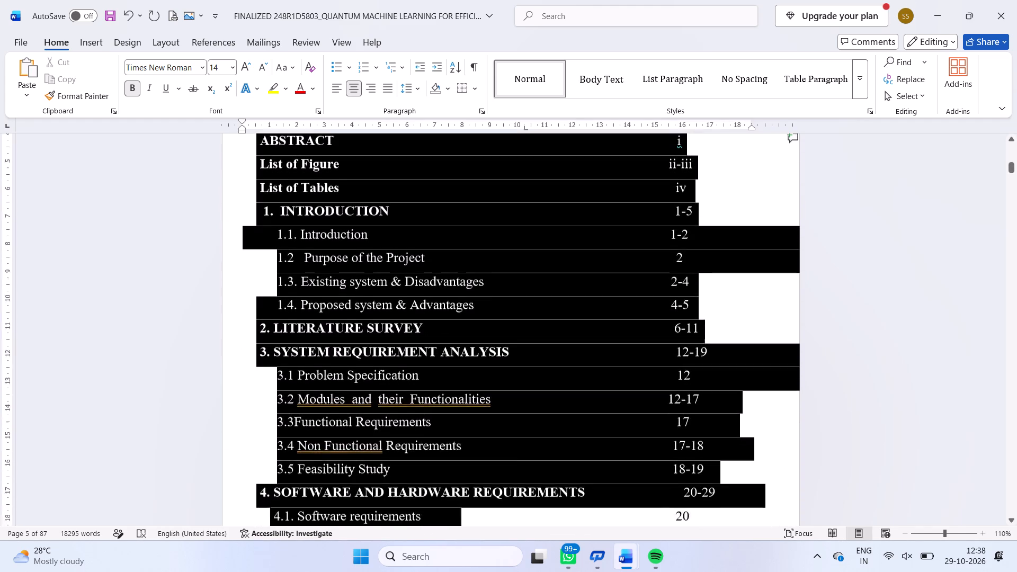
{"action": "left_click_drag", "start_coordinate": [462, 527], "coordinate": [629, 522]}
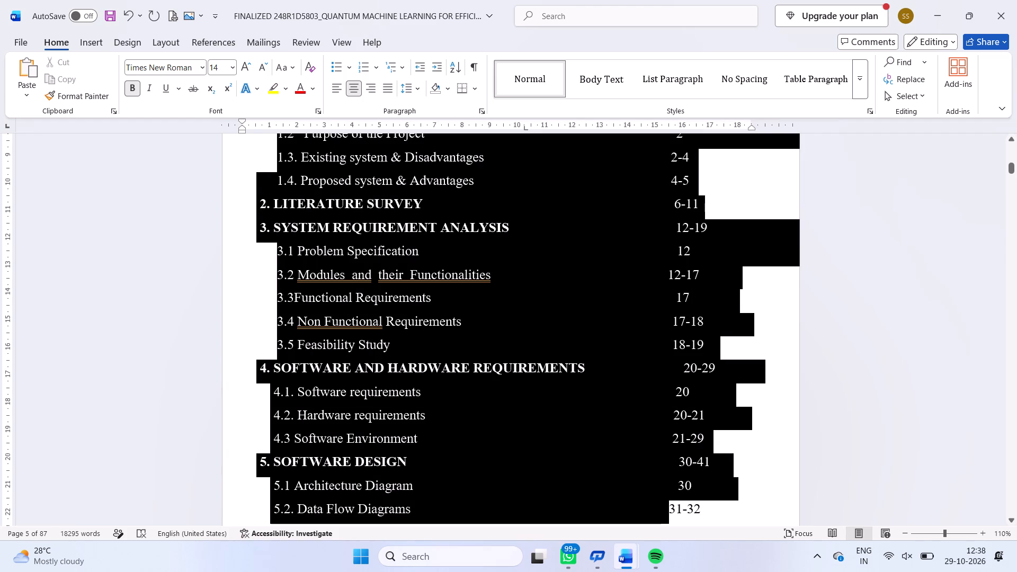
{"action": "left_click_drag", "start_coordinate": [629, 522], "coordinate": [702, 529]}
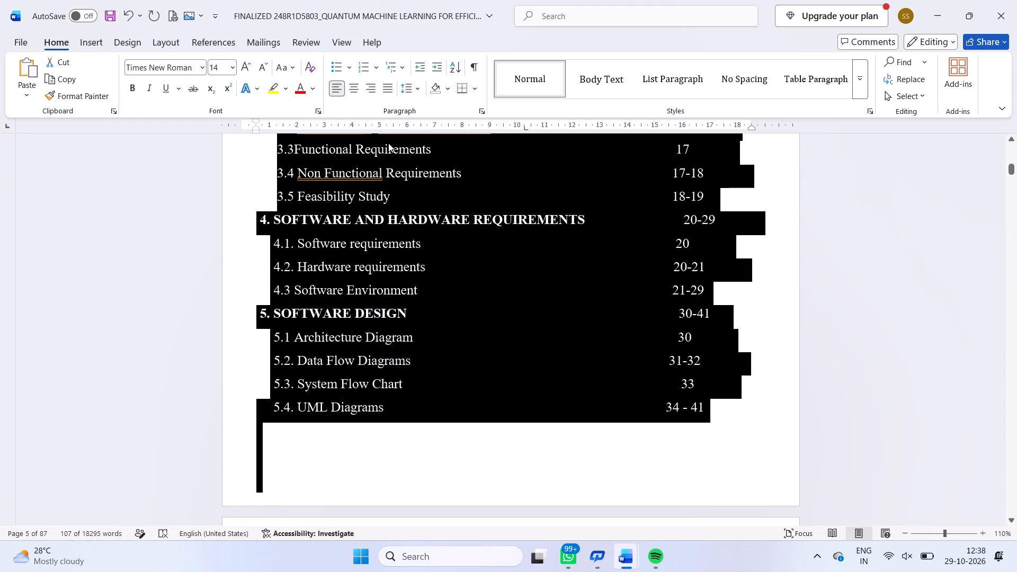
{"action": "left_click", "coordinate": [410, 87]}
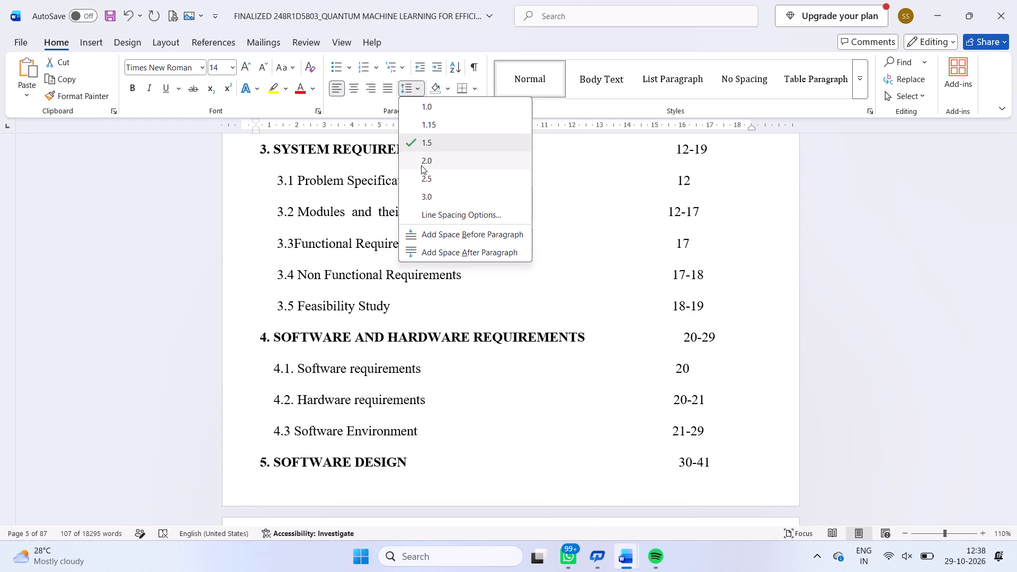
{"action": "left_click", "coordinate": [421, 165]}
{"action": "left_click", "coordinate": [879, 313]}
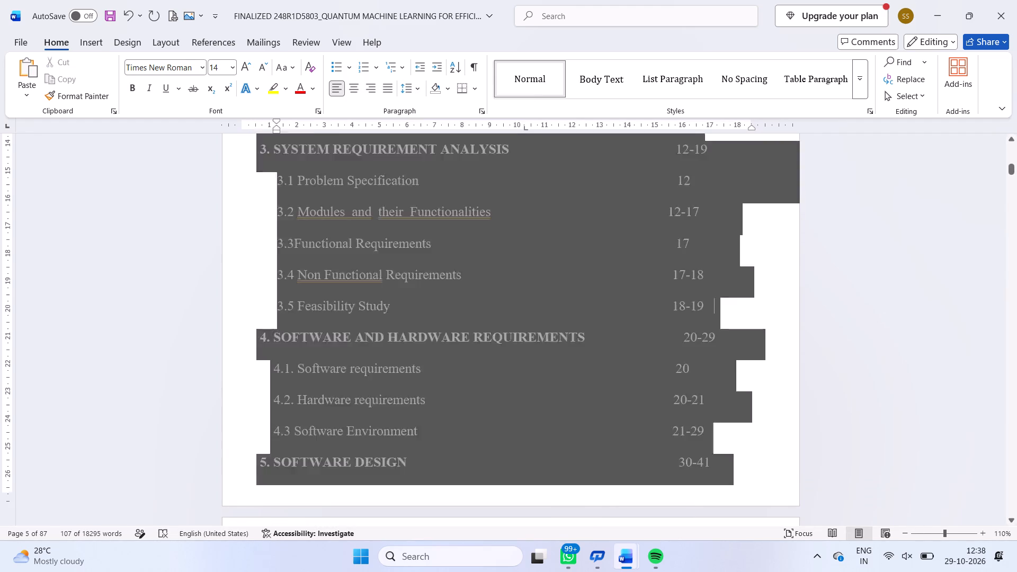
Set the line spacing to 2.0 for the TABLE OF CONTENTS title, CONTENTS heading and TOPIC / PAGE NO row.
{"action": "scroll", "coordinate": [879, 313], "scroll_direction": "down", "scroll_amount": 3, "text": "ctrl"}
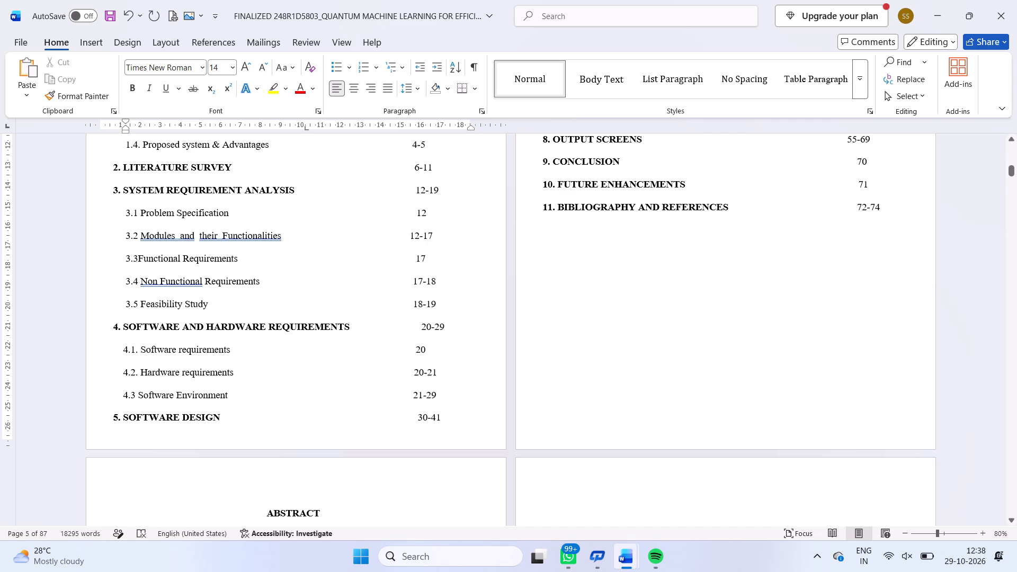
{"action": "scroll", "coordinate": [481, 284], "scroll_direction": "up", "scroll_amount": 1}
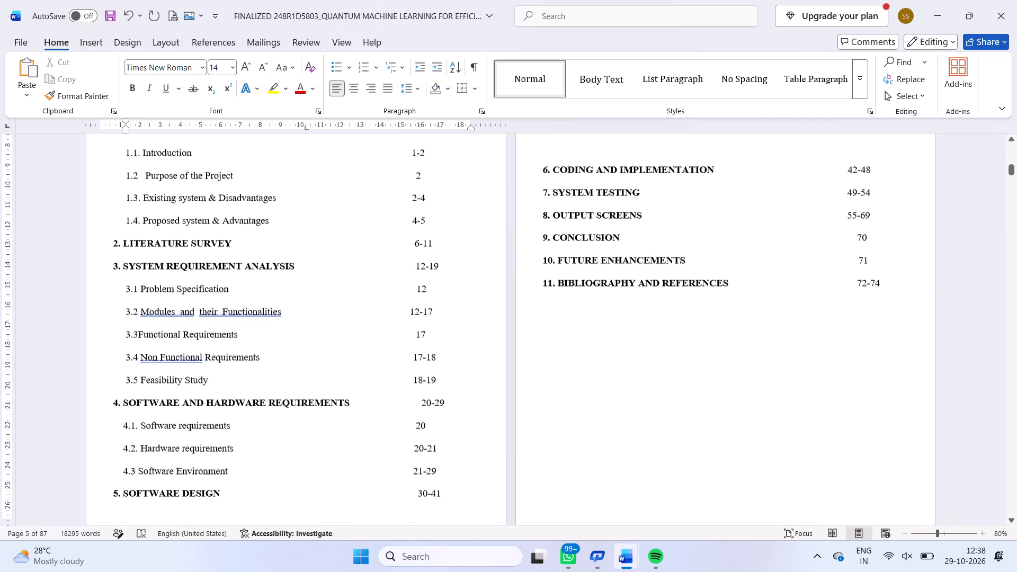
{"action": "scroll", "coordinate": [481, 284], "scroll_direction": "up", "scroll_amount": 1}
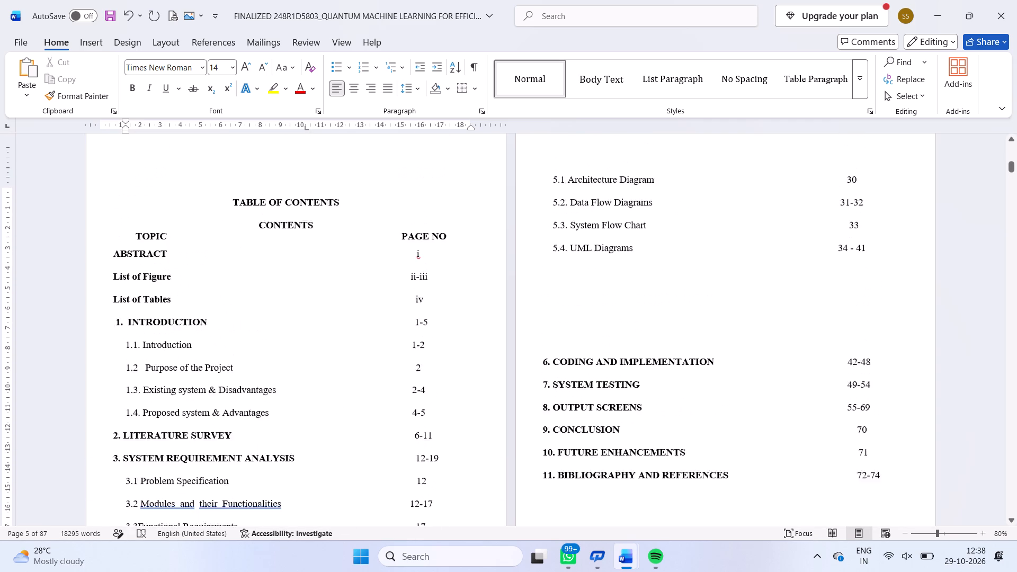
{"action": "scroll", "coordinate": [481, 284], "scroll_direction": "up", "scroll_amount": 1}
{"action": "left_click_drag", "start_coordinate": [227, 215], "coordinate": [391, 239]}
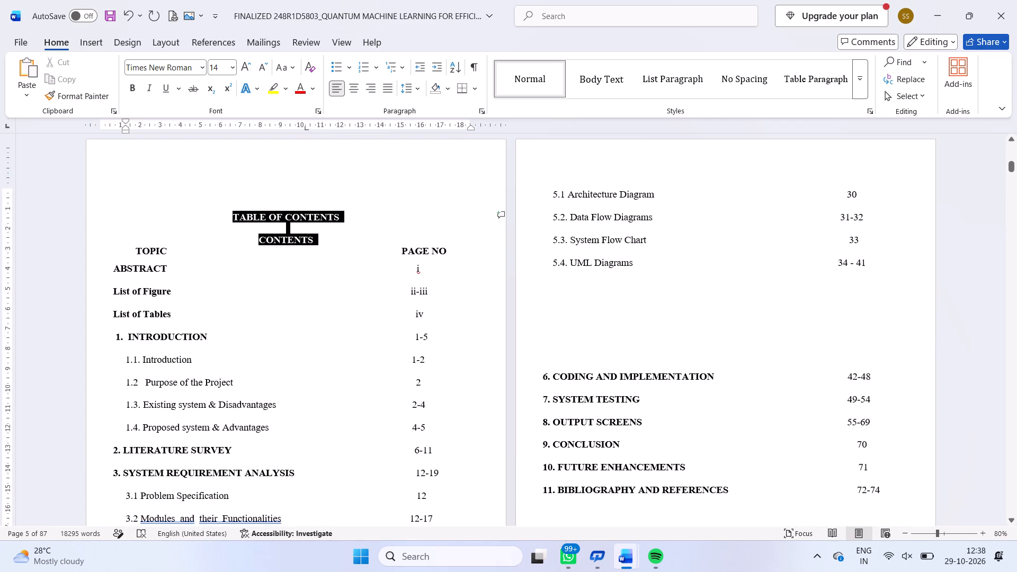
{"action": "left_click_drag", "start_coordinate": [391, 239], "coordinate": [448, 257]}
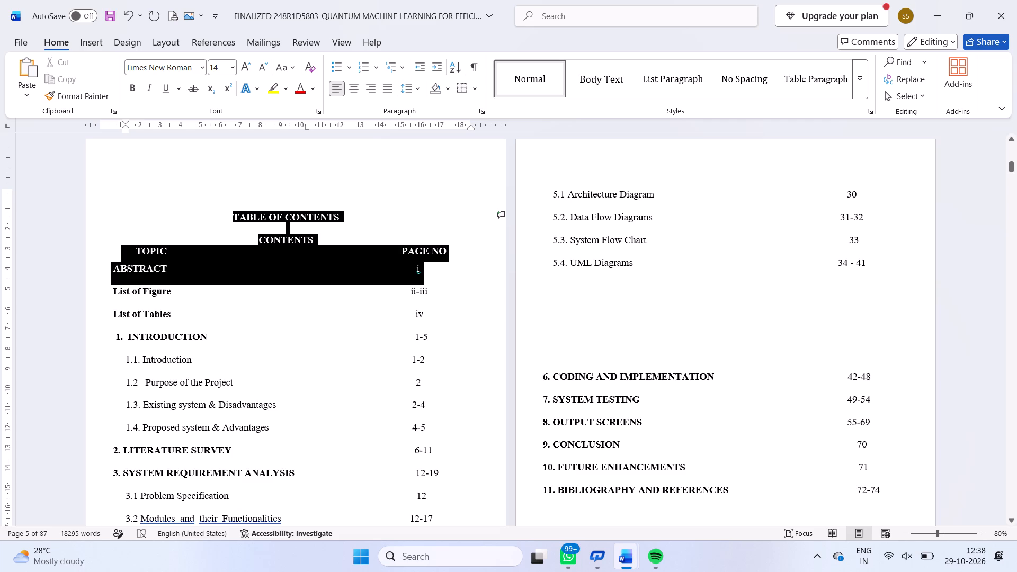
{"action": "left_click_drag", "start_coordinate": [448, 257], "coordinate": [458, 248]}
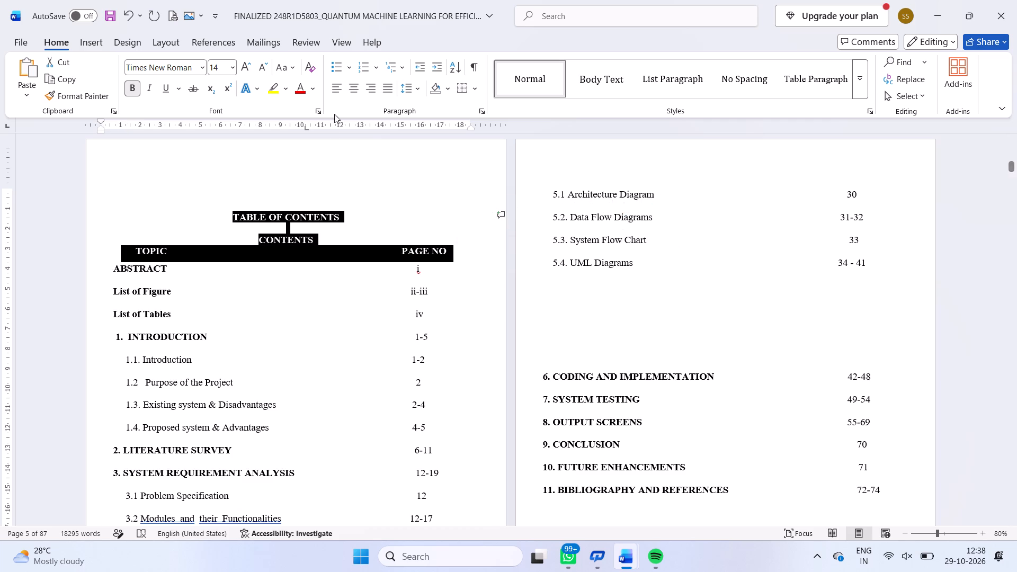
{"action": "left_click_drag", "start_coordinate": [414, 91], "coordinate": [423, 162]}
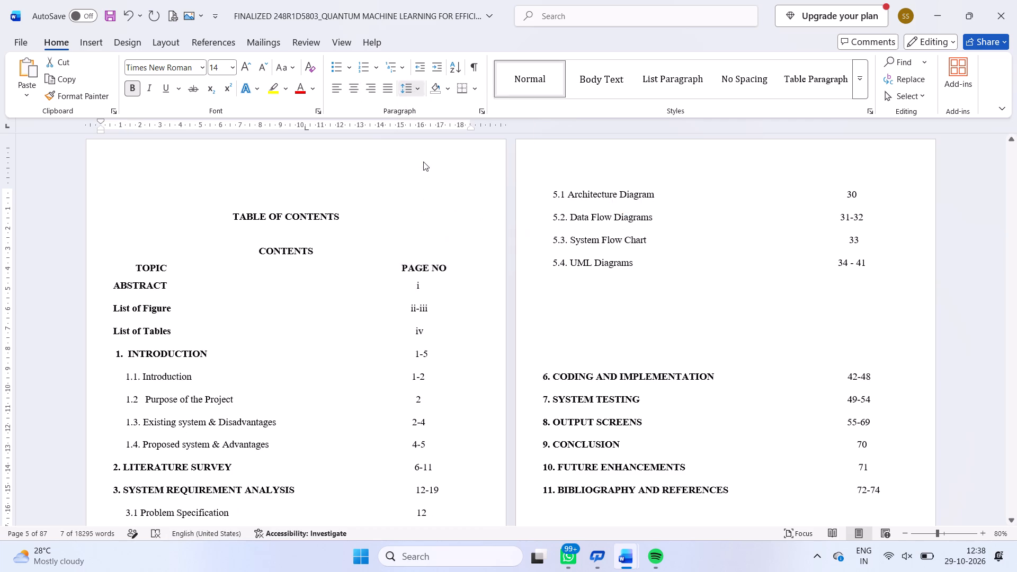
{"action": "left_click", "coordinate": [423, 162]}
Remove the blank line between the TABLE OF CONTENTS title and the CONTENTS heading.
{"action": "left_click", "coordinate": [355, 237]}
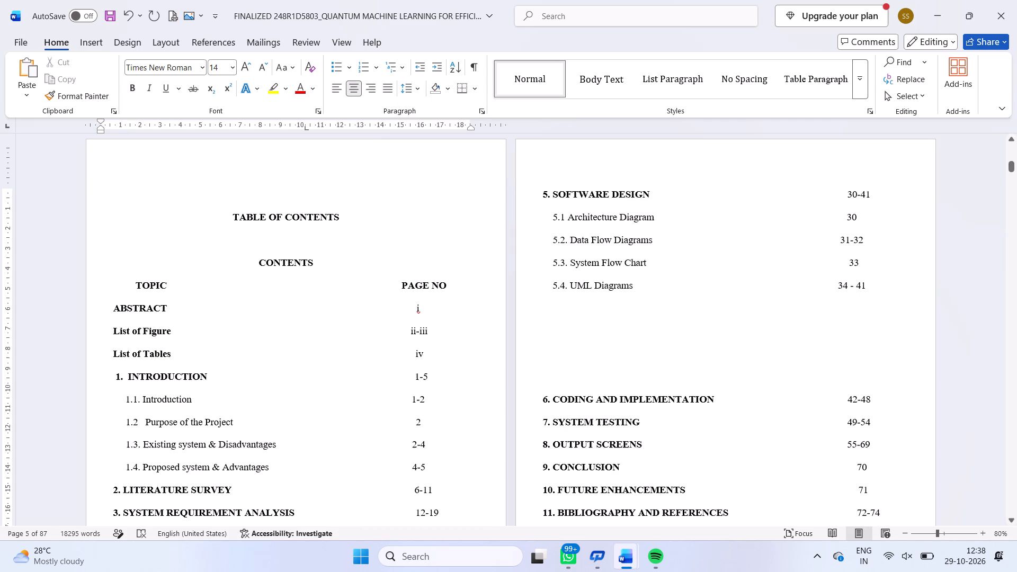
{"action": "key", "text": "BackSpace"}
{"action": "key", "text": "BackSpace"}
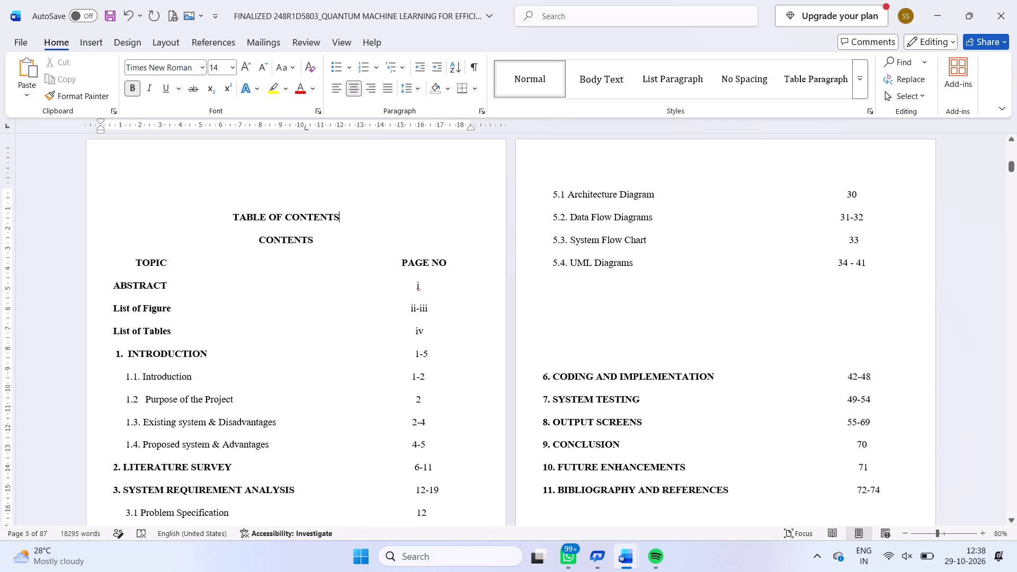
Insert a blank line after the 4.3 Software Environment entry to move 5. SOFTWARE DESIGN onto the following page.
{"action": "scroll", "coordinate": [257, 302], "scroll_direction": "down", "scroll_amount": 4}
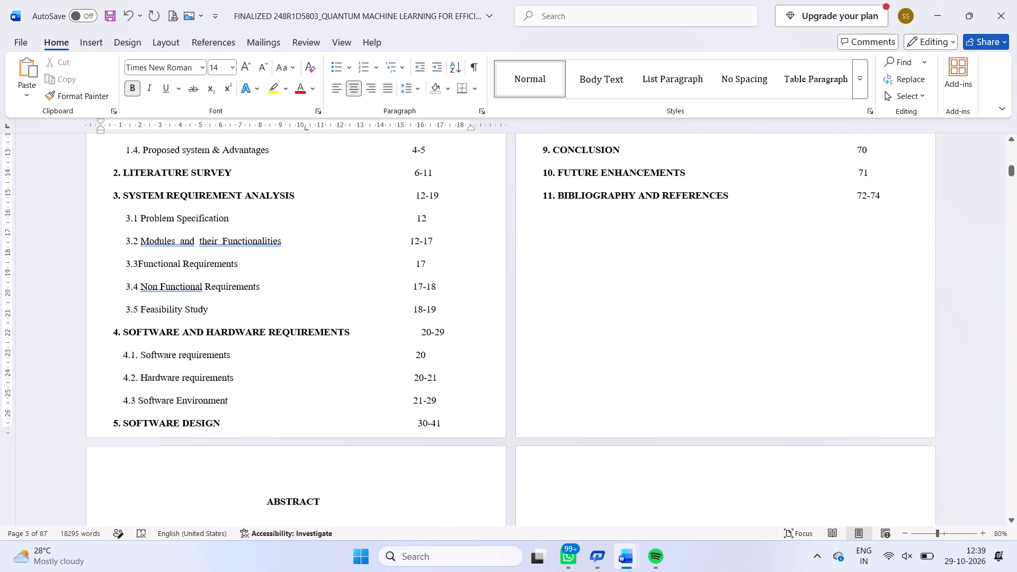
{"action": "left_click", "coordinate": [446, 398]}
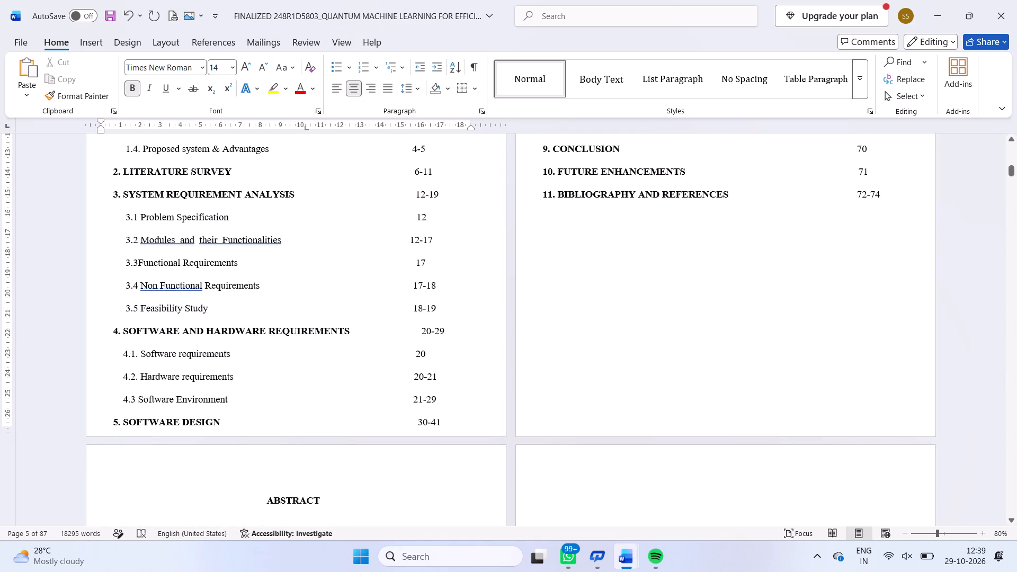
{"action": "key", "text": "Return"}
Delete the blank lines between the 5.4. UML Diagrams and 6. CODING AND IMPLEMENTATION entries.
{"action": "scroll", "coordinate": [446, 398], "scroll_direction": "up", "scroll_amount": 1}
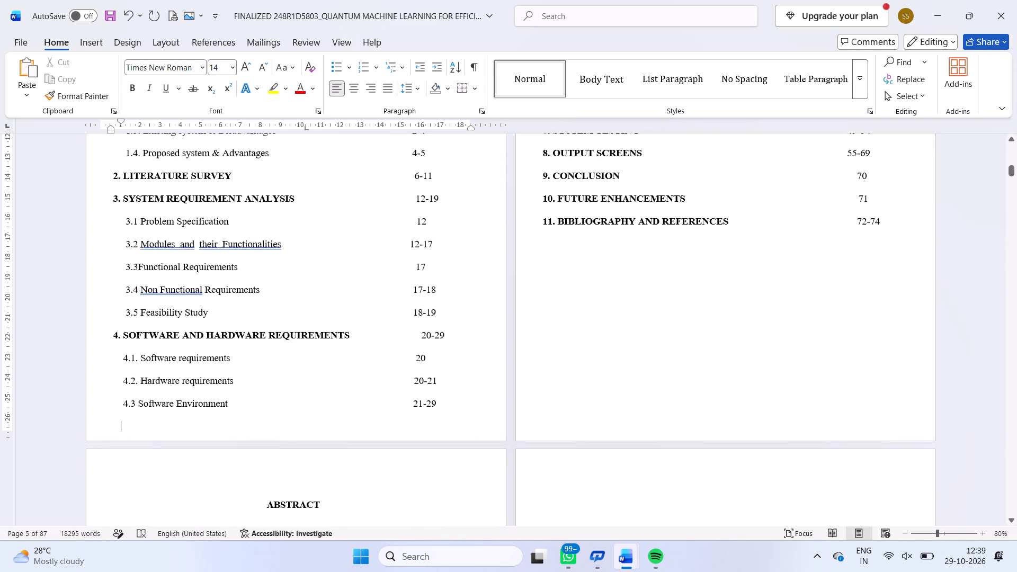
{"action": "scroll", "coordinate": [446, 398], "scroll_direction": "up", "scroll_amount": 2}
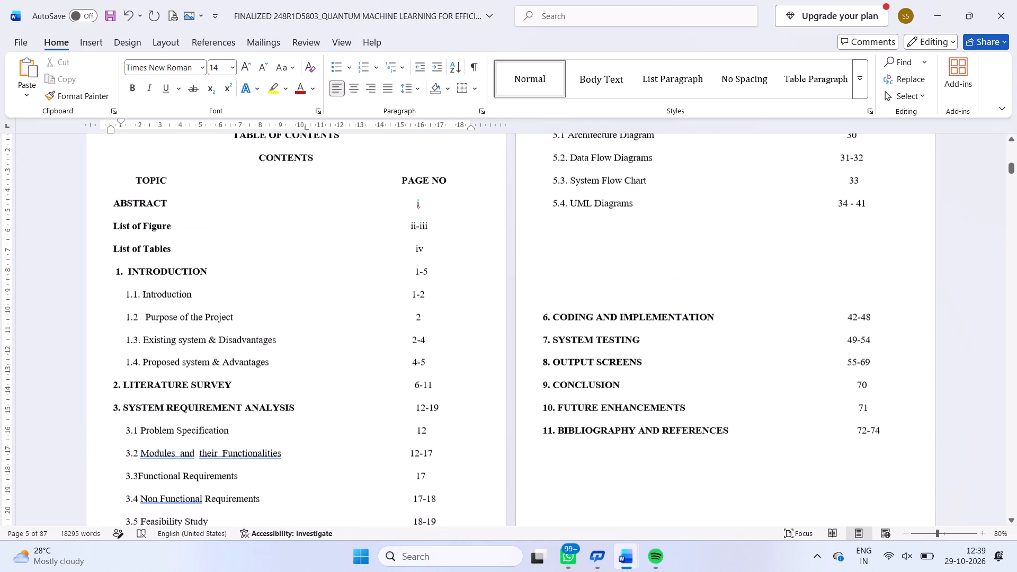
{"action": "scroll", "coordinate": [450, 408], "scroll_direction": "up", "scroll_amount": 1}
{"action": "left_click", "coordinate": [554, 311]}
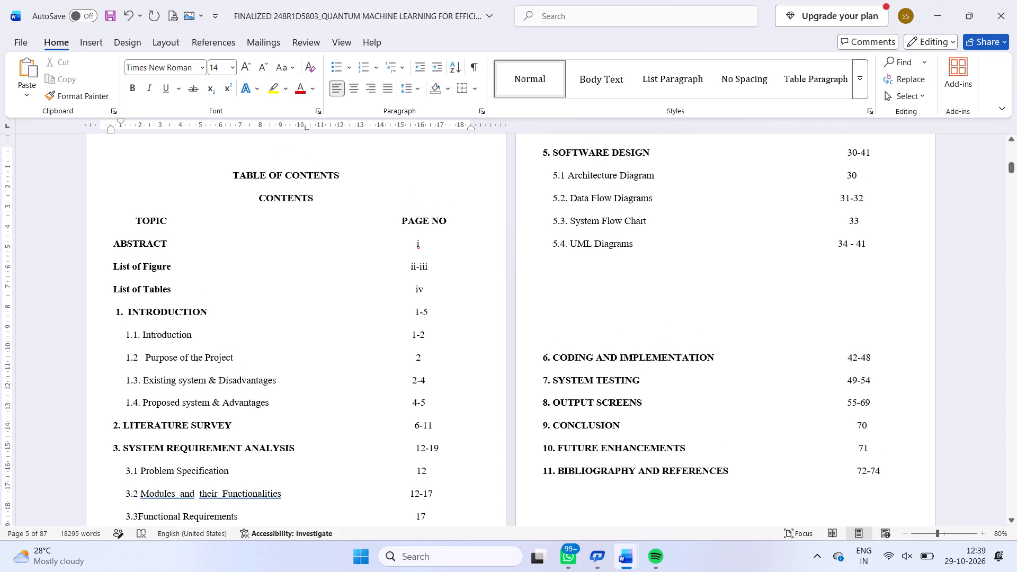
{"action": "key", "text": "BackSpace"}
{"action": "key", "text": "BackSpace"}
{"action": "key", "text": "BackSpace"}
{"action": "key", "text": "BackSpace"}
{"action": "key", "text": "BackSpace"}
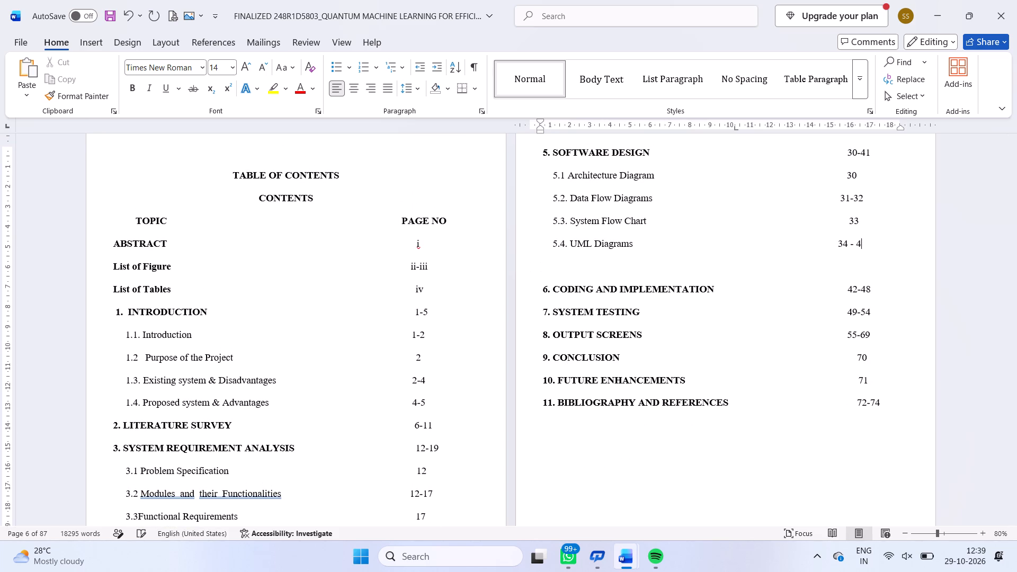
{"action": "type", "text": "11"}
{"action": "key", "text": "BackSpace"}
{"action": "left_click", "coordinate": [548, 278]}
{"action": "key", "text": "BackSpace"}
{"action": "key", "text": "BackSpace"}
{"action": "key", "text": "BackSpace"}
{"action": "key", "text": "BackSpace"}
{"action": "key", "text": "BackSpace"}
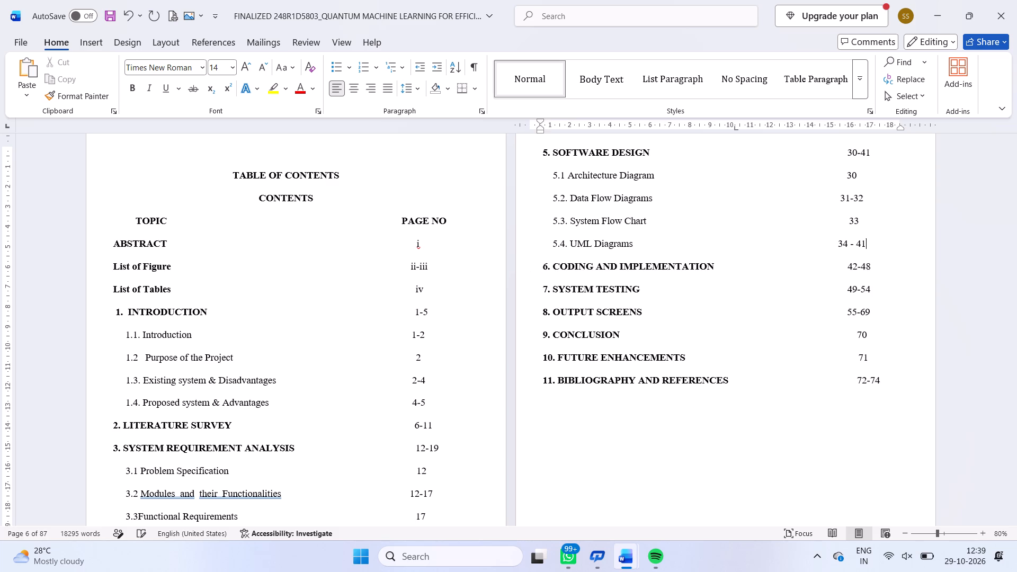
Add spaces before the page numbers of 5.4. UML Diagrams and 5.2. Data Flow Diagrams to align them with the page-number column.
{"action": "scroll", "coordinate": [564, 325], "scroll_direction": "up", "scroll_amount": 1}
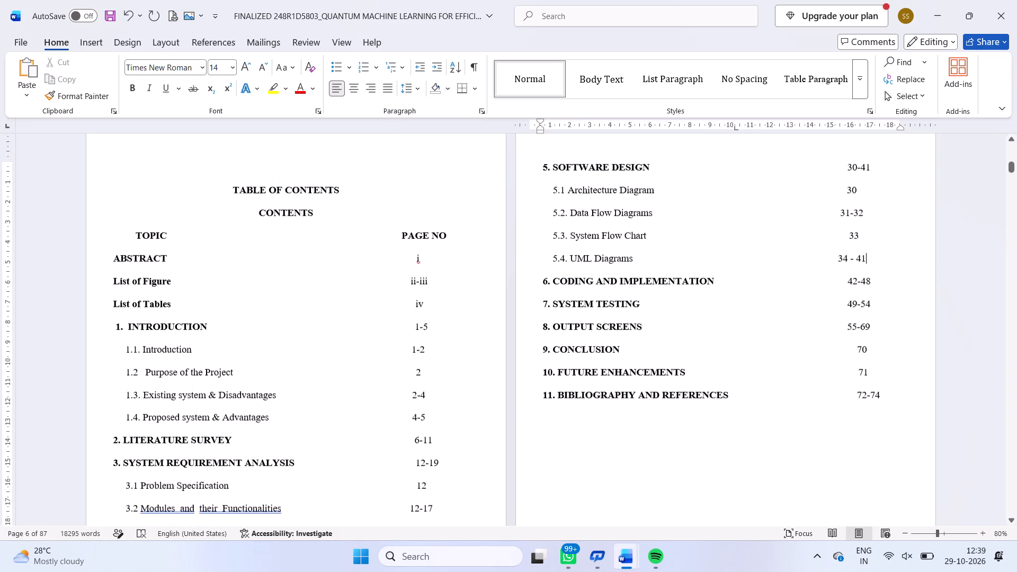
{"action": "scroll", "coordinate": [564, 325], "scroll_direction": "down", "scroll_amount": 1}
{"action": "scroll", "coordinate": [686, 296], "scroll_direction": "up", "scroll_amount": 1}
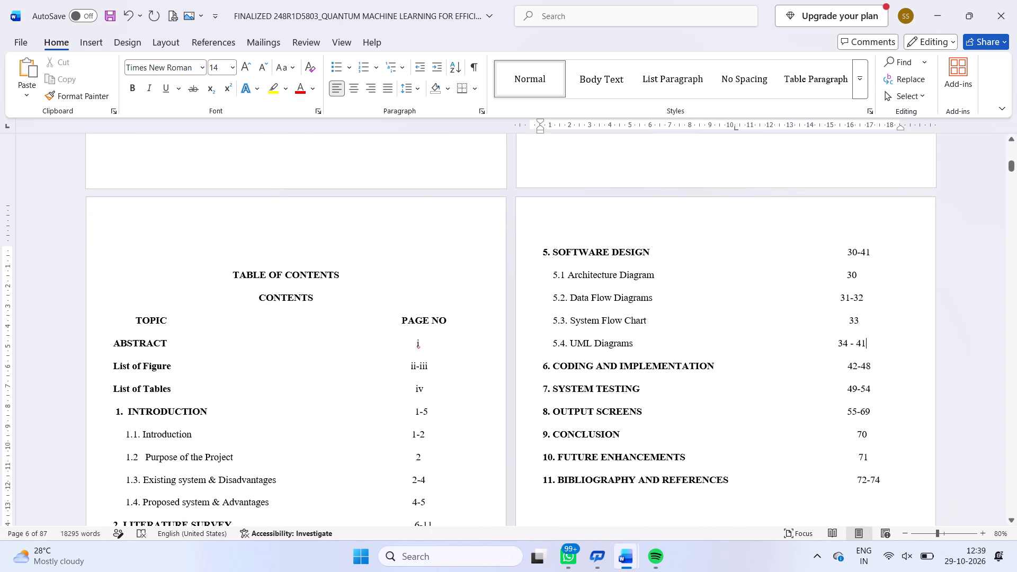
{"action": "left_click", "coordinate": [831, 345]}
{"action": "key", "text": "space"}
{"action": "key", "text": "space"}
{"action": "key", "text": "space"}
{"action": "key", "text": "space"}
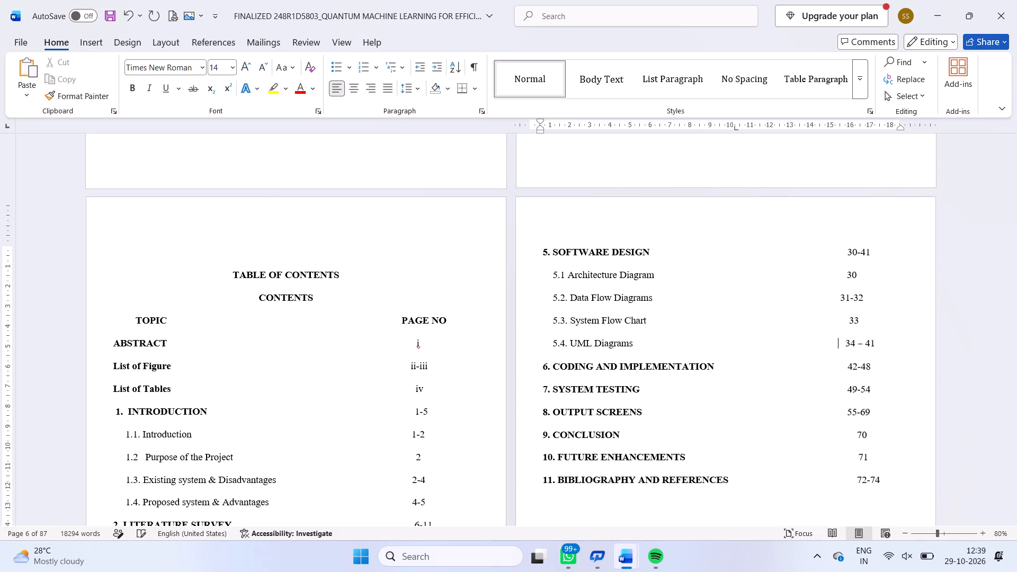
{"action": "key", "text": "space"}
{"action": "key", "text": "space"}
{"action": "key", "text": "space"}
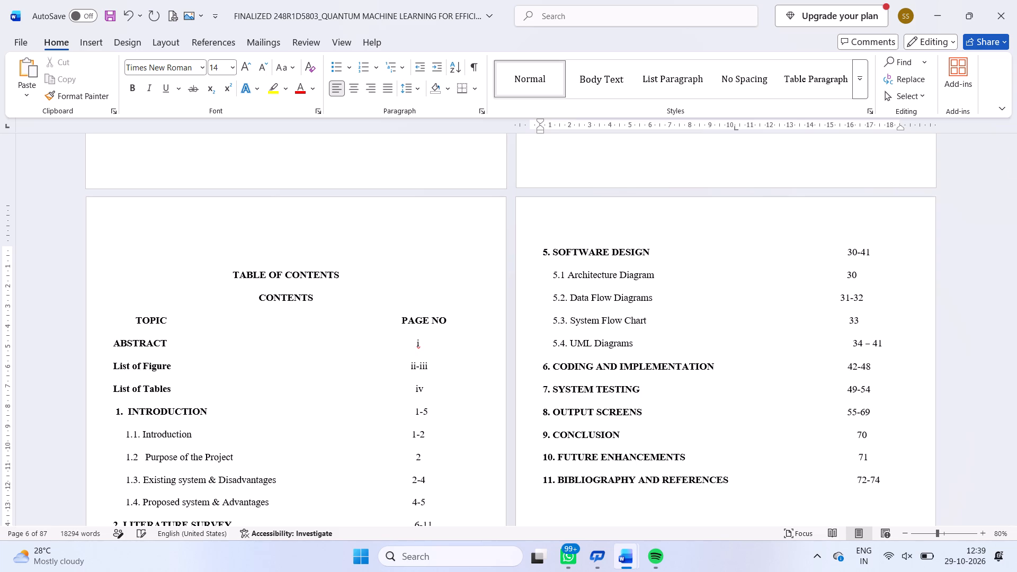
{"action": "key", "text": "BackSpace"}
{"action": "key", "text": "BackSpace"}
{"action": "left_click", "coordinate": [838, 295]}
{"action": "key", "text": "space"}
{"action": "key", "text": "space"}
Remove extra spaces before the page numbers of BIBLIOGRAPHY AND REFERENCES, FUTURE ENHANCEMENTS and CONCLUSION to align them with the entries above.
{"action": "scroll", "coordinate": [857, 438], "scroll_direction": "down", "scroll_amount": 1}
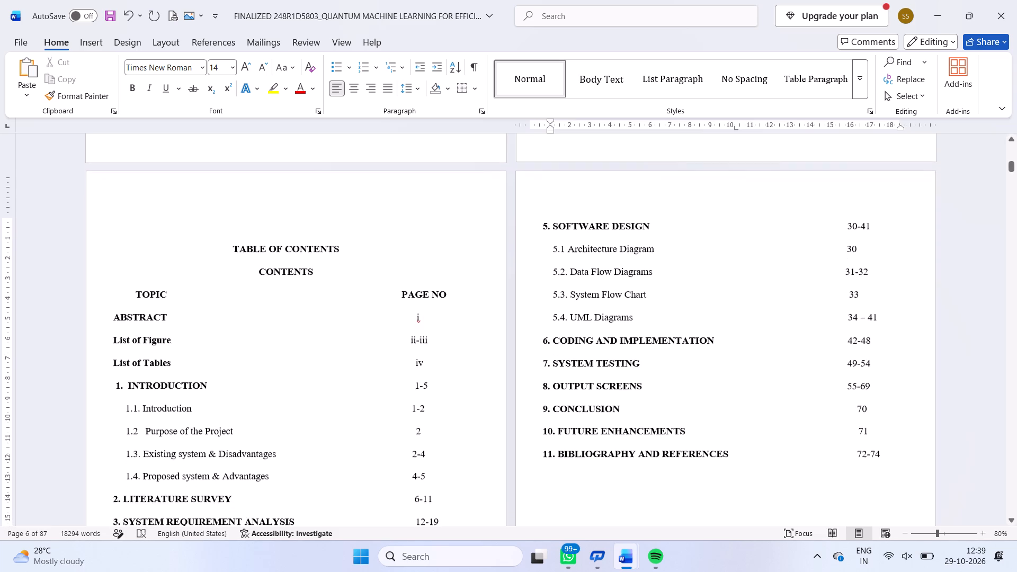
{"action": "scroll", "coordinate": [857, 438], "scroll_direction": "down", "scroll_amount": 1}
{"action": "left_click", "coordinate": [857, 450]}
{"action": "key", "text": "BackSpace"}
{"action": "key", "text": "BackSpace"}
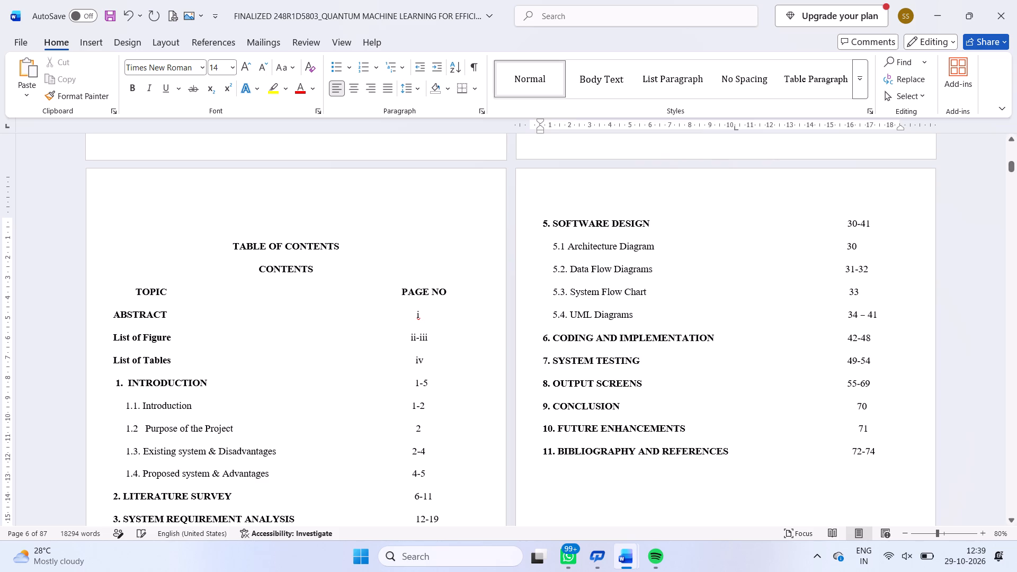
{"action": "left_click", "coordinate": [857, 429]}
{"action": "key", "text": "BackSpace"}
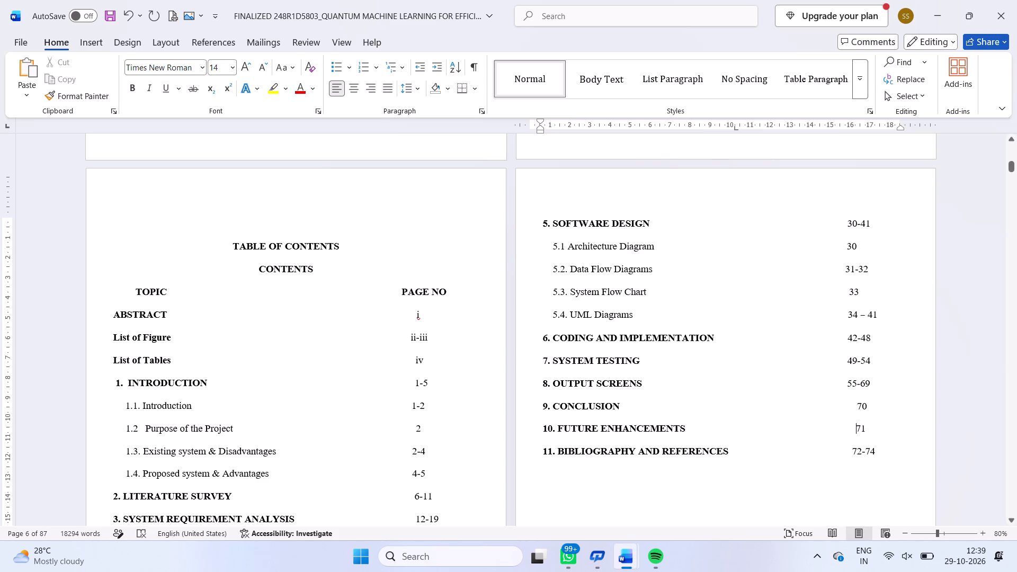
{"action": "left_click", "coordinate": [857, 407]}
{"action": "key", "text": "BackSpace"}
{"action": "left_click", "coordinate": [857, 407]}
{"action": "key", "text": "BackSpace"}
Review the rest of the contents entries, the ABSTRACT page and the CHAPTER 1 title page.
{"action": "scroll", "coordinate": [857, 407], "scroll_direction": "down", "scroll_amount": 1}
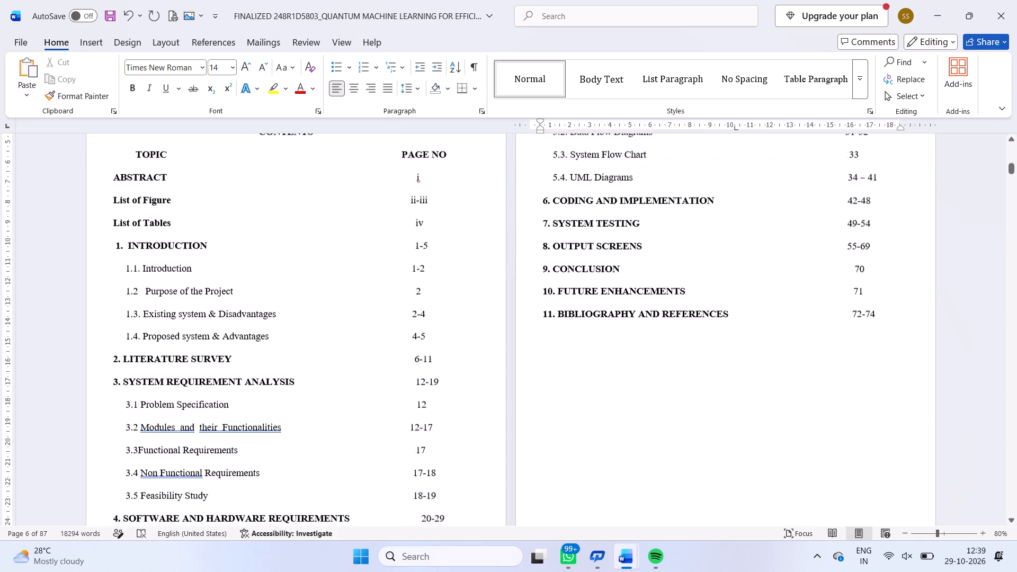
{"action": "scroll", "coordinate": [857, 407], "scroll_direction": "down", "scroll_amount": 3}
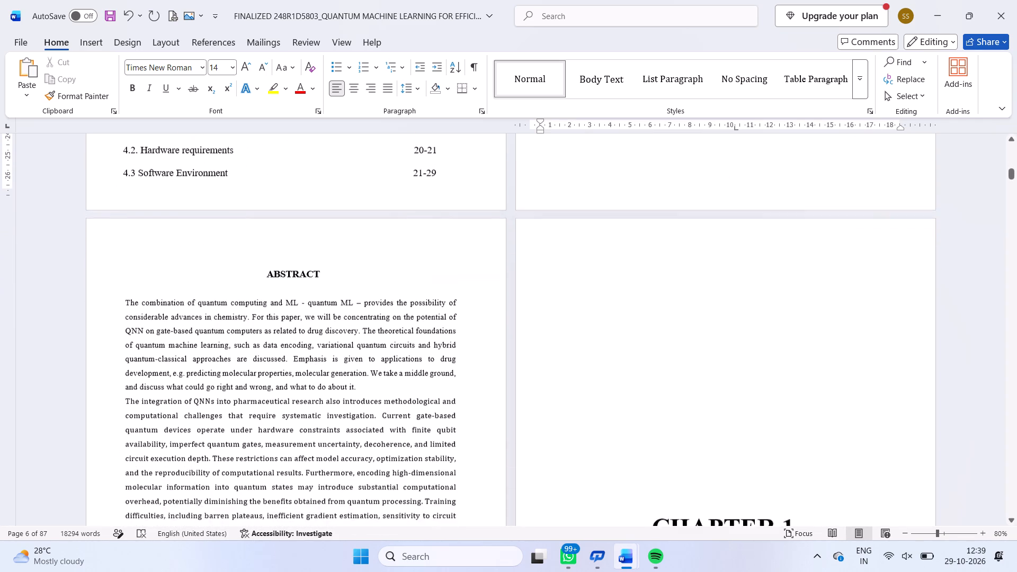
{"action": "scroll", "coordinate": [857, 407], "scroll_direction": "down", "scroll_amount": 2}
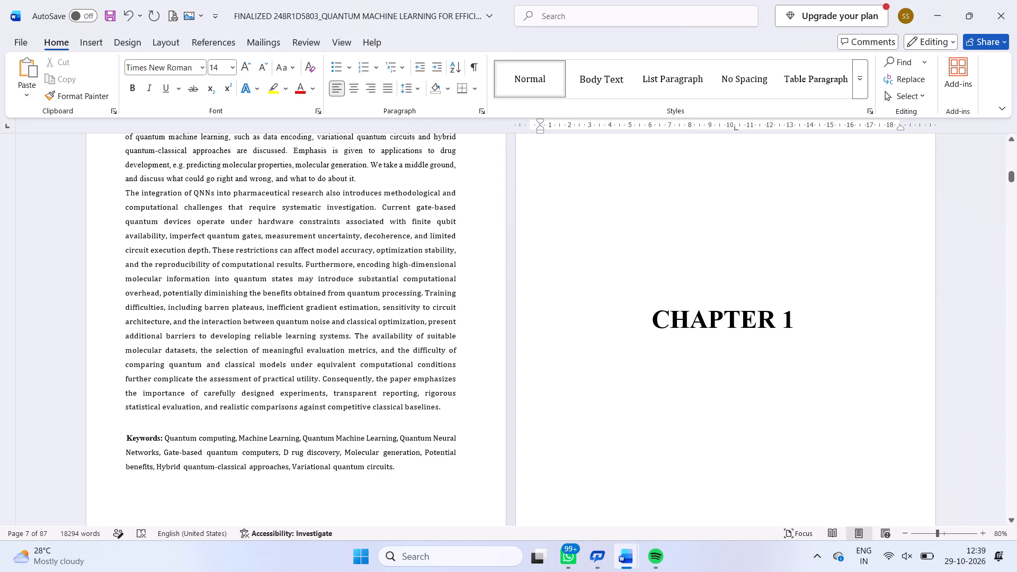
{"action": "scroll", "coordinate": [857, 407], "scroll_direction": "down", "scroll_amount": 5}
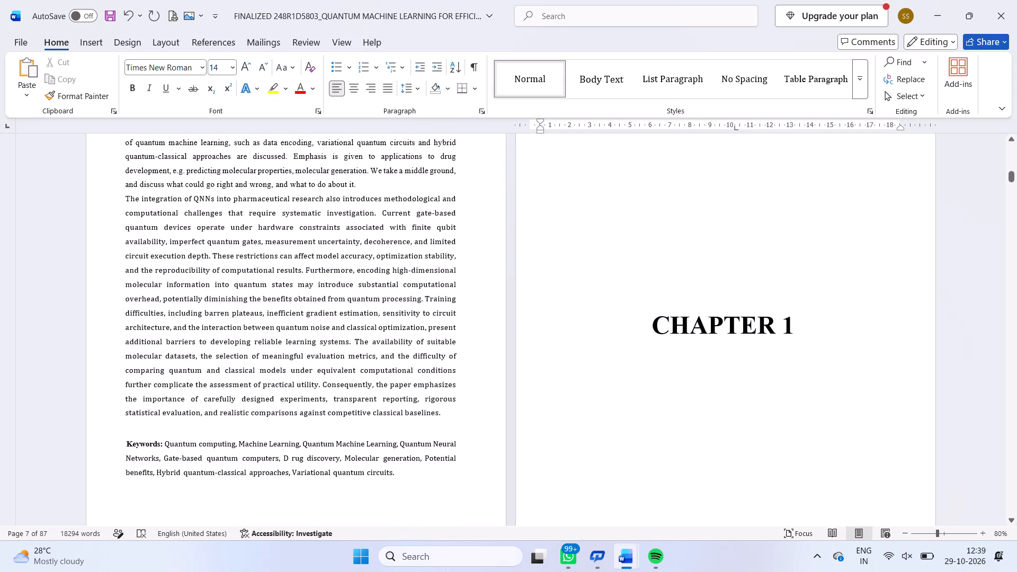
{"action": "scroll", "coordinate": [857, 407], "scroll_direction": "down", "scroll_amount": 3}
Review the CHAPTER 1 title page, the ABSTRACT page and both table of contents pages again.
{"action": "scroll", "coordinate": [857, 407], "scroll_direction": "down", "scroll_amount": 1}
{"action": "scroll", "coordinate": [649, 416], "scroll_direction": "down", "scroll_amount": 1}
{"action": "scroll", "coordinate": [649, 416], "scroll_direction": "up", "scroll_amount": 1}
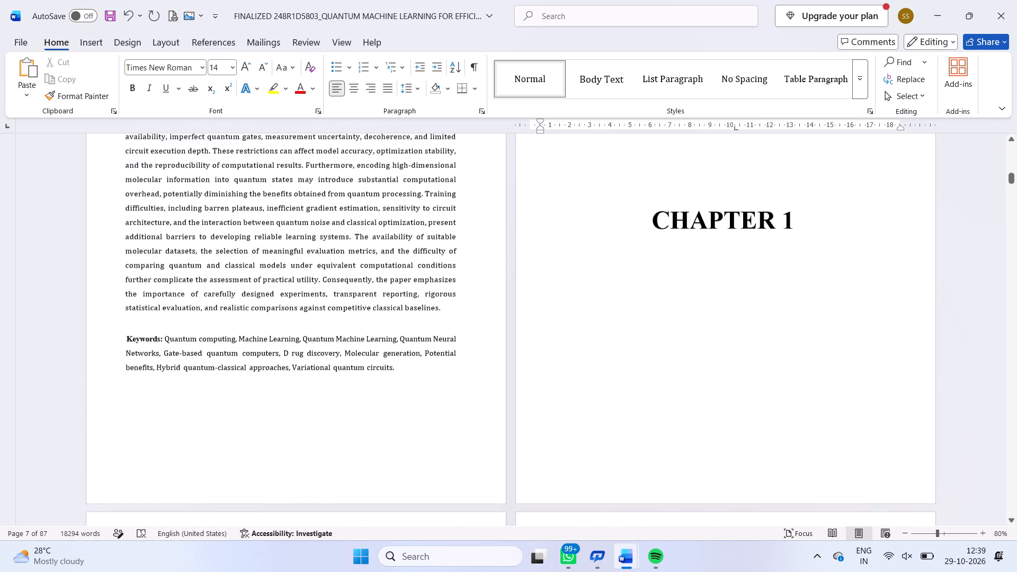
{"action": "scroll", "coordinate": [649, 416], "scroll_direction": "up", "scroll_amount": 4}
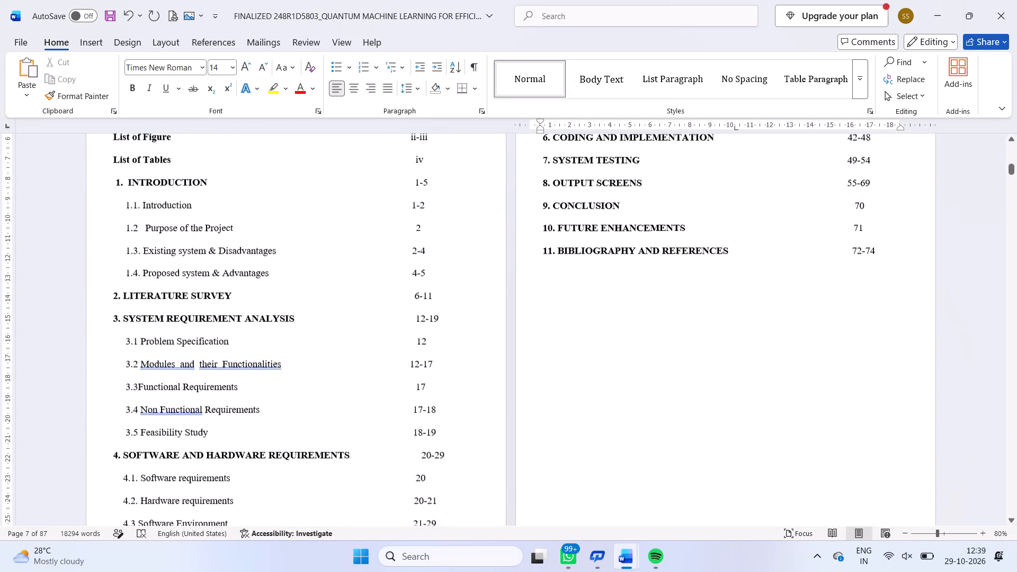
{"action": "scroll", "coordinate": [649, 416], "scroll_direction": "up", "scroll_amount": 1}
{"action": "scroll", "coordinate": [649, 416], "scroll_direction": "down", "scroll_amount": 1}
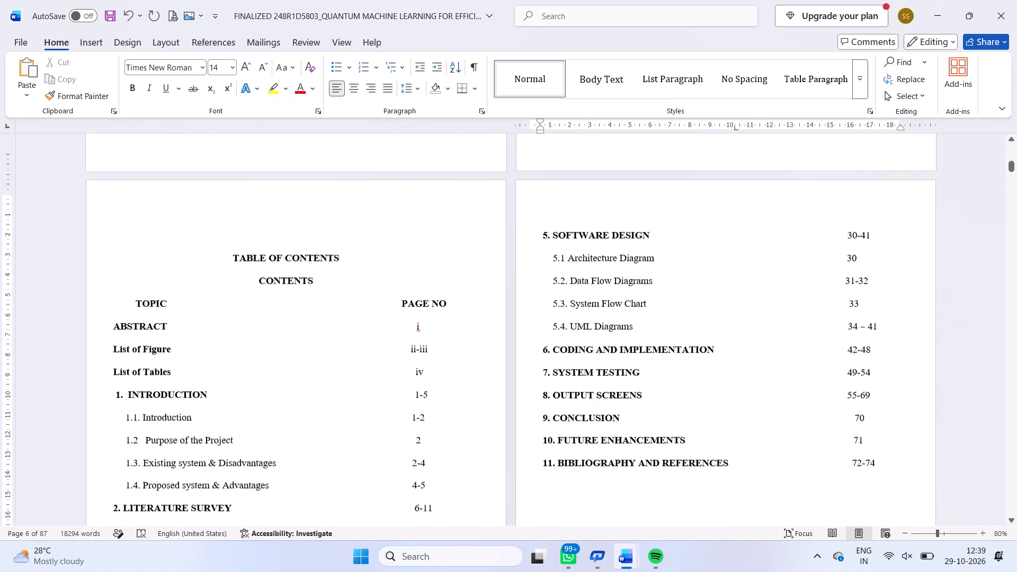
{"action": "scroll", "coordinate": [649, 416], "scroll_direction": "down", "scroll_amount": 1}
{"action": "scroll", "coordinate": [649, 416], "scroll_direction": "up", "scroll_amount": 1}
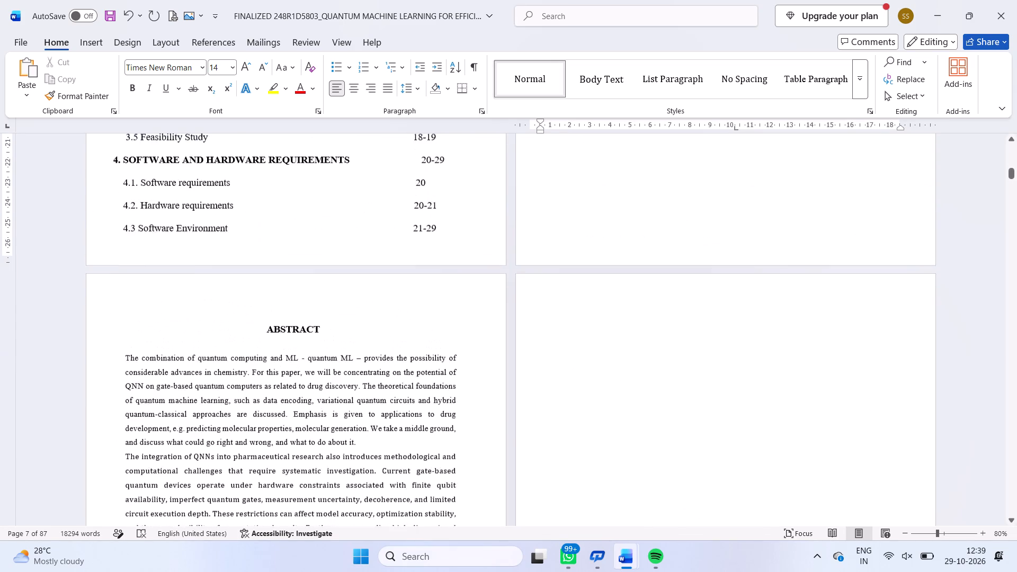
{"action": "scroll", "coordinate": [649, 416], "scroll_direction": "up", "scroll_amount": 1}
Add blank lines after the 11. BIBLIOGRAPHY AND REFERENCES entry to create an empty page before ABSTRACT, and place the cursor at that page's top.
{"action": "left_click", "coordinate": [631, 301]}
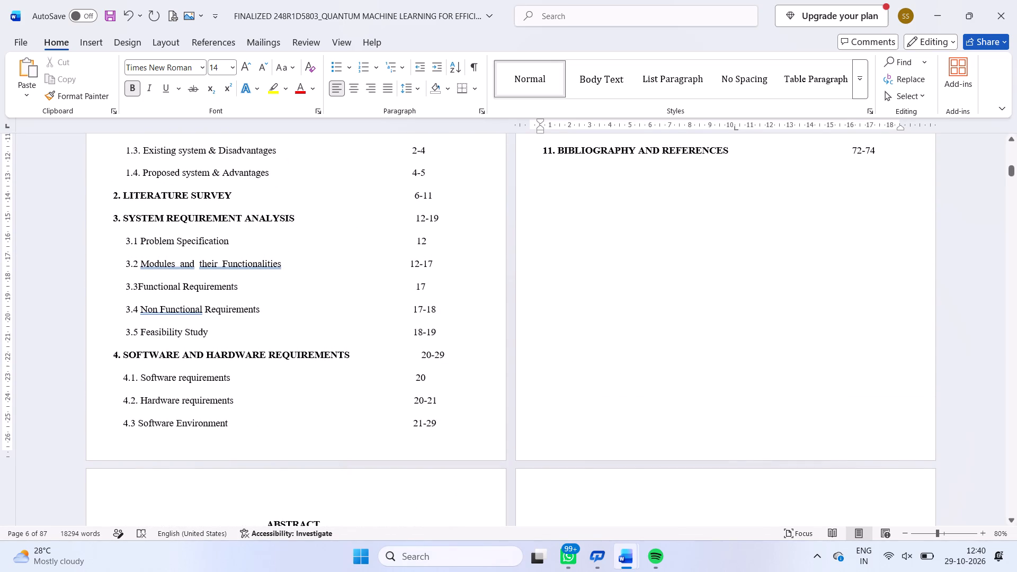
{"action": "left_click", "coordinate": [634, 332]}
{"action": "left_click", "coordinate": [879, 147]}
{"action": "key", "text": "Return"}
{"action": "key", "text": "Return"}
{"action": "key", "text": "Return"}
{"action": "key", "text": "Return"}
{"action": "key", "text": "Return"}
{"action": "key", "text": "Return"}
{"action": "key", "text": "Return"}
{"action": "key", "text": "Return"}
{"action": "key", "text": "Return"}
{"action": "key", "text": "Return"}
{"action": "key", "text": "Return"}
{"action": "key", "text": "Return"}
{"action": "key", "text": "Return"}
{"action": "key", "text": "Return"}
{"action": "key", "text": "Return"}
{"action": "key", "text": "Return"}
{"action": "key", "text": "Return"}
{"action": "key", "text": "Return"}
{"action": "key", "text": "Return"}
{"action": "key", "text": "Return"}
{"action": "key", "text": "Return"}
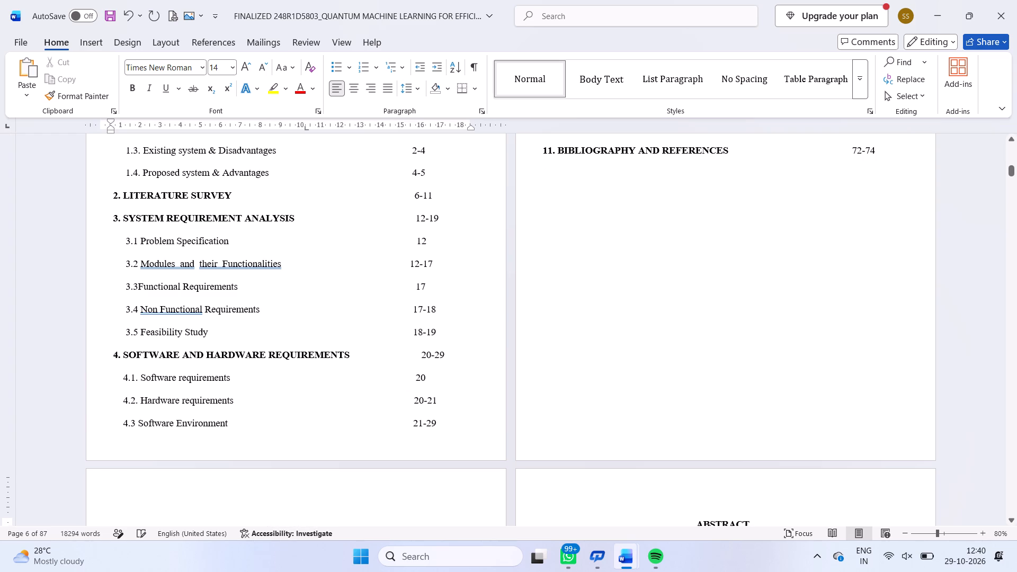
{"action": "scroll", "coordinate": [879, 147], "scroll_direction": "down", "scroll_amount": 2}
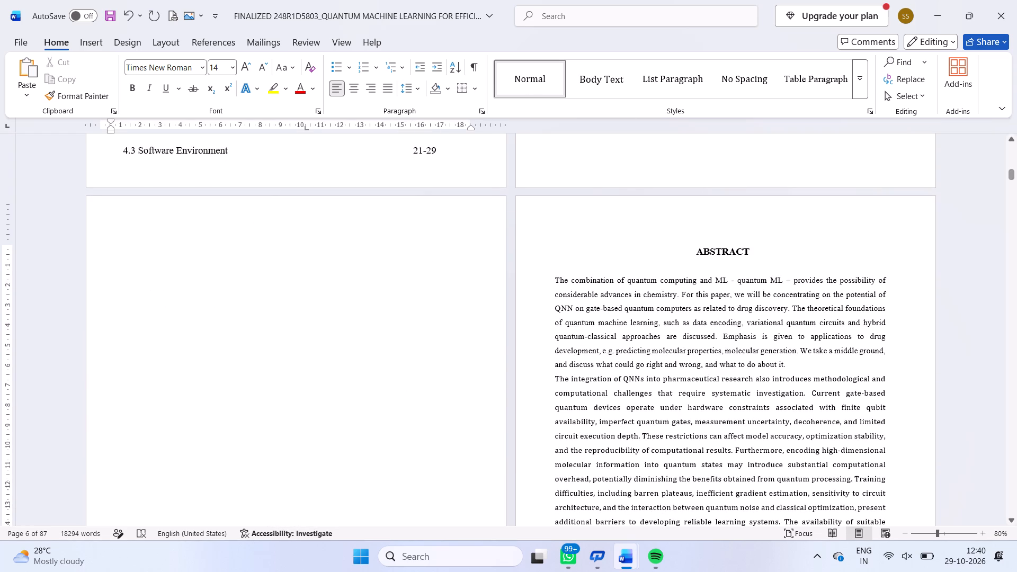
{"action": "left_click", "coordinate": [219, 252]}
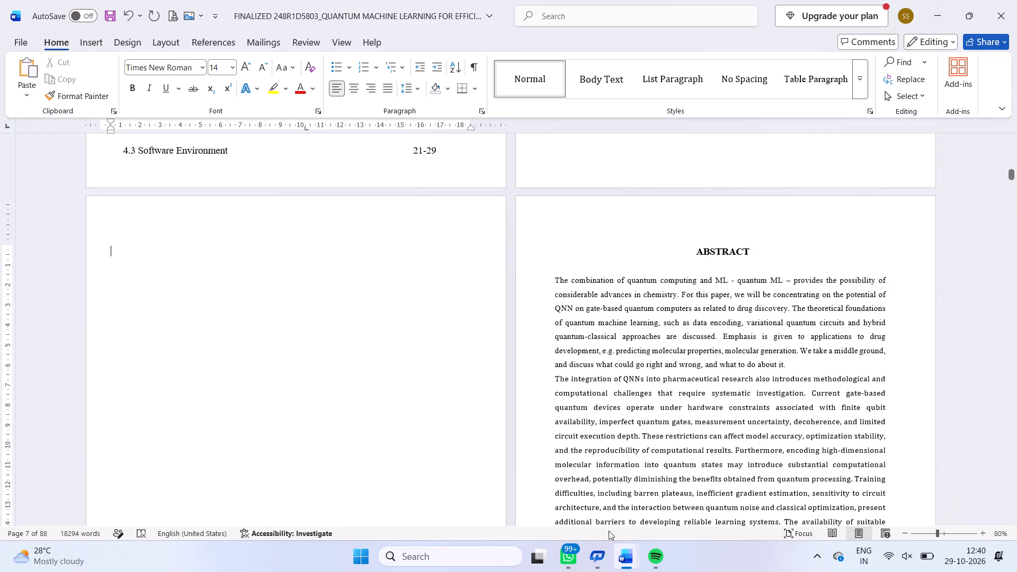
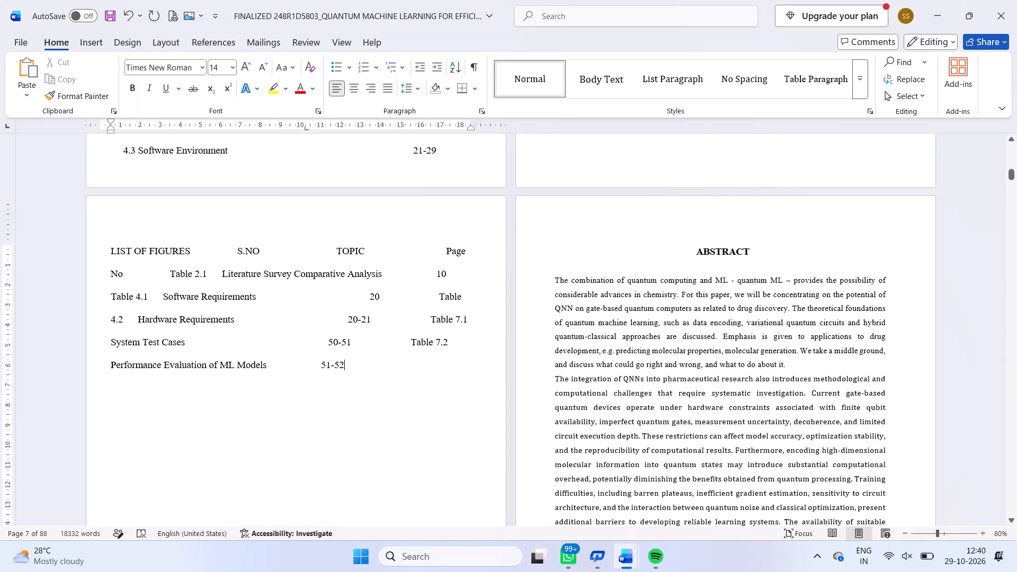
Insert line breaks after LIST OF FIGURES and after Page No so the S.NO, TOPIC, Page No header sits on its own line.
{"action": "left_click", "coordinate": [191, 250]}
{"action": "key", "text": "Return"}
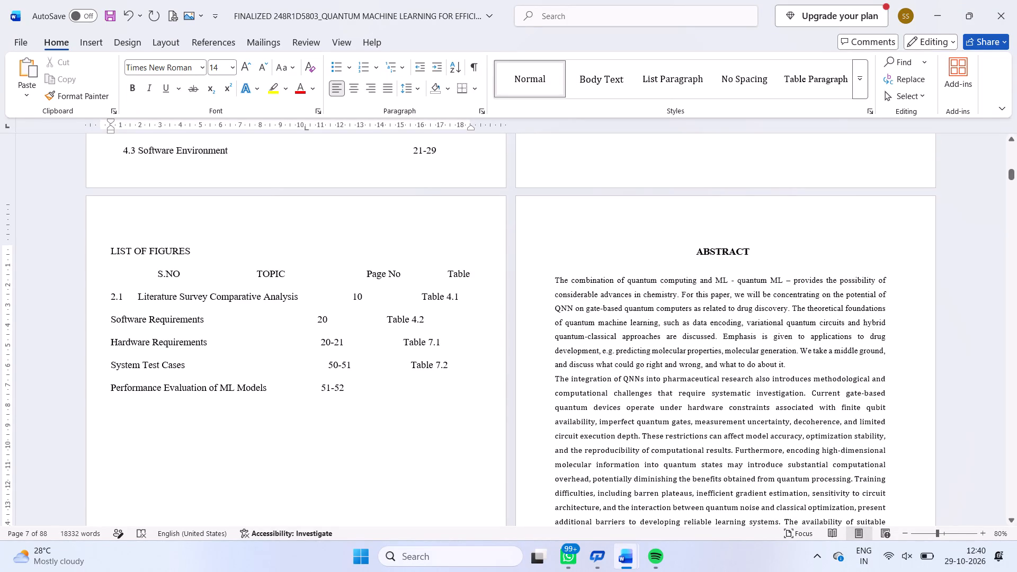
{"action": "left_click", "coordinate": [418, 275]}
{"action": "key", "text": "Return"}
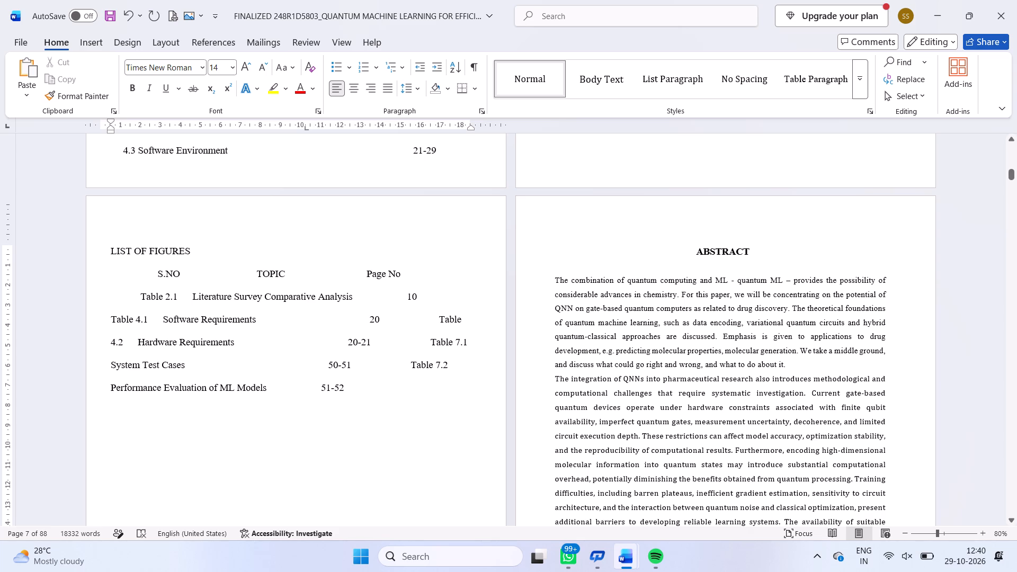
Center the LIST OF FIGURES heading on the page before the abstract.
{"action": "left_click", "coordinate": [114, 252]}
{"action": "left_click", "coordinate": [351, 93]}
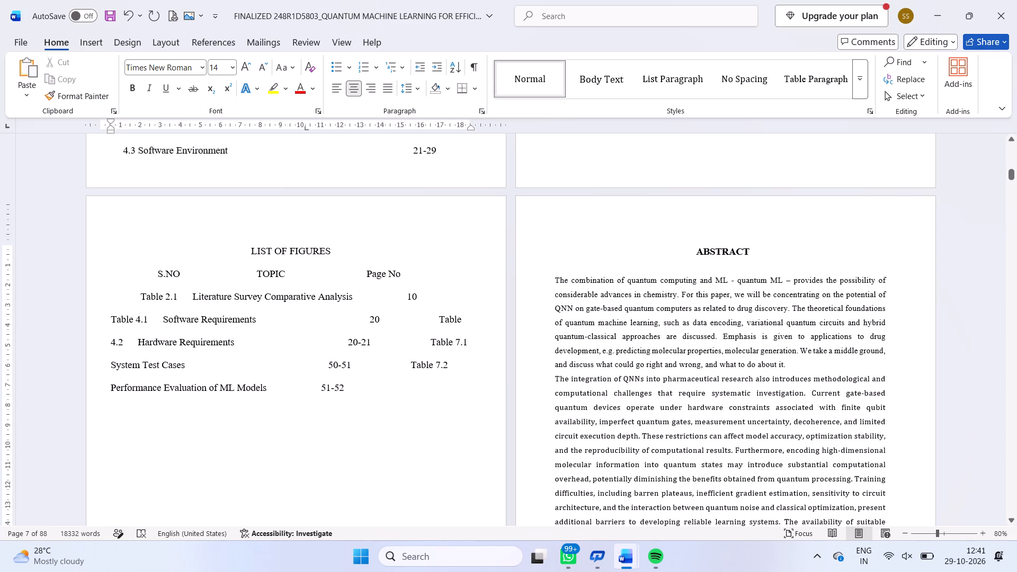
Delete the run-on entries from Table 4.1 Software Requirements through Performance Evaluation of ML Models on the LIST OF FIGURES page.
{"action": "left_click", "coordinate": [110, 318]}
{"action": "key", "text": "BackSpace"}
{"action": "key", "text": "BackSpace"}
{"action": "key", "text": "BackSpace"}
{"action": "left_click_drag", "start_coordinate": [112, 318], "coordinate": [265, 384]}
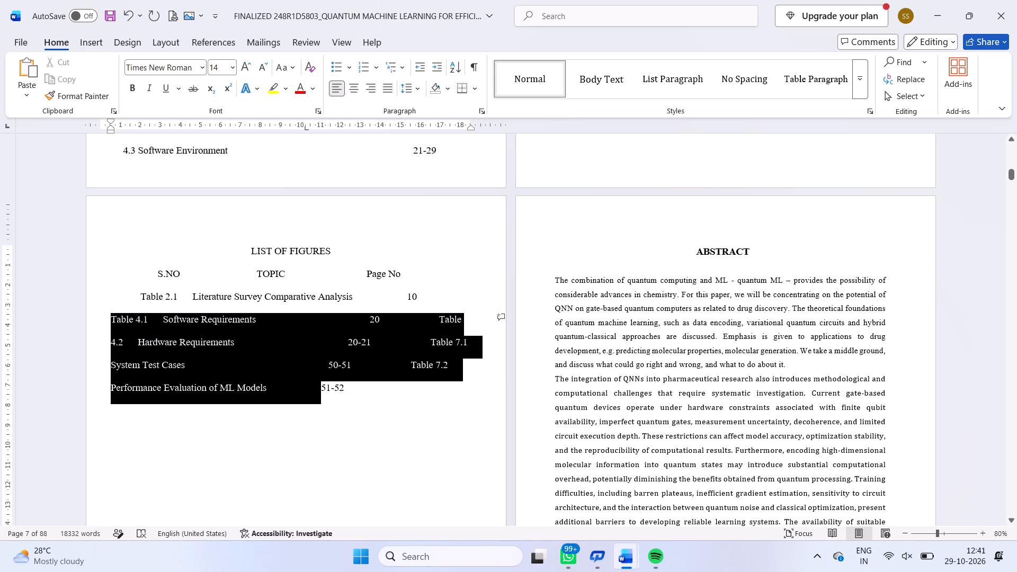
{"action": "left_click_drag", "start_coordinate": [265, 384], "coordinate": [267, 384]}
{"action": "key", "text": "BackSpace"}
{"action": "key", "text": "BackSpace"}
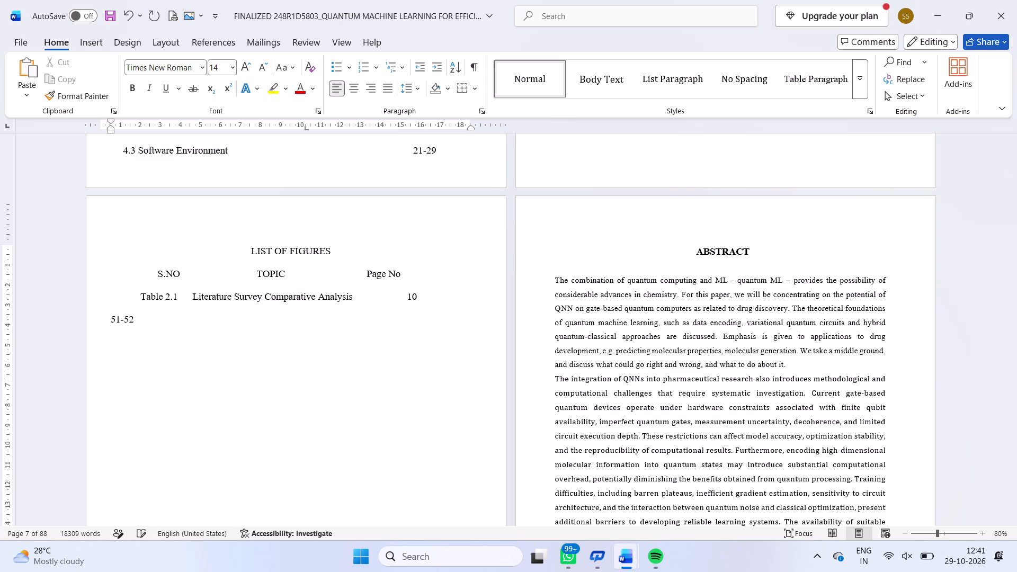
Delete the leftover 51-52 page number and the spacing that follows the Table 2.1 entry.
{"action": "key", "text": "Right"}
{"action": "key", "text": "Right"}
{"action": "key", "text": "Right"}
{"action": "key", "text": "Right"}
{"action": "key", "text": "Right"}
{"action": "key", "text": "Right"}
{"action": "key", "text": "Up"}
{"action": "left_click_drag", "start_coordinate": [141, 321], "coordinate": [106, 318]}
{"action": "key", "text": "BackSpace"}
{"action": "key", "text": "BackSpace"}
{"action": "key", "text": "BackSpace"}
{"action": "key", "text": "BackSpace"}
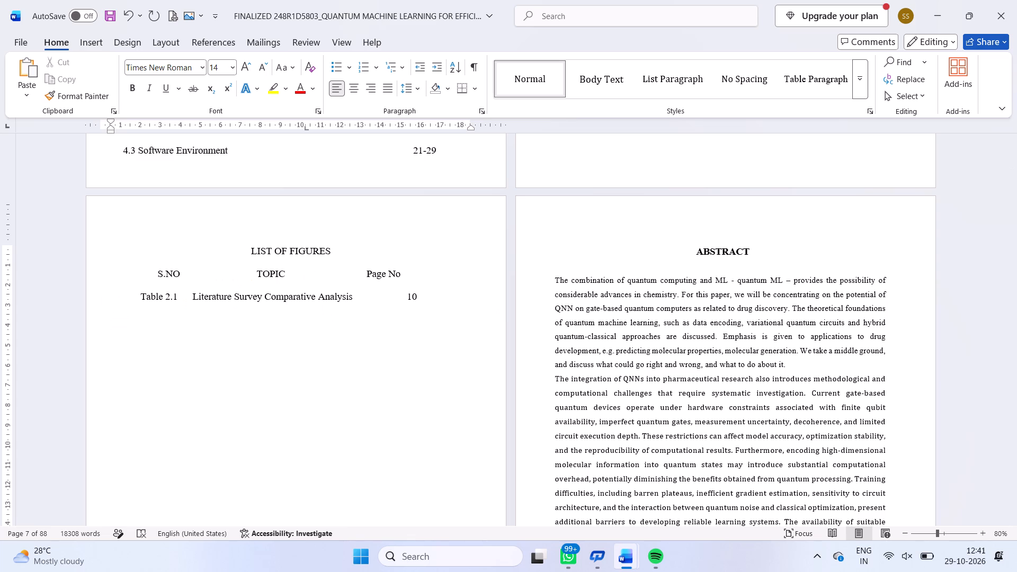
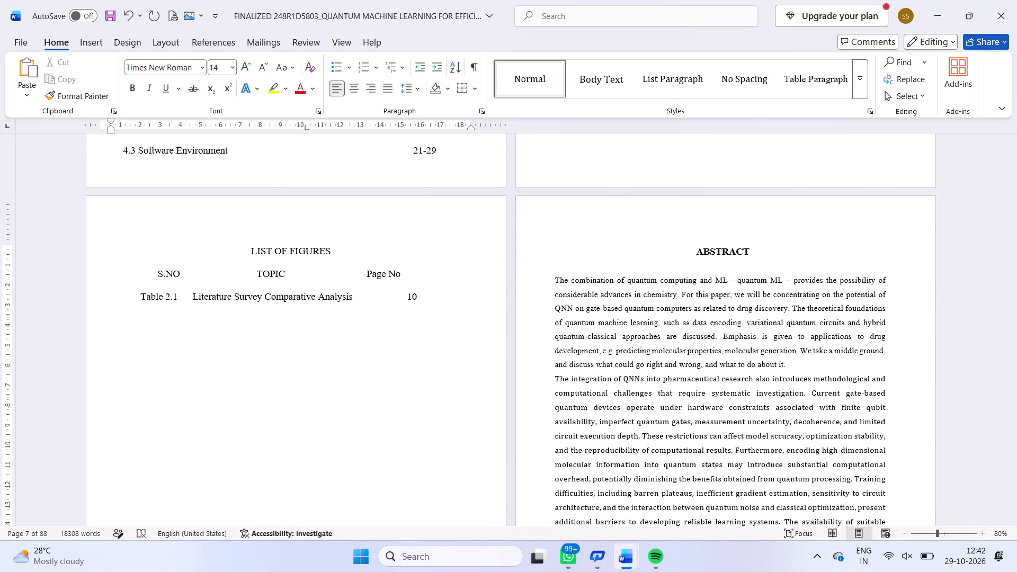
Copy the caption "Fig 6.1 System architecture of drug discovery" from below the system architecture diagram in Chapter 6.
{"action": "scroll", "coordinate": [267, 337], "scroll_direction": "up", "scroll_amount": 2}
{"action": "scroll", "coordinate": [267, 337], "scroll_direction": "down", "scroll_amount": 3, "text": "ctrl"}
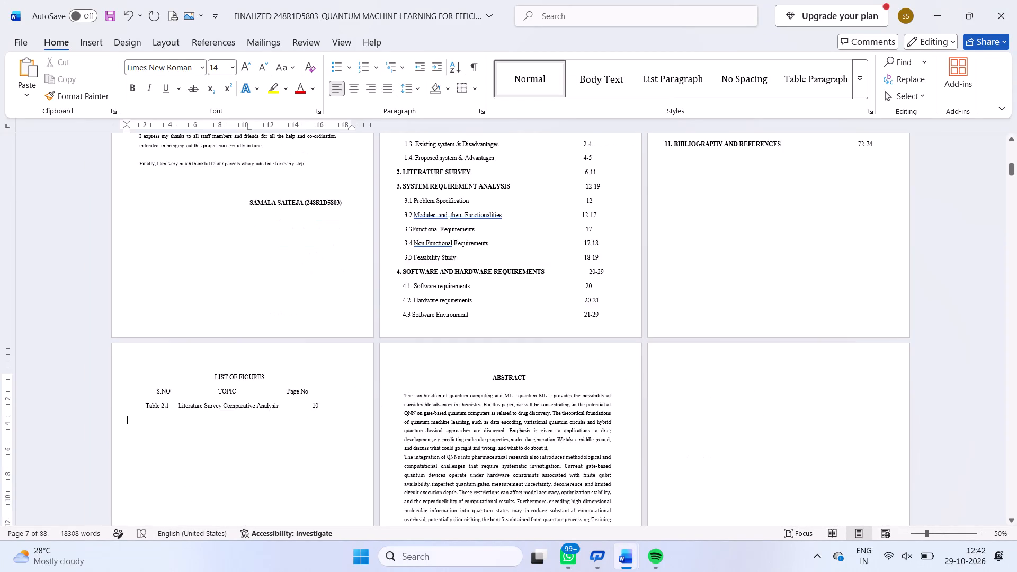
{"action": "scroll", "coordinate": [423, 310], "scroll_direction": "up", "scroll_amount": 4}
{"action": "scroll", "coordinate": [423, 310], "scroll_direction": "down", "scroll_amount": 4}
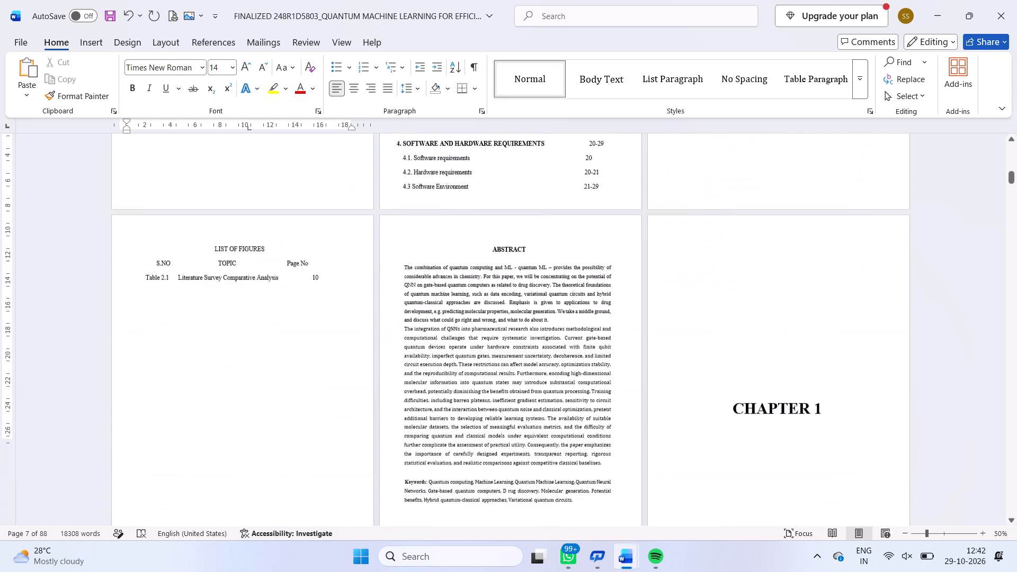
{"action": "scroll", "coordinate": [423, 310], "scroll_direction": "down", "scroll_amount": 11}
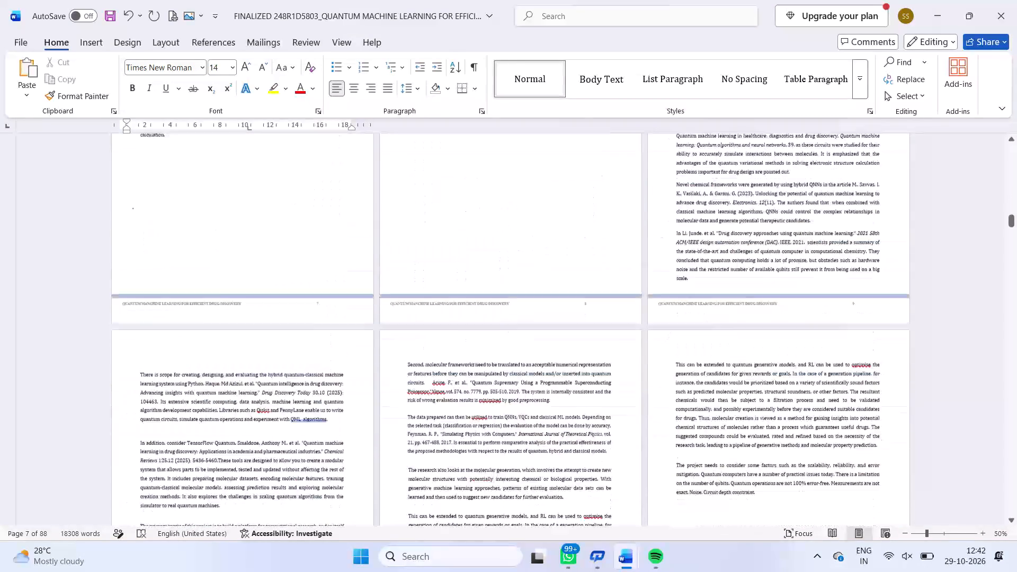
{"action": "scroll", "coordinate": [423, 310], "scroll_direction": "down", "scroll_amount": 11}
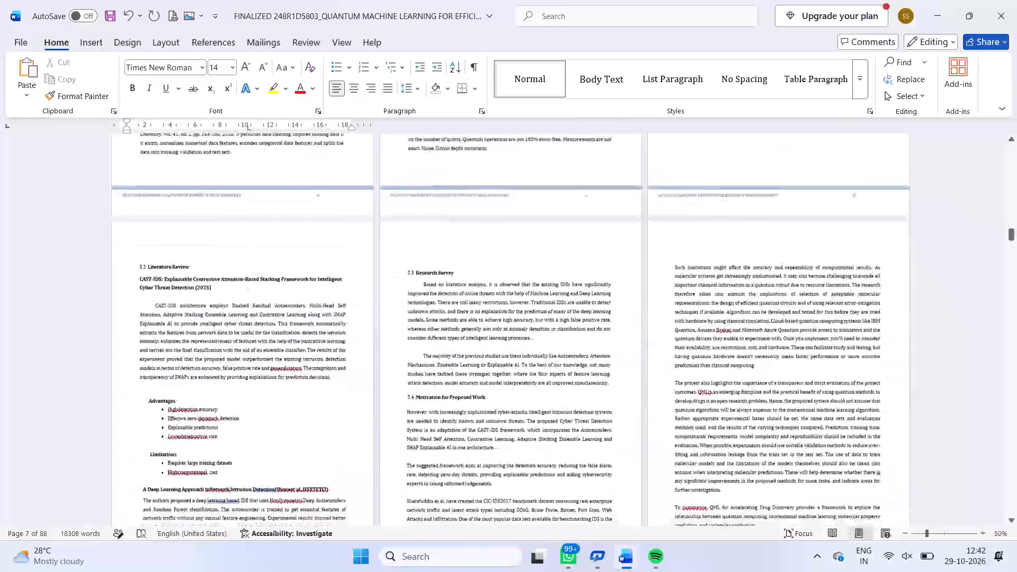
{"action": "scroll", "coordinate": [423, 310], "scroll_direction": "down", "scroll_amount": 10}
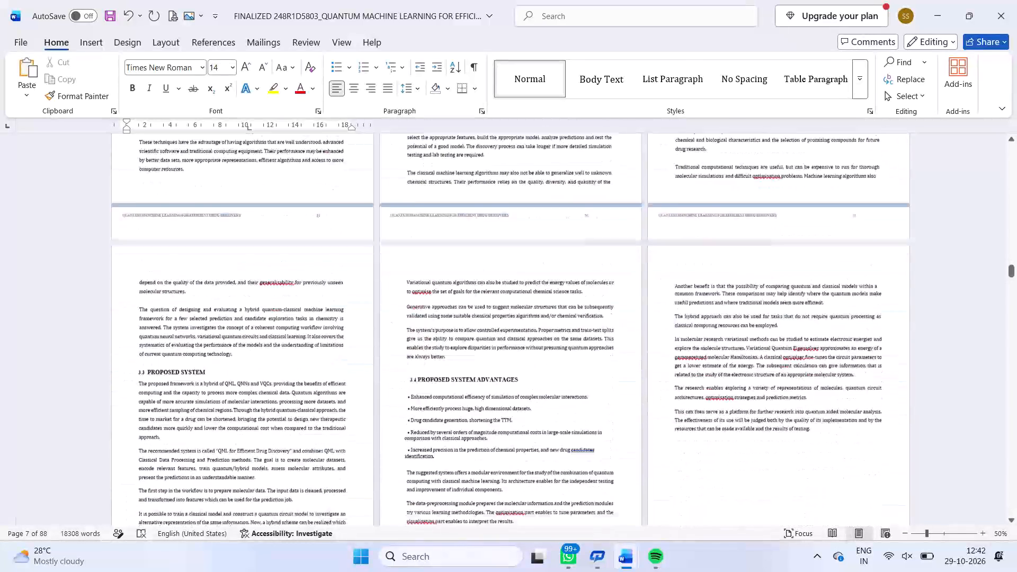
{"action": "scroll", "coordinate": [423, 310], "scroll_direction": "down", "scroll_amount": 10}
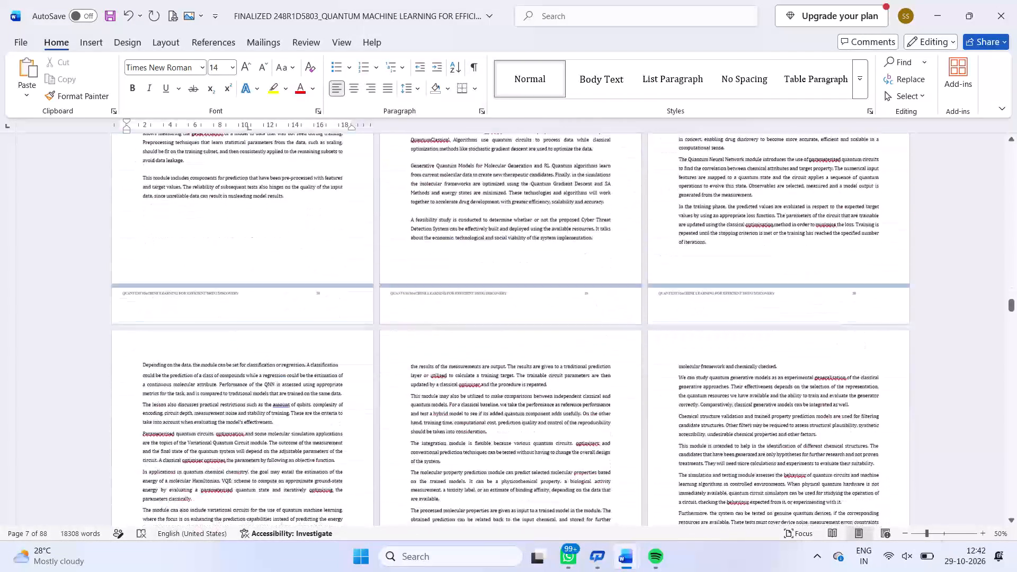
{"action": "scroll", "coordinate": [423, 310], "scroll_direction": "down", "scroll_amount": 10}
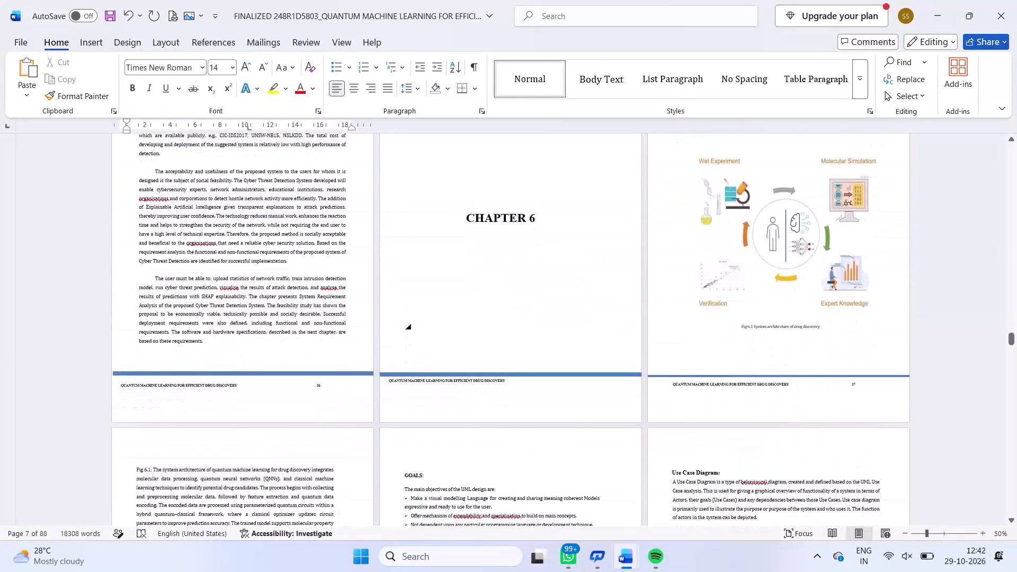
{"action": "scroll", "coordinate": [423, 310], "scroll_direction": "down", "scroll_amount": 1}
{"action": "right_click", "coordinate": [634, 334]}
{"action": "scroll", "coordinate": [634, 334], "scroll_direction": "up", "scroll_amount": 1}
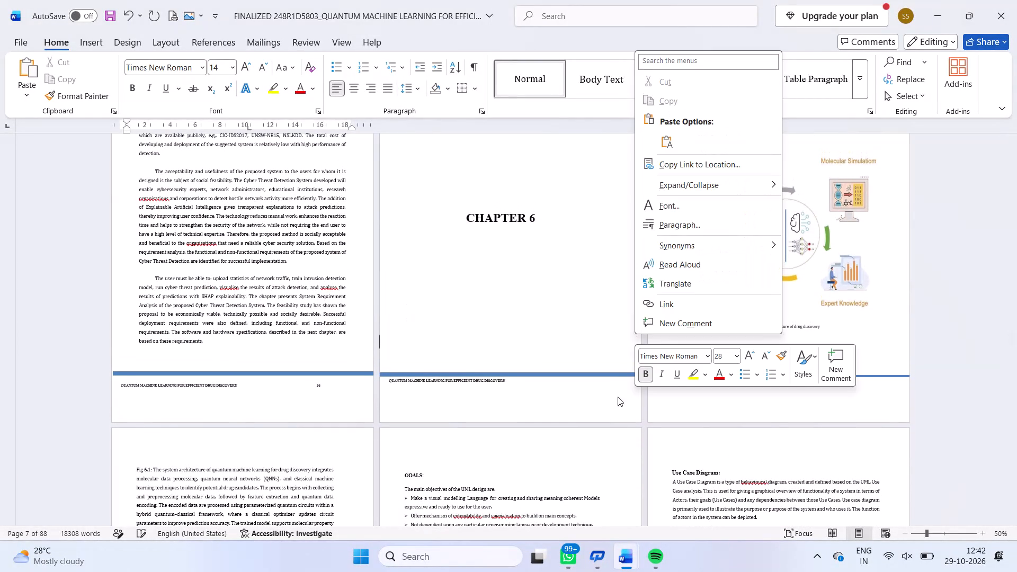
{"action": "left_click", "coordinate": [629, 423]}
{"action": "scroll", "coordinate": [665, 356], "scroll_direction": "up", "scroll_amount": 1}
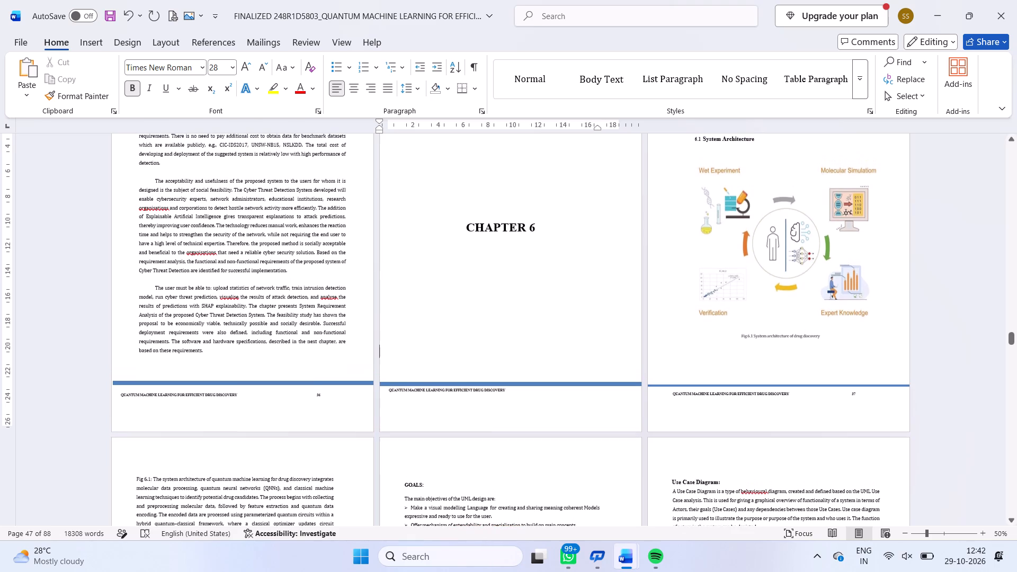
{"action": "left_click_drag", "start_coordinate": [822, 337], "coordinate": [753, 335]}
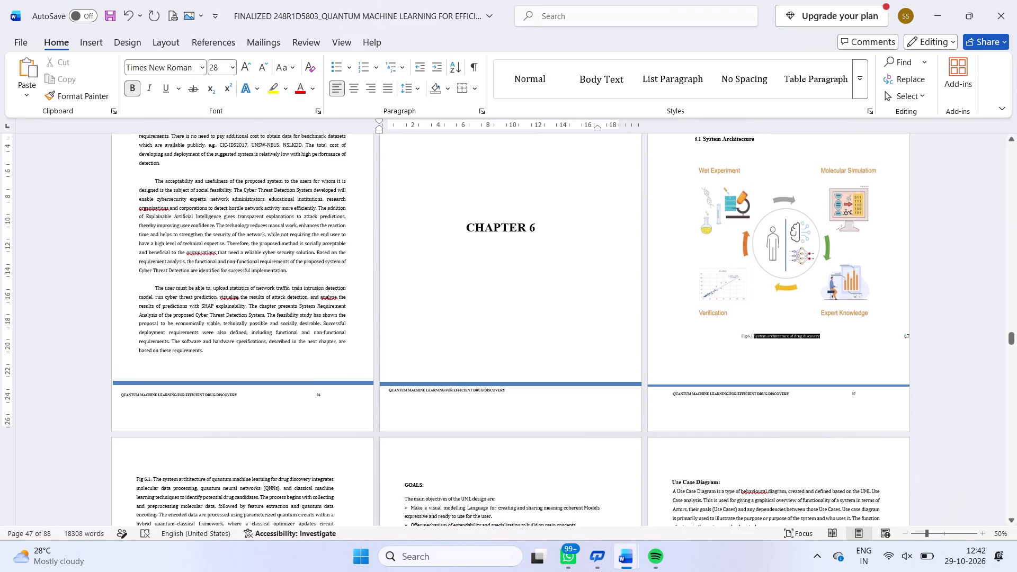
{"action": "left_click_drag", "start_coordinate": [753, 335], "coordinate": [739, 335]}
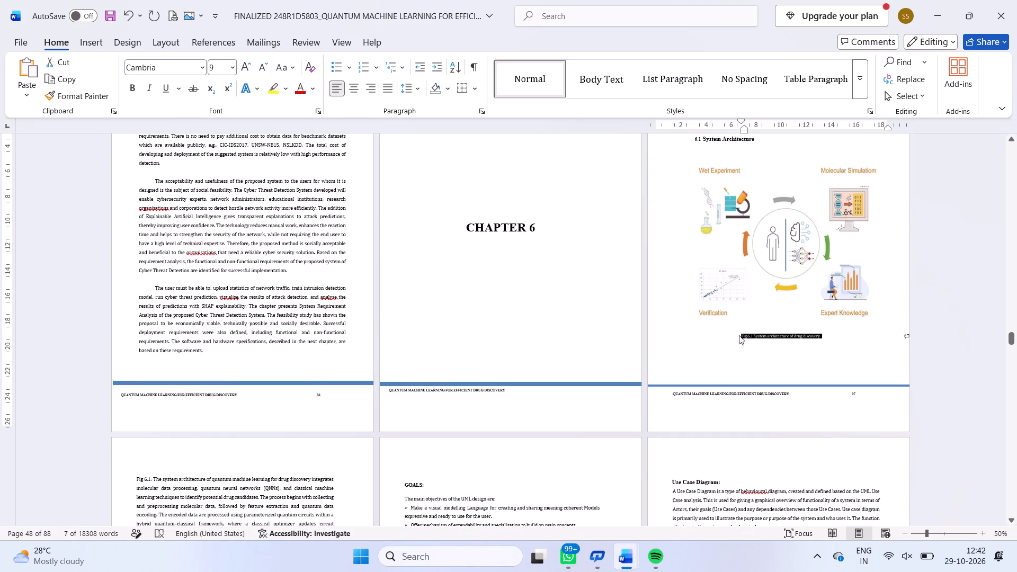
{"action": "key", "text": "ctrl+c"}
Replace the Table 2.1 label of the entry on the LIST OF FIGURES page with "Figure 6.1".
{"action": "scroll", "coordinate": [739, 335], "scroll_direction": "up", "scroll_amount": 18}
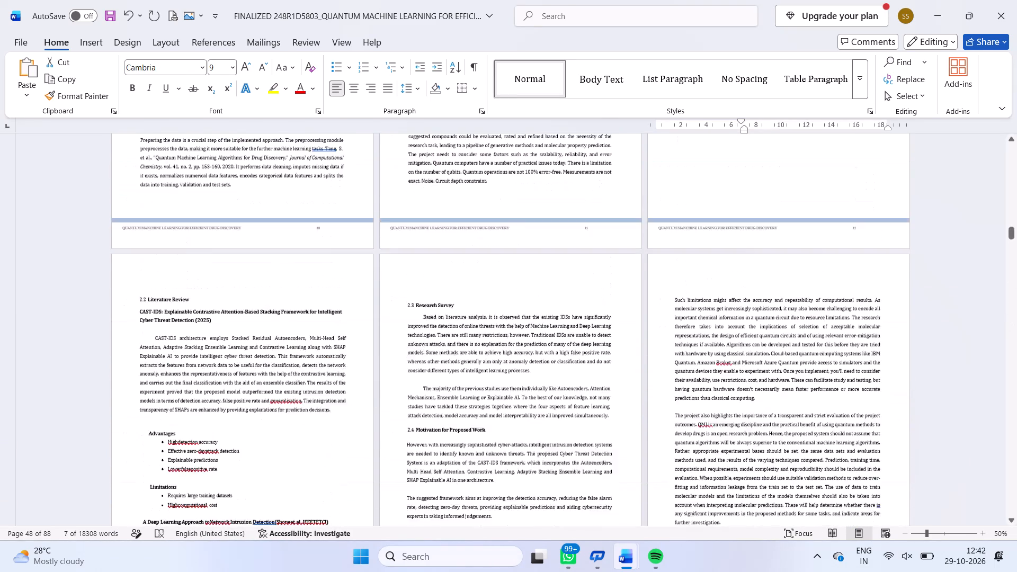
{"action": "scroll", "coordinate": [663, 290], "scroll_direction": "up", "scroll_amount": 11}
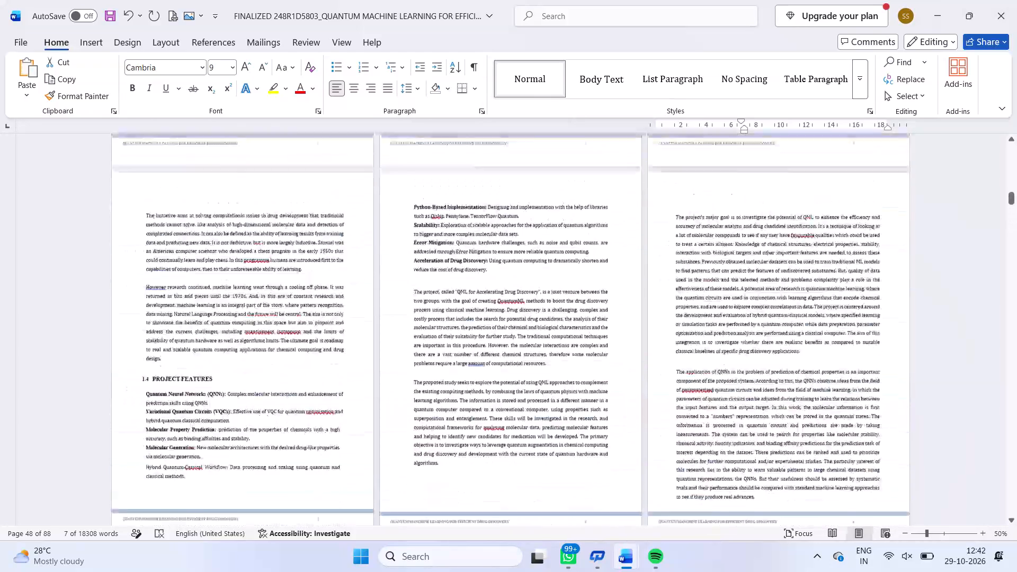
{"action": "scroll", "coordinate": [663, 290], "scroll_direction": "up", "scroll_amount": 2}
{"action": "scroll", "coordinate": [663, 290], "scroll_direction": "down", "scroll_amount": 3}
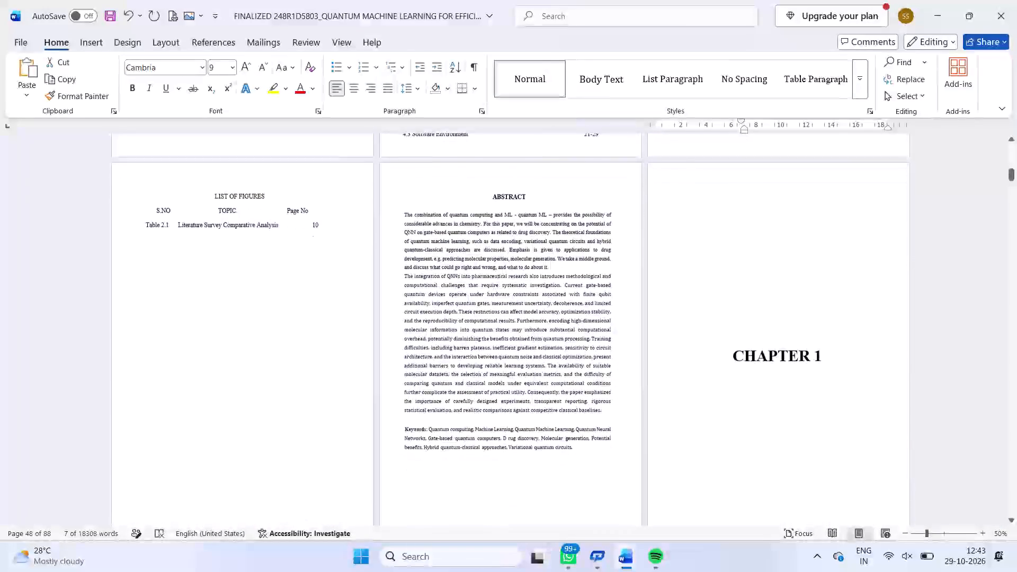
{"action": "scroll", "coordinate": [663, 290], "scroll_direction": "up", "scroll_amount": 1}
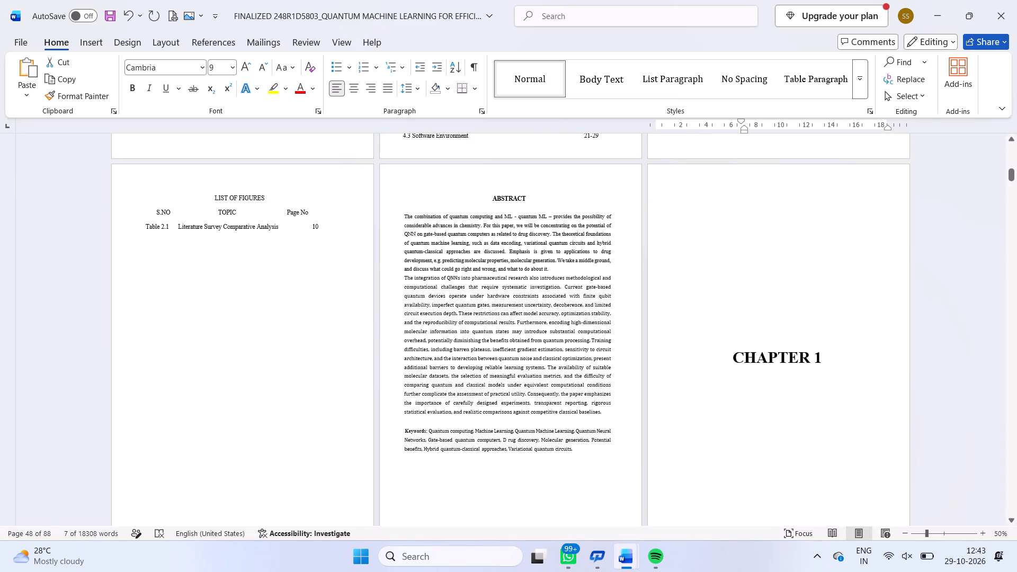
{"action": "left_click", "coordinate": [169, 227]}
{"action": "key", "text": "BackSpace"}
{"action": "key", "text": "BackSpace"}
{"action": "key", "text": "BackSpace"}
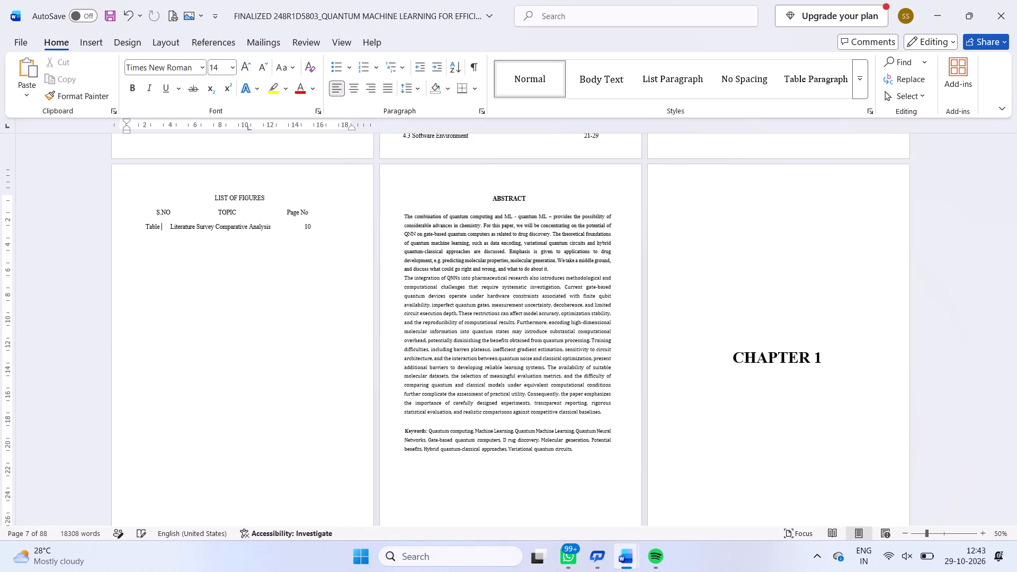
{"action": "key", "text": "BackSpace"}
{"action": "key", "text": "BackSpace"}
{"action": "key", "text": "BackSpace"}
{"action": "key", "text": "BackSpace"}
{"action": "key", "text": "BackSpace"}
{"action": "key", "text": "BackSpace"}
{"action": "key", "text": "ctrl+v"}
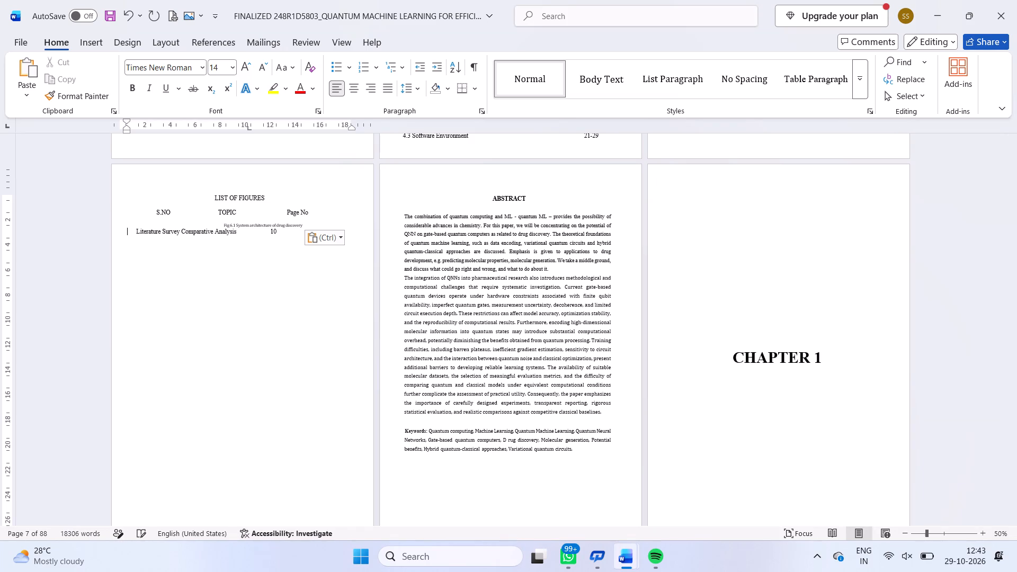
{"action": "key", "text": "ctrl+z"}
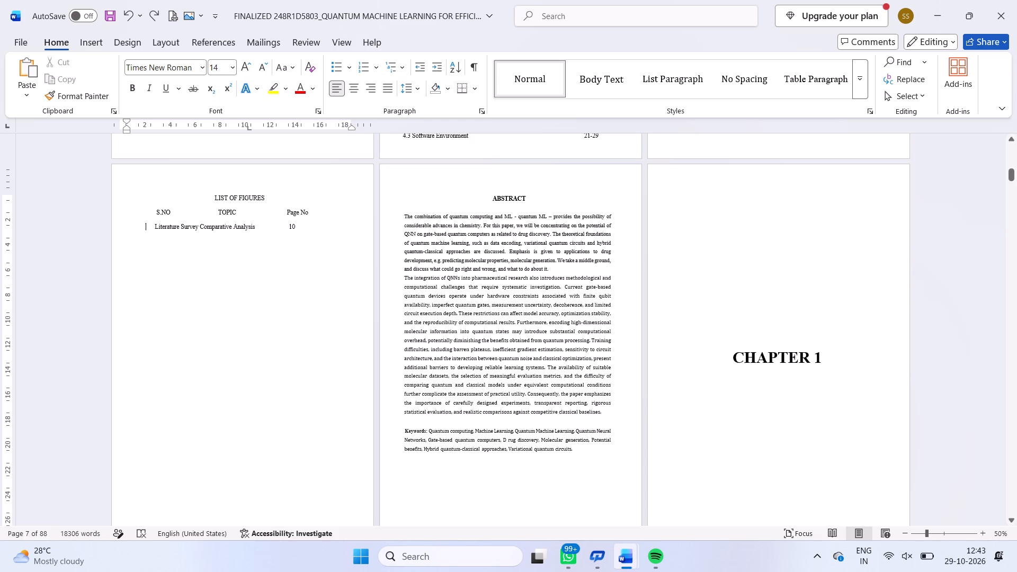
{"action": "key", "text": "f"}
{"action": "key", "text": "g"}
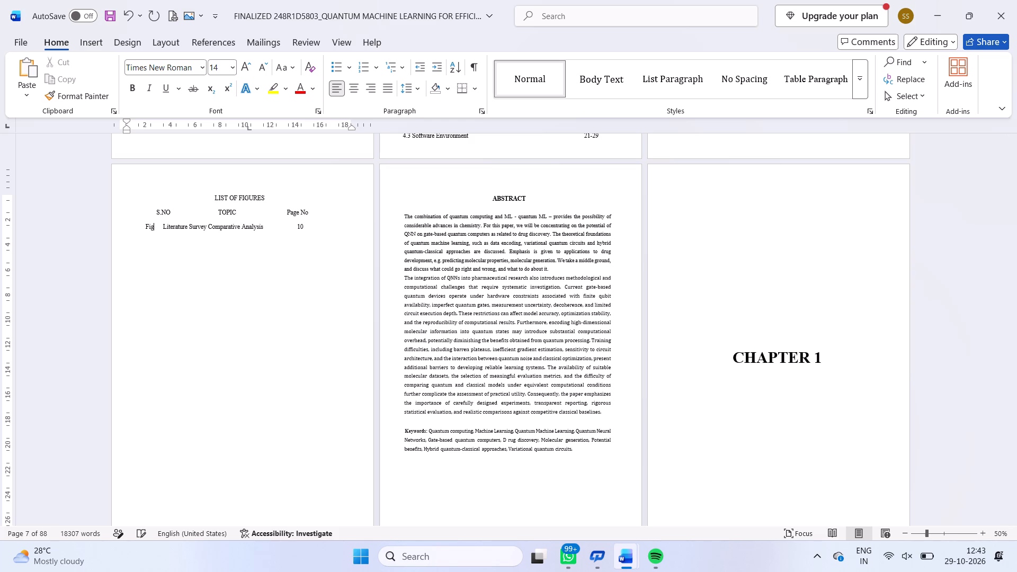
{"action": "type", "text": "ure"}
{"action": "key", "text": "space"}
{"action": "type", "text": "6.1"}
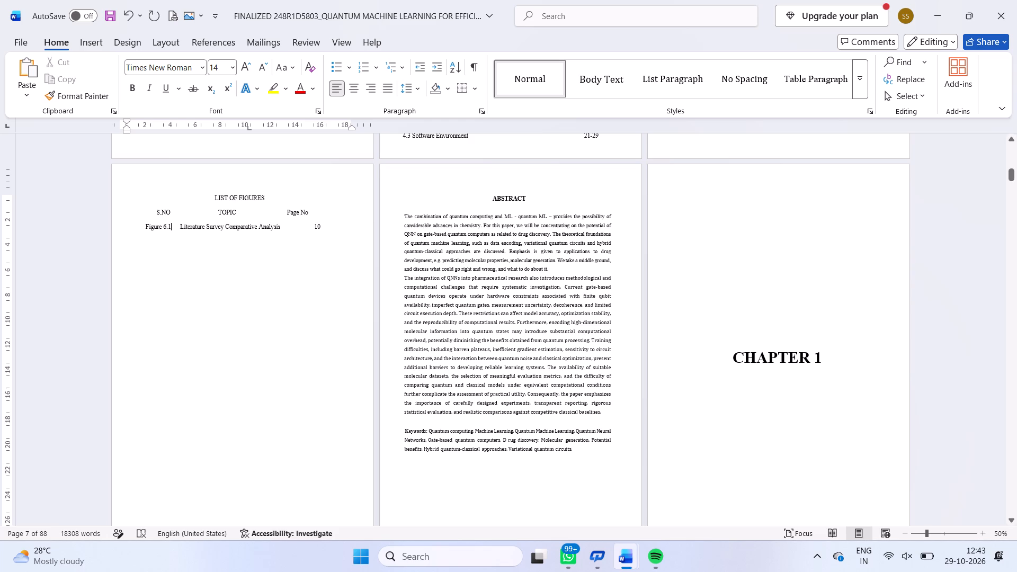
Delete most of the topic Literature Survey Comparative Analysis in the Figure 6.1 entry and paste the copied architecture caption in its place.
{"action": "left_click_drag", "start_coordinate": [280, 227], "coordinate": [213, 228]}
{"action": "left_click", "coordinate": [213, 228]}
{"action": "left_click_drag", "start_coordinate": [276, 226], "coordinate": [200, 226]}
{"action": "left_click", "coordinate": [273, 229]}
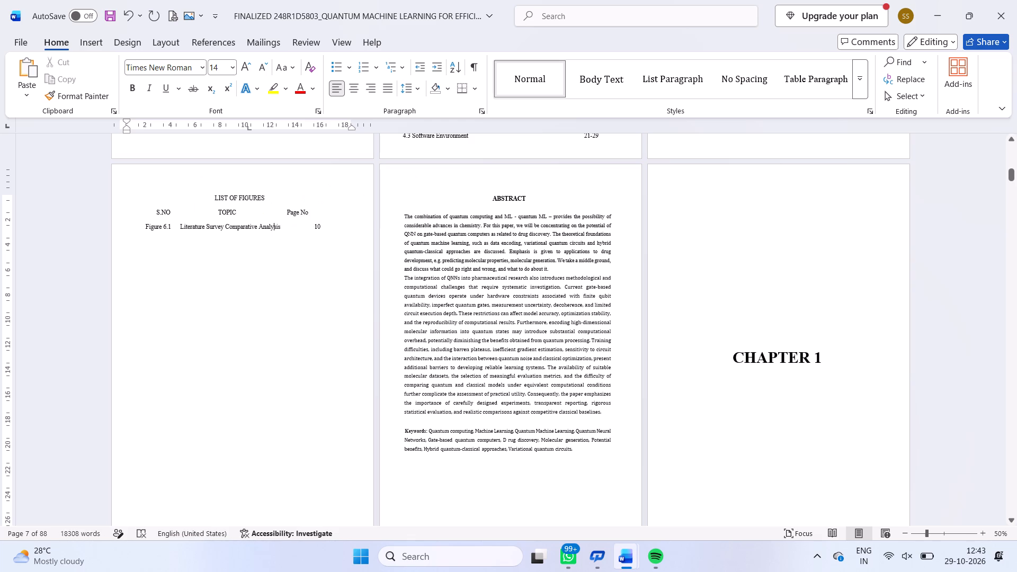
{"action": "left_click", "coordinate": [276, 227]}
{"action": "key", "text": "BackSpace"}
{"action": "key", "text": "BackSpace"}
{"action": "key", "text": "BackSpace"}
{"action": "key", "text": "BackSpace"}
{"action": "key", "text": "BackSpace"}
{"action": "key", "text": "BackSpace"}
{"action": "key", "text": "BackSpace"}
{"action": "key", "text": "BackSpace"}
{"action": "key", "text": "BackSpace"}
{"action": "key", "text": "BackSpace"}
{"action": "key", "text": "BackSpace"}
{"action": "key", "text": "BackSpace"}
{"action": "key", "text": "BackSpace"}
{"action": "key", "text": "BackSpace"}
{"action": "key", "text": "BackSpace"}
{"action": "key", "text": "BackSpace"}
{"action": "key", "text": "BackSpace"}
{"action": "key", "text": "BackSpace"}
{"action": "key", "text": "BackSpace"}
{"action": "key", "text": "BackSpace"}
{"action": "key", "text": "BackSpace"}
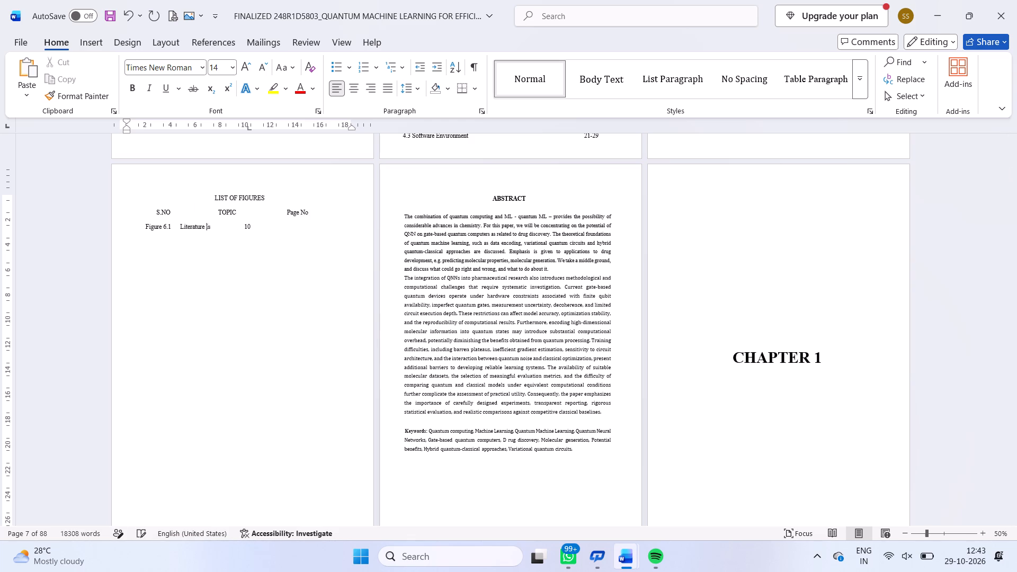
{"action": "key", "text": "BackSpace"}
{"action": "key", "text": "BackSpace"}
{"action": "key", "text": "BackSpace"}
{"action": "key", "text": "BackSpace"}
{"action": "key", "text": "BackSpace"}
{"action": "key", "text": "BackSpace"}
{"action": "key", "text": "BackSpace"}
{"action": "key", "text": "BackSpace"}
{"action": "key", "text": "BackSpace"}
{"action": "key", "text": "BackSpace"}
{"action": "key", "text": "ctrl+v"}
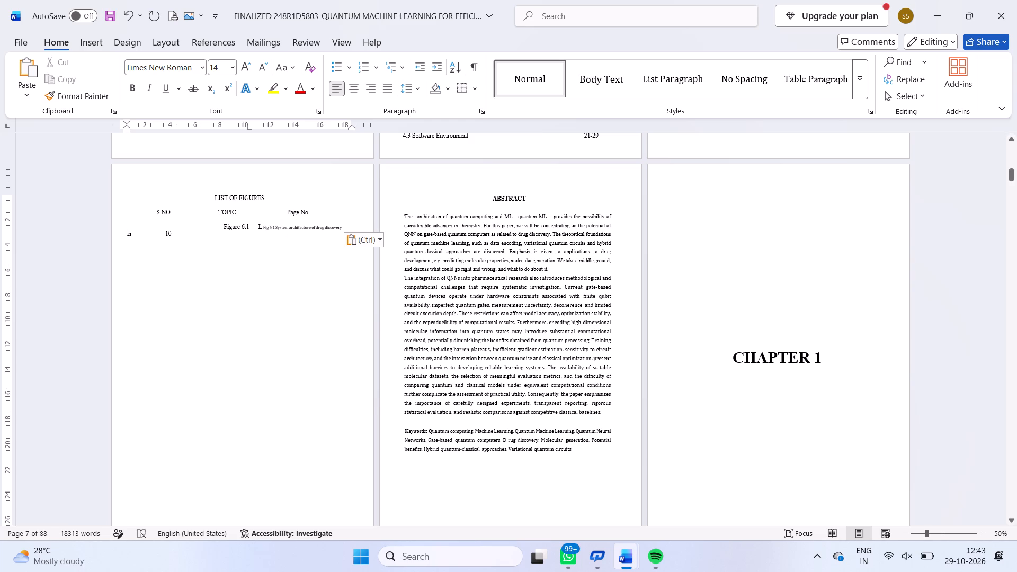
Delete the leftover page number 10 and its surrounding spacing from the line below the Figure 6.1 entry.
{"action": "left_click", "coordinate": [309, 227]}
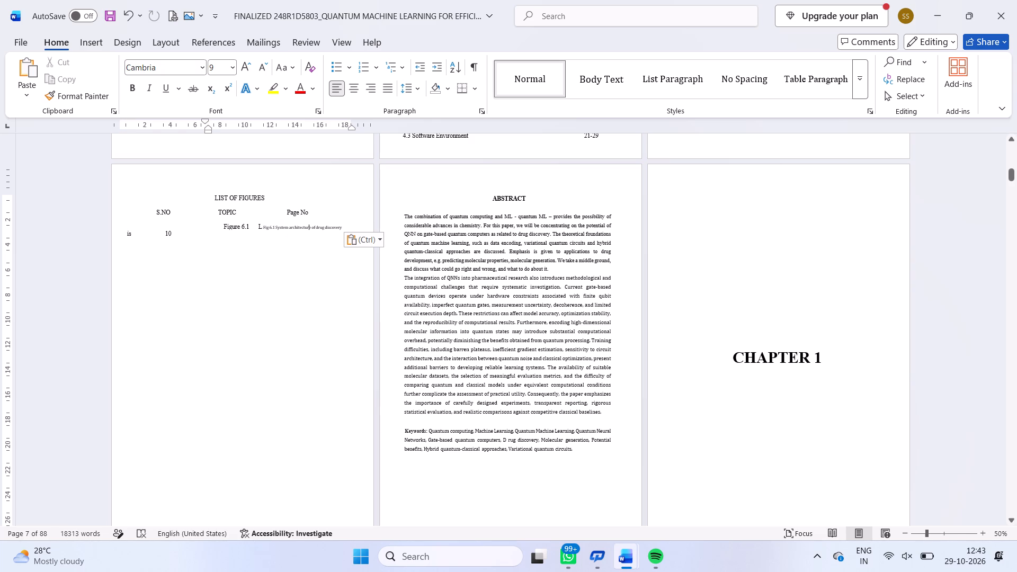
{"action": "left_click", "coordinate": [191, 234]}
{"action": "key", "text": "BackSpace"}
{"action": "key", "text": "BackSpace"}
{"action": "key", "text": "BackSpace"}
{"action": "key", "text": "BackSpace"}
{"action": "key", "text": "BackSpace"}
{"action": "key", "text": "BackSpace"}
{"action": "key", "text": "BackSpace"}
{"action": "key", "text": "BackSpace"}
{"action": "key", "text": "BackSpace"}
{"action": "key", "text": "BackSpace"}
{"action": "key", "text": "BackSpace"}
{"action": "key", "text": "BackSpace"}
{"action": "key", "text": "BackSpace"}
{"action": "key", "text": "BackSpace"}
{"action": "key", "text": "BackSpace"}
{"action": "key", "text": "BackSpace"}
{"action": "key", "text": "BackSpace"}
{"action": "key", "text": "BackSpace"}
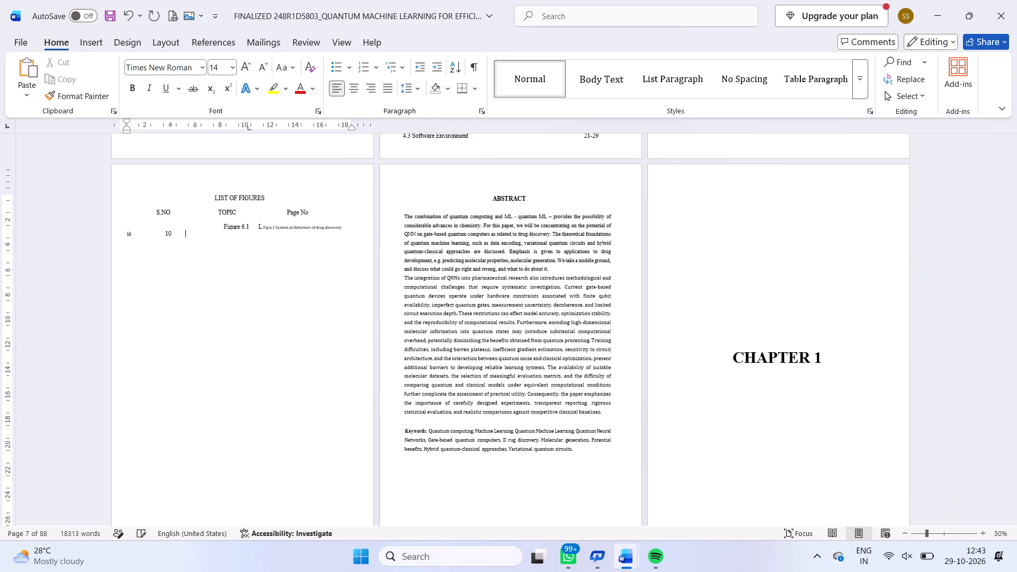
{"action": "key", "text": "BackSpace"}
{"action": "key", "text": "BackSpace"}
{"action": "key", "text": "BackSpace"}
Delete the stray letter L in front of the pasted caption in the Figure 6.1 entry.
{"action": "left_click", "coordinate": [264, 224]}
{"action": "key", "text": "Left"}
{"action": "key", "text": "Left"}
{"action": "key", "text": "BackSpace"}
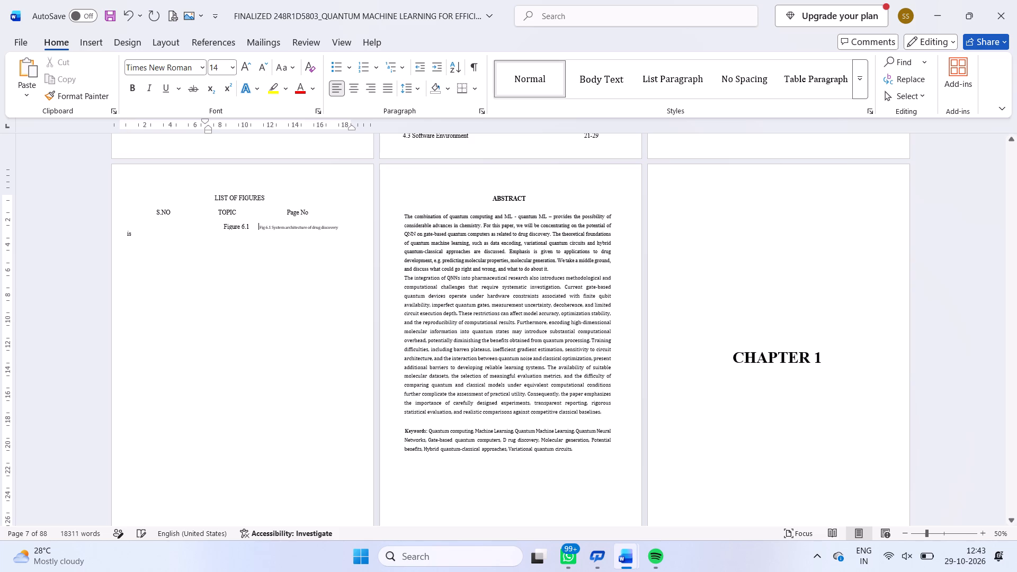
Reduce the Figure 6.1 entry's left indent to about 2.5 cm and its first-line indent to about 1.5 cm.
{"action": "left_click", "coordinate": [224, 229]}
{"action": "left_click_drag", "start_coordinate": [205, 125], "coordinate": [153, 127]}
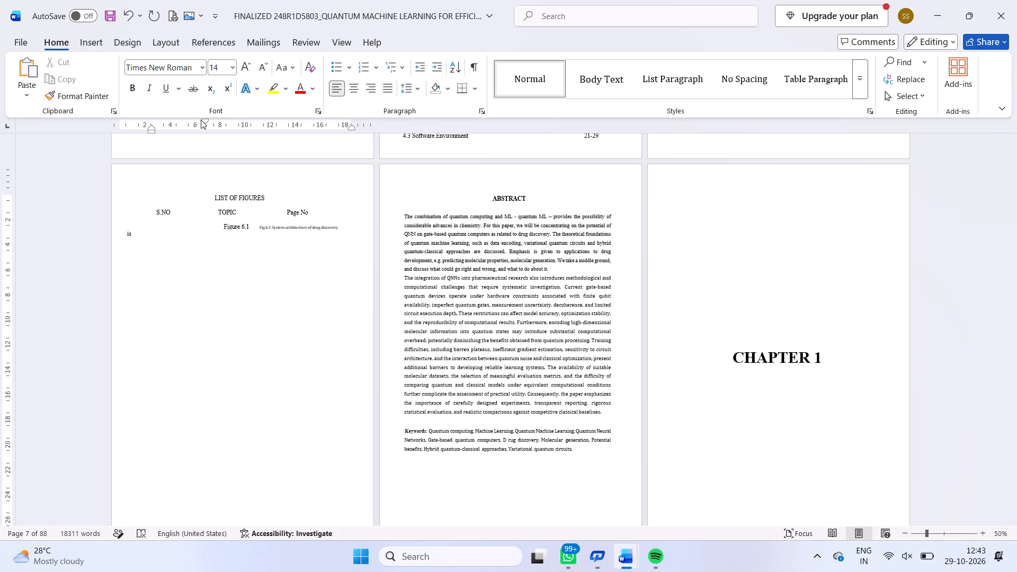
{"action": "left_click", "coordinate": [202, 120]}
{"action": "left_click_drag", "start_coordinate": [204, 121], "coordinate": [139, 124]}
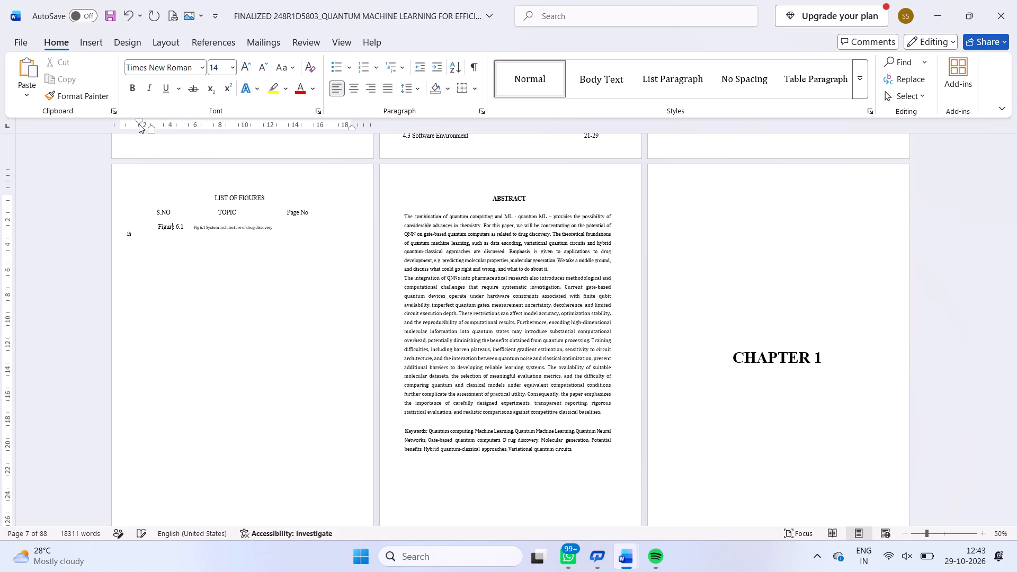
Delete the duplicate Fig 6.1 prefix from the pasted architecture caption in the Figure 6.1 entry.
{"action": "scroll", "coordinate": [244, 175], "scroll_direction": "up", "scroll_amount": 5, "text": "ctrl"}
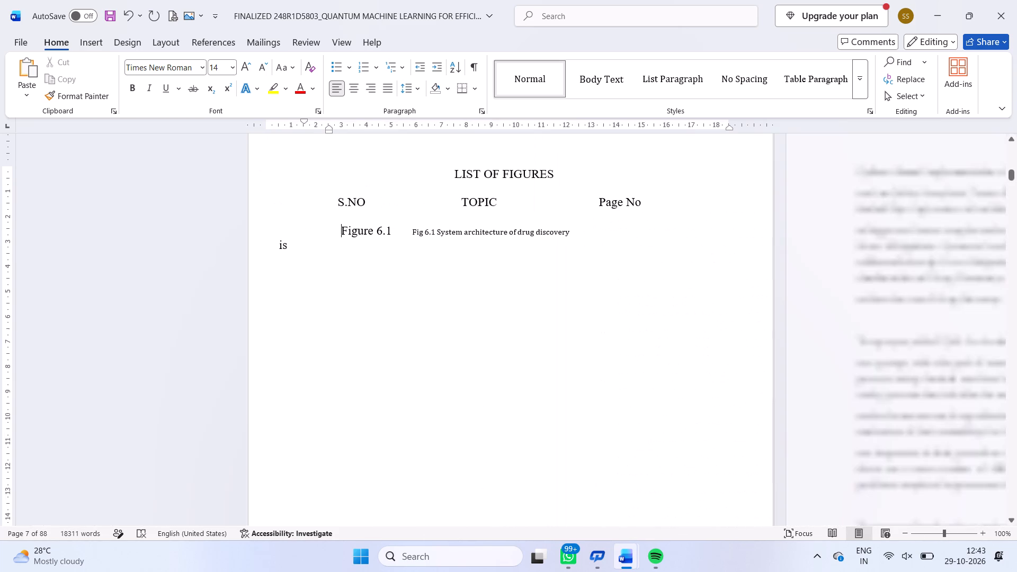
{"action": "left_click", "coordinate": [435, 231]}
{"action": "key", "text": "BackSpace"}
{"action": "key", "text": "BackSpace"}
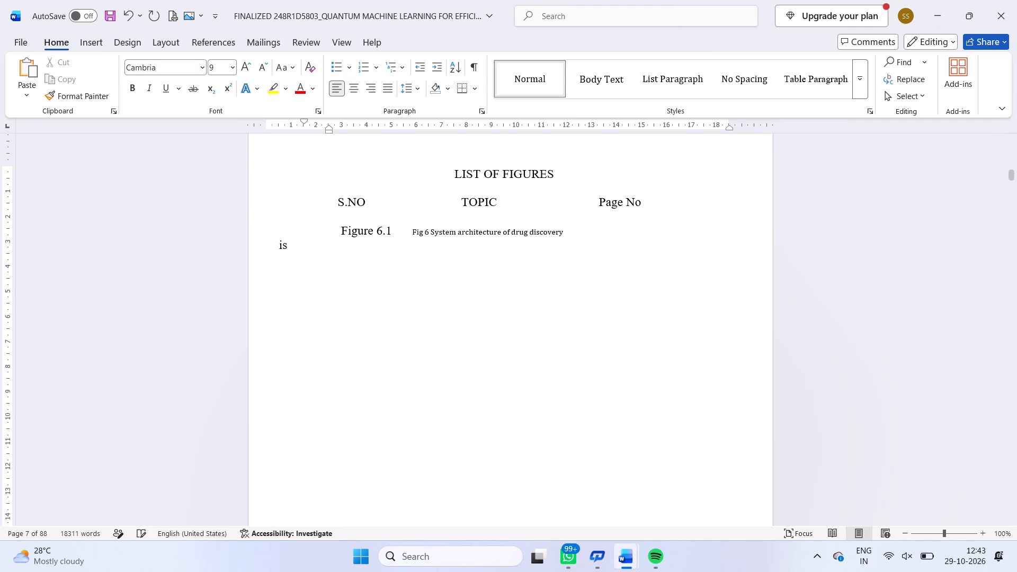
{"action": "key", "text": "BackSpace"}
{"action": "key", "text": "BackSpace"}
{"action": "key", "text": "BackSpace"}
{"action": "key", "text": "BackSpace"}
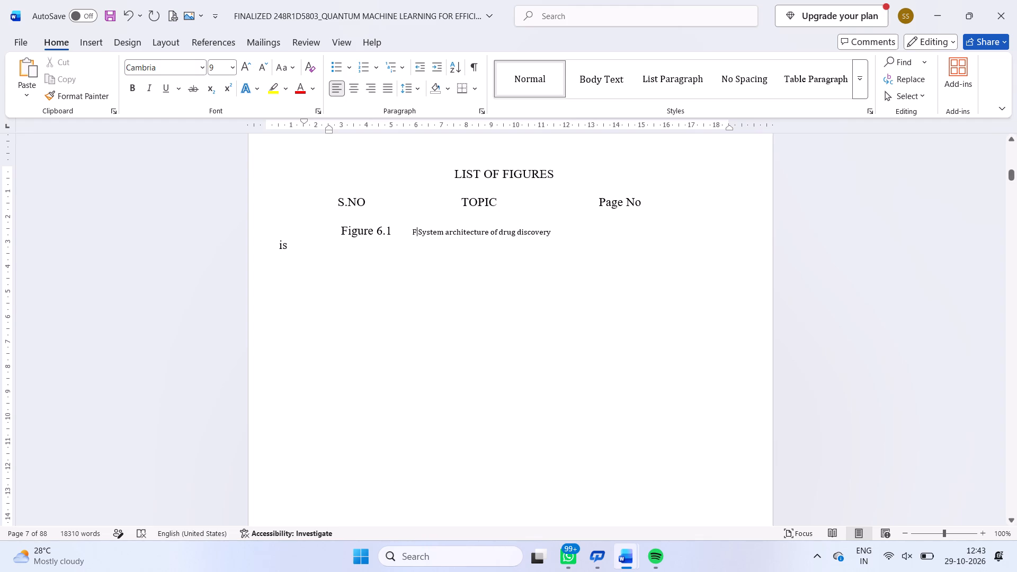
{"action": "key", "text": "BackSpace"}
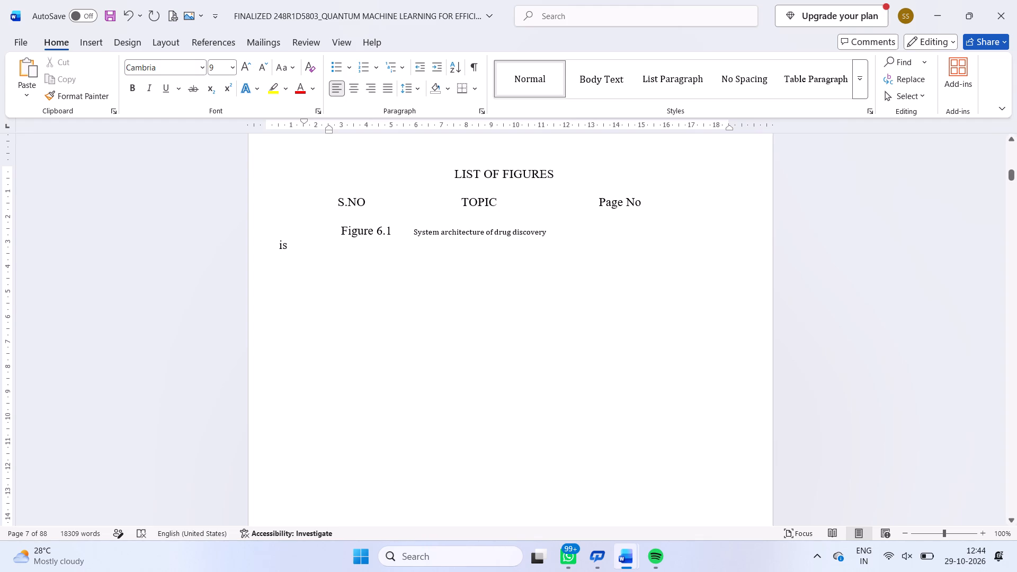
Set the font size of the Figure 6.1 label in the list of figures to 12.
{"action": "left_click_drag", "start_coordinate": [388, 232], "coordinate": [335, 238]}
{"action": "left_click", "coordinate": [357, 231]}
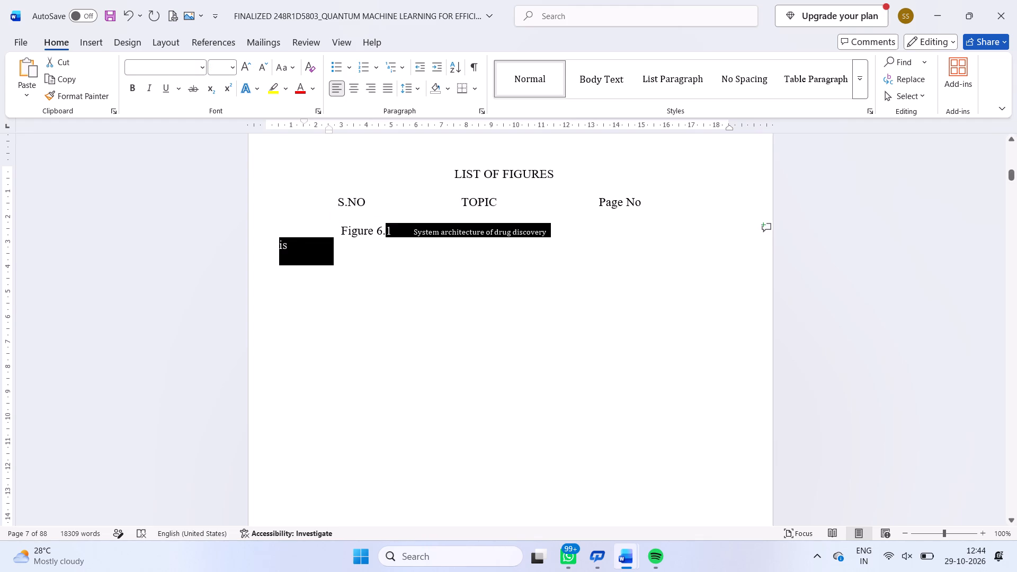
{"action": "double_click", "coordinate": [365, 233]}
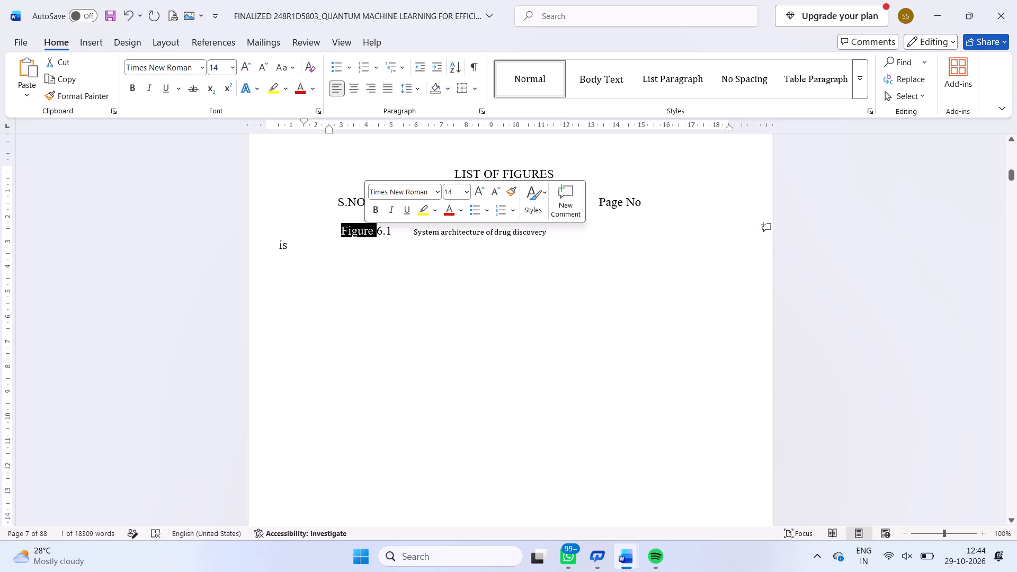
{"action": "left_click_drag", "start_coordinate": [392, 230], "coordinate": [364, 230]}
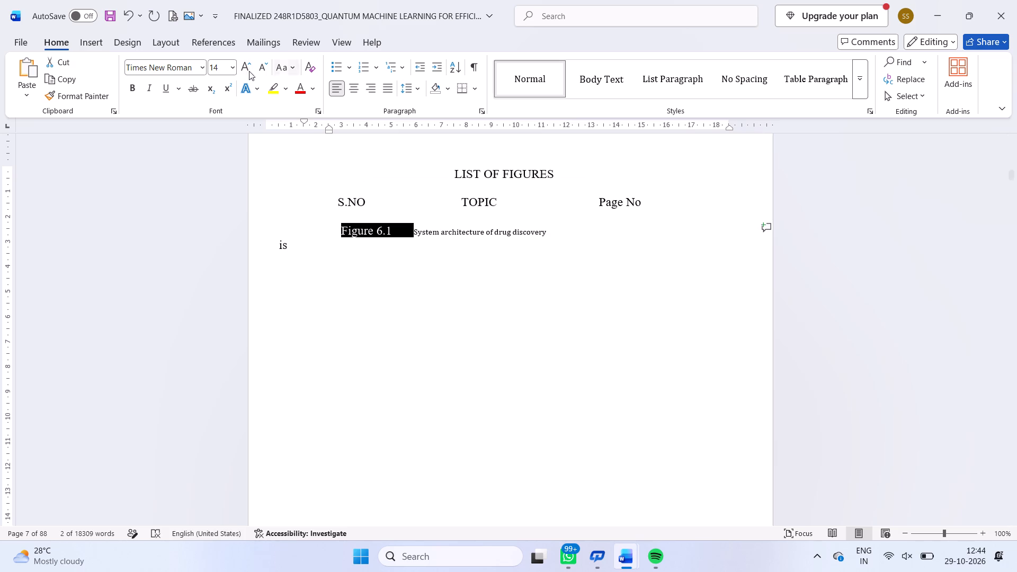
{"action": "left_click_drag", "start_coordinate": [229, 67], "coordinate": [219, 153]}
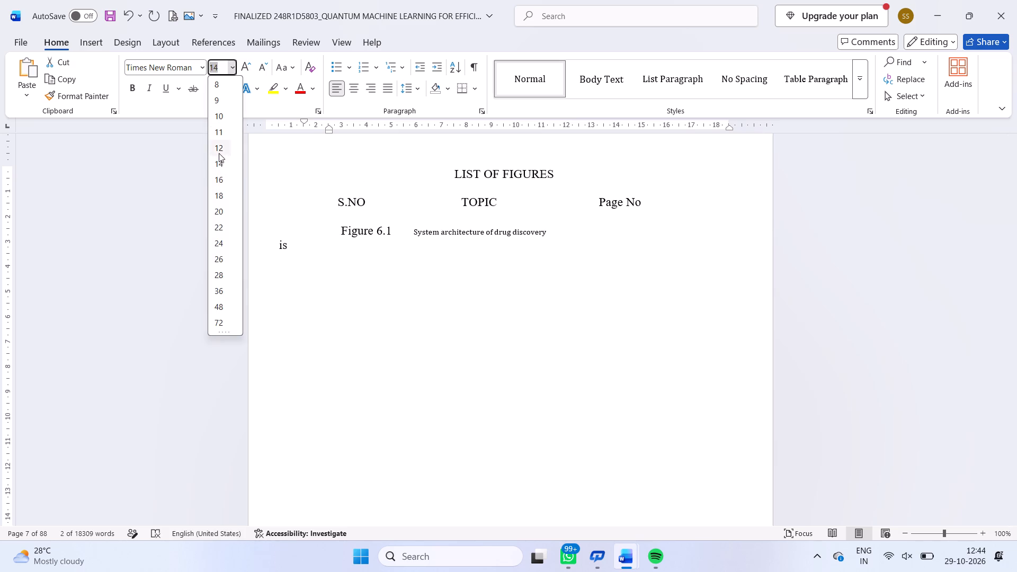
{"action": "left_click_drag", "start_coordinate": [219, 153], "coordinate": [219, 152]}
{"action": "left_click", "coordinate": [219, 152]}
Set the font size of the System architecture of drug discovery text in the Figure 6.1 entry to 12.
{"action": "left_click_drag", "start_coordinate": [409, 230], "coordinate": [536, 235]}
{"action": "left_click", "coordinate": [529, 235]}
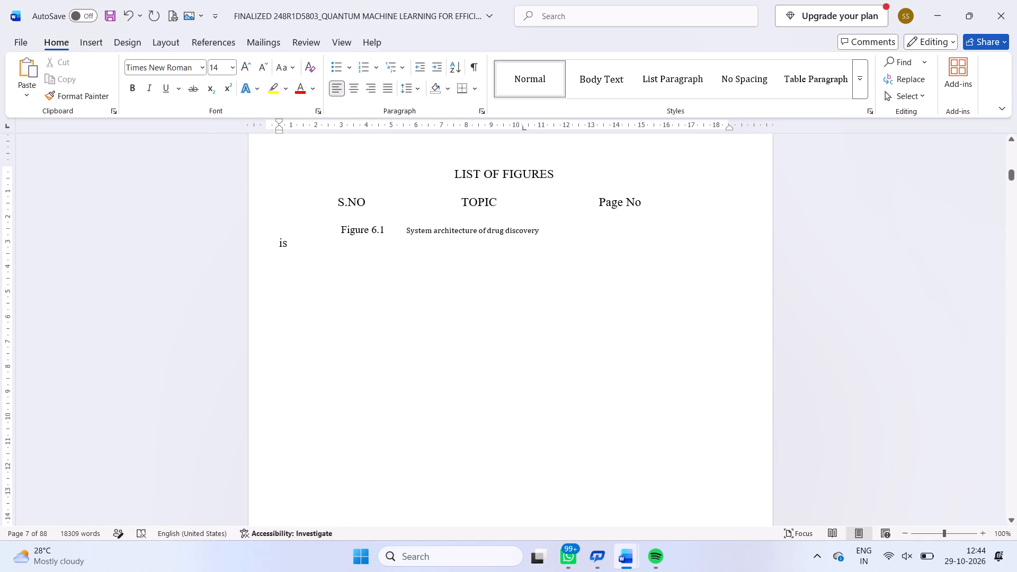
{"action": "left_click_drag", "start_coordinate": [539, 231], "coordinate": [417, 228]}
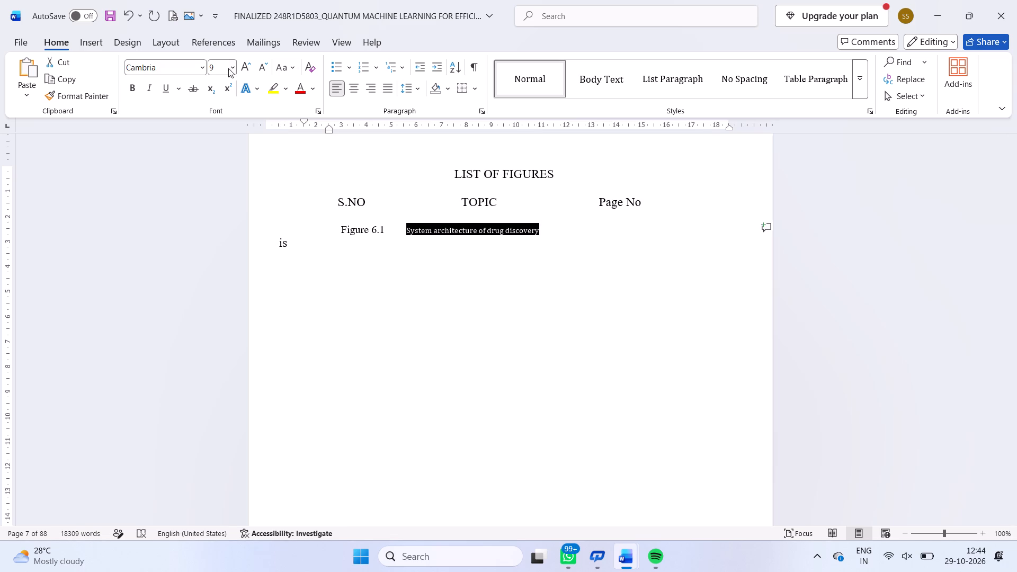
{"action": "left_click", "coordinate": [220, 67]}
{"action": "key", "text": "BackSpace"}
{"action": "type", "text": "12"}
{"action": "key", "text": "Return"}
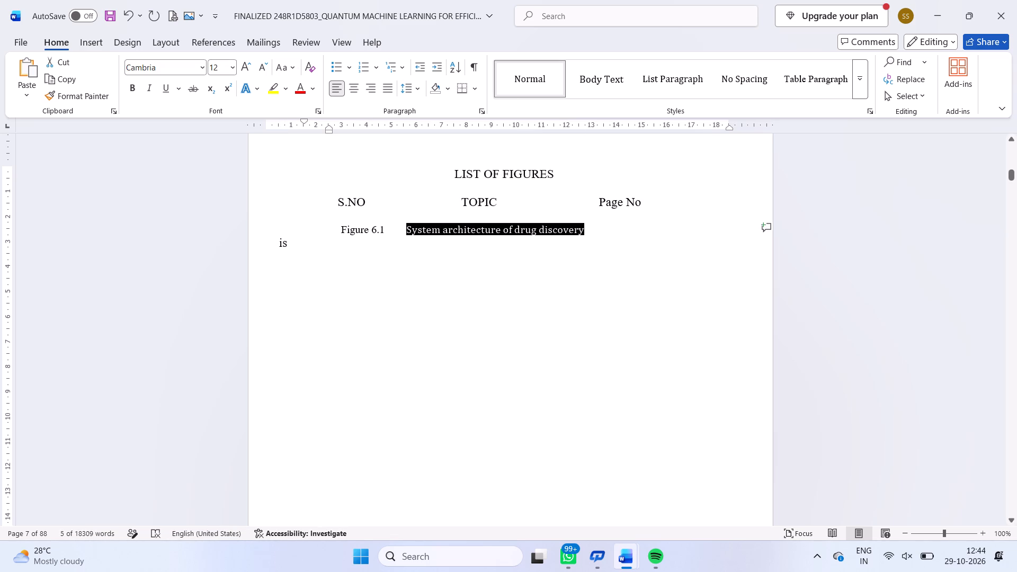
Delete the stray word is and its leftover line below the Figure 6.1 entry.
{"action": "left_click", "coordinate": [340, 227]}
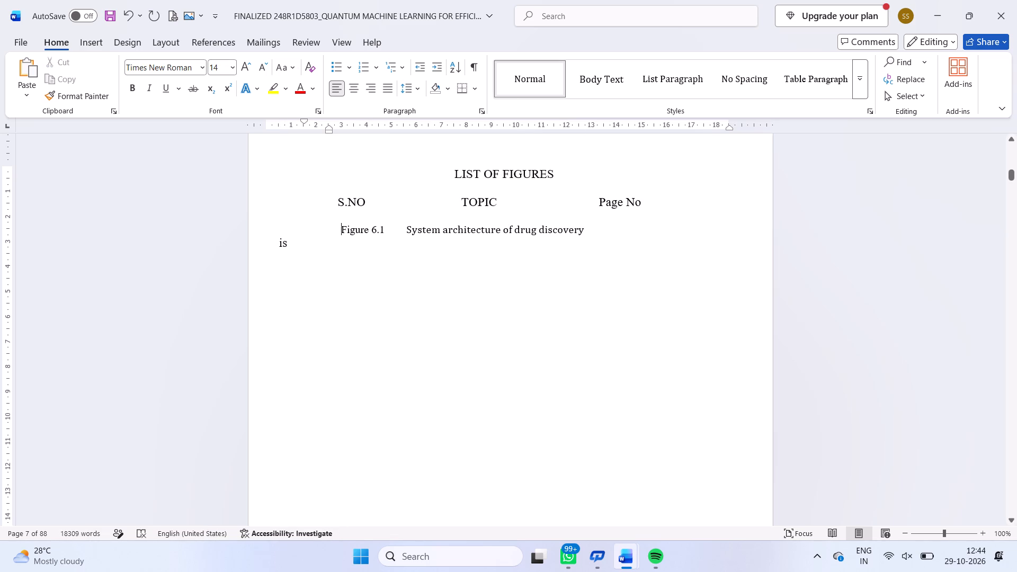
{"action": "left_click", "coordinate": [300, 246]}
{"action": "key", "text": "BackSpace"}
{"action": "key", "text": "BackSpace"}
{"action": "key", "text": "BackSpace"}
{"action": "key", "text": "BackSpace"}
{"action": "key", "text": "BackSpace"}
{"action": "key", "text": "BackSpace"}
{"action": "key", "text": "BackSpace"}
{"action": "key", "text": "BackSpace"}
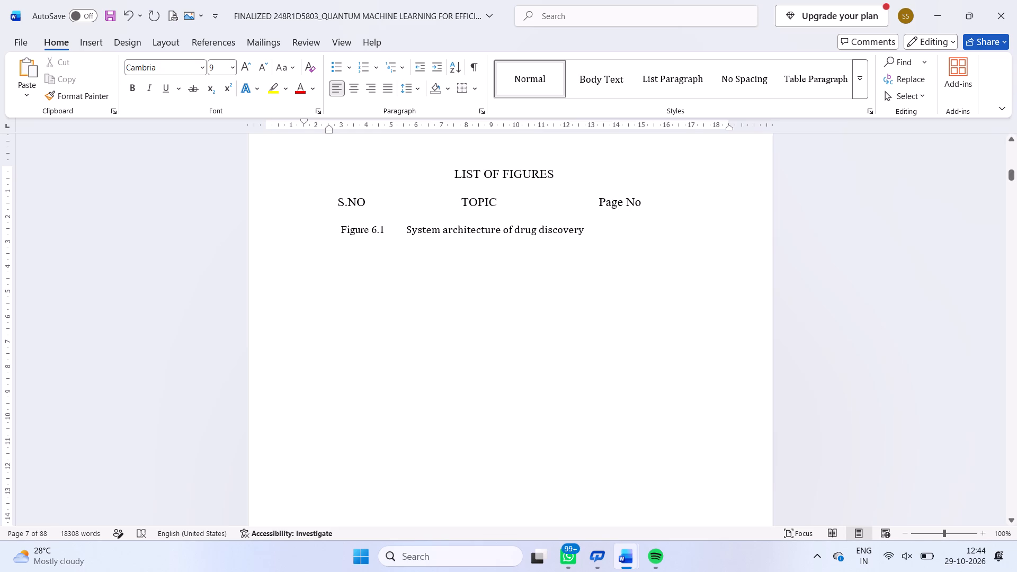
Reduce the Figure 6.1 entry's left indent to about 2.25 cm, with its first-line indent at about 1.25 cm.
{"action": "left_click", "coordinate": [341, 228]}
{"action": "left_click_drag", "start_coordinate": [329, 131], "coordinate": [324, 131]}
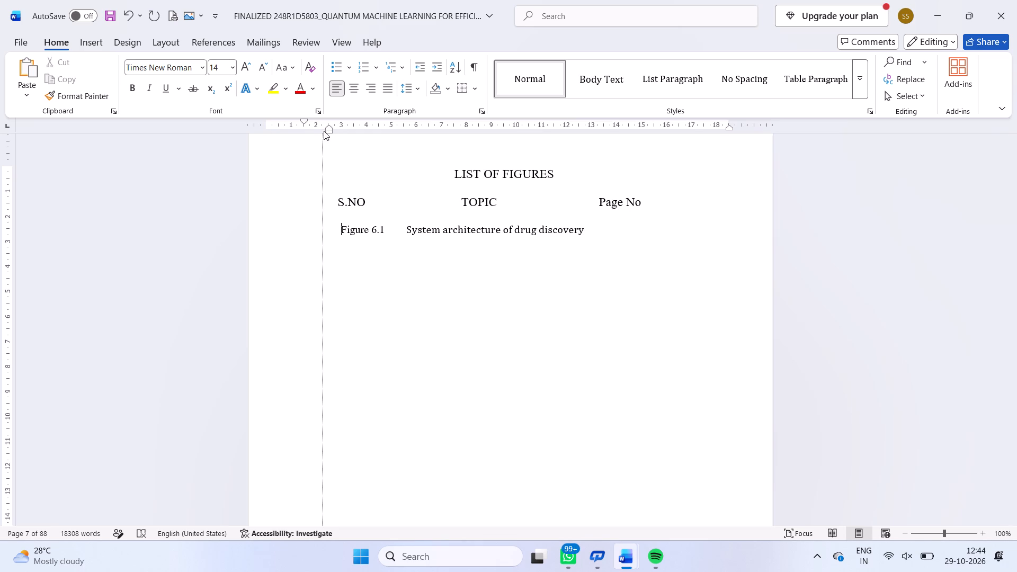
{"action": "left_click_drag", "start_coordinate": [324, 131], "coordinate": [321, 131]}
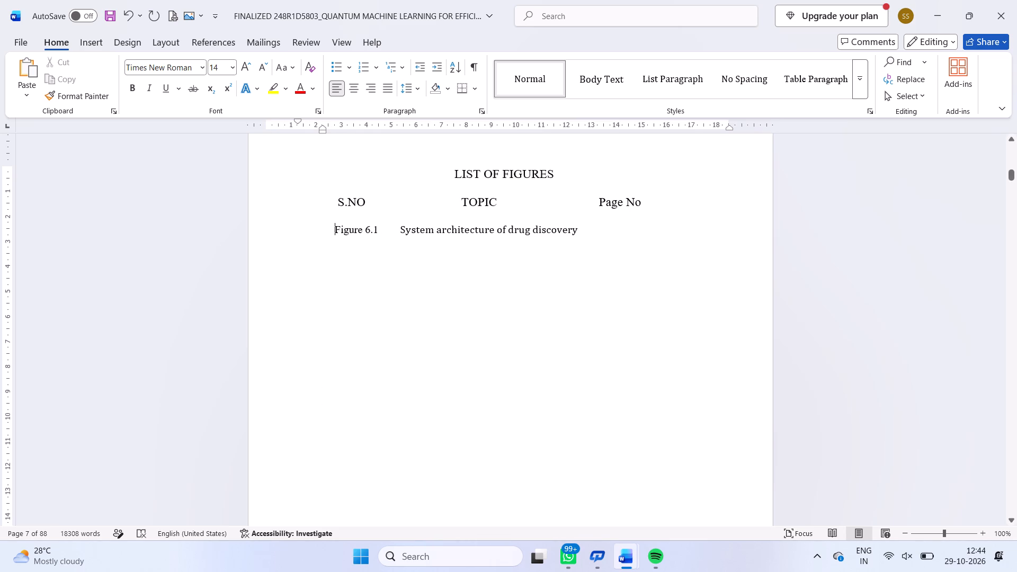
Centre the S.NO, TOPIC and Page No heading line on the LIST OF FIGURES page.
{"action": "scroll", "coordinate": [480, 167], "scroll_direction": "up", "scroll_amount": 1}
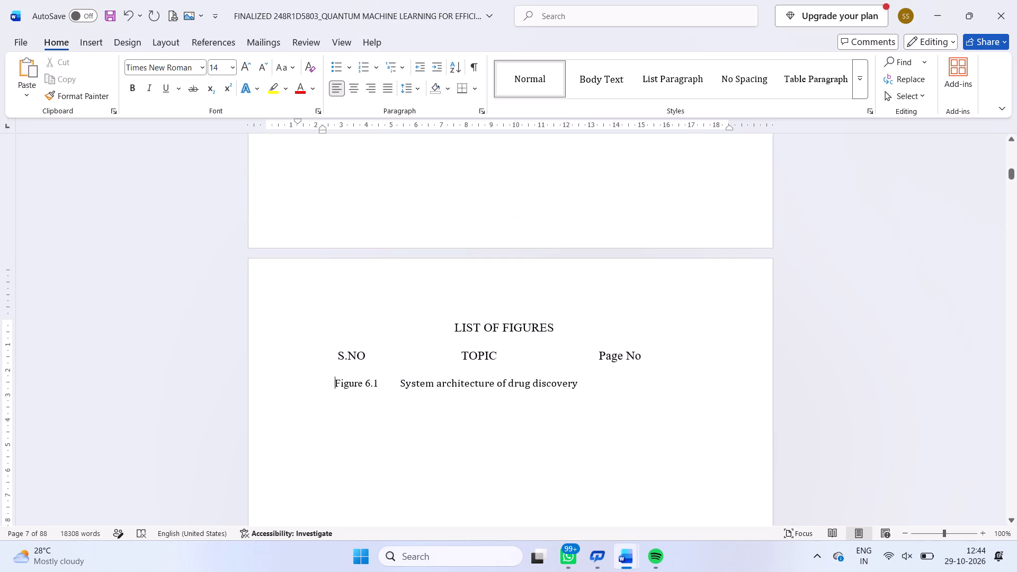
{"action": "scroll", "coordinate": [524, 265], "scroll_direction": "down", "scroll_amount": 1}
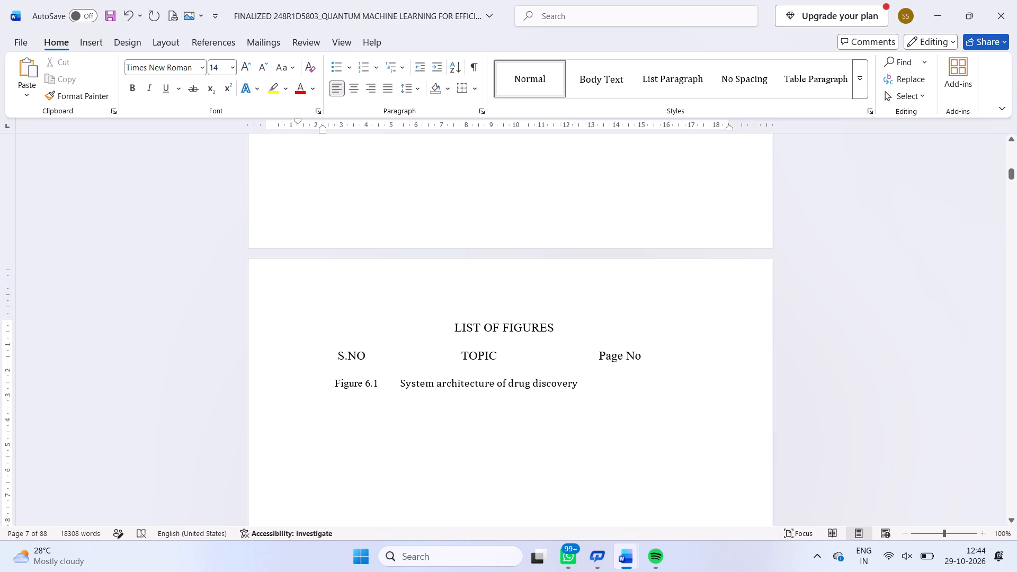
{"action": "left_click", "coordinate": [487, 353]}
{"action": "left_click", "coordinate": [356, 91]}
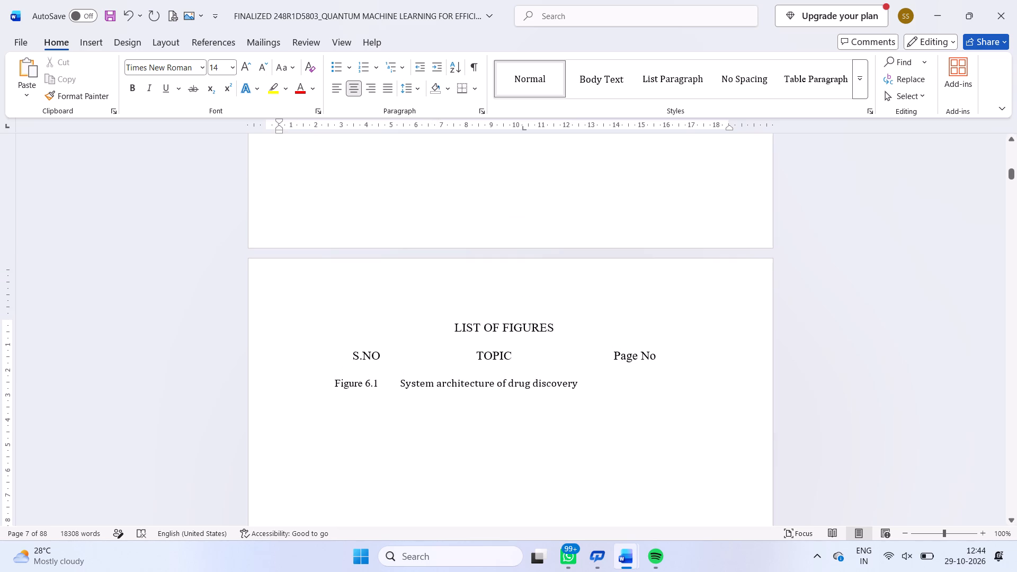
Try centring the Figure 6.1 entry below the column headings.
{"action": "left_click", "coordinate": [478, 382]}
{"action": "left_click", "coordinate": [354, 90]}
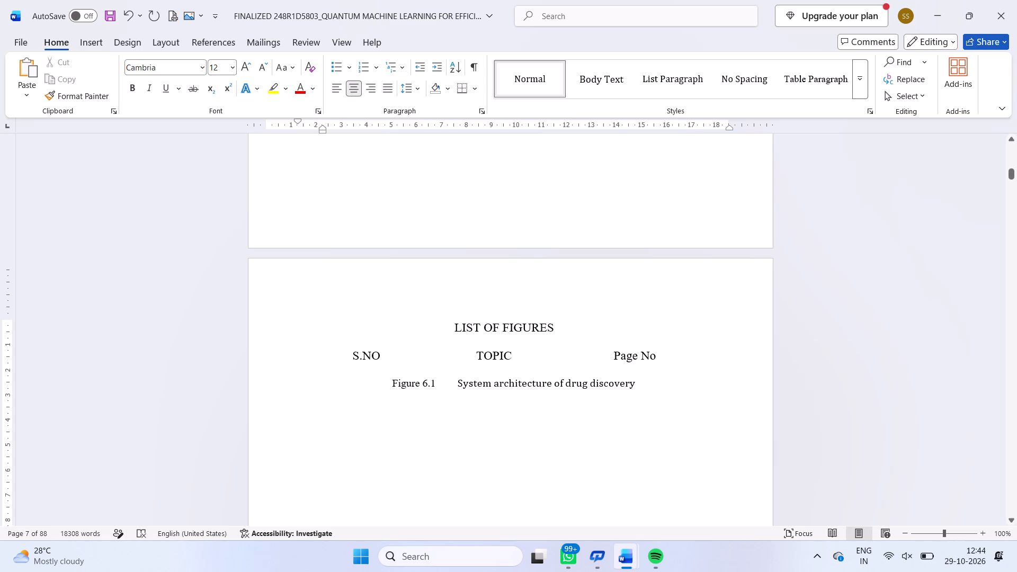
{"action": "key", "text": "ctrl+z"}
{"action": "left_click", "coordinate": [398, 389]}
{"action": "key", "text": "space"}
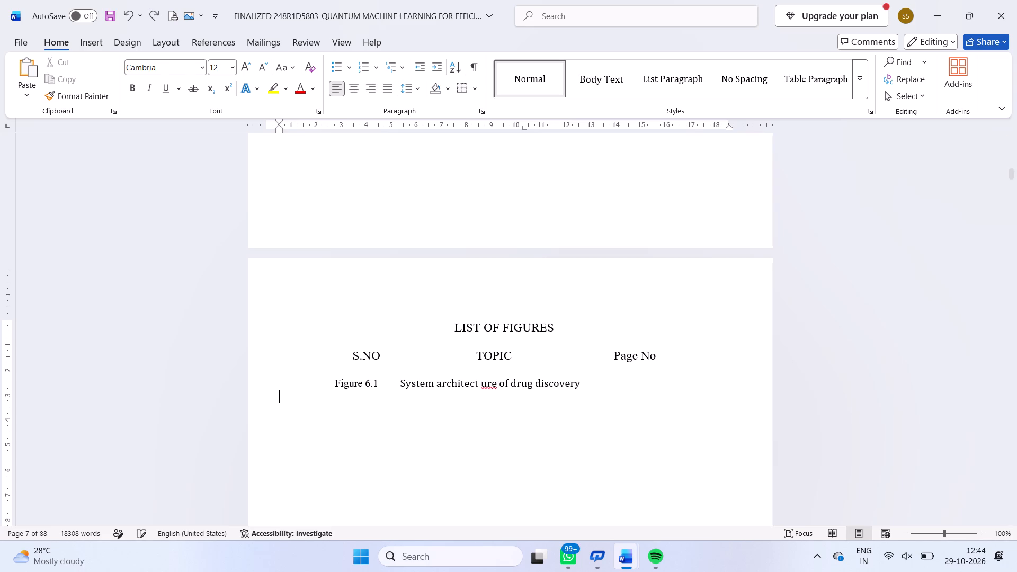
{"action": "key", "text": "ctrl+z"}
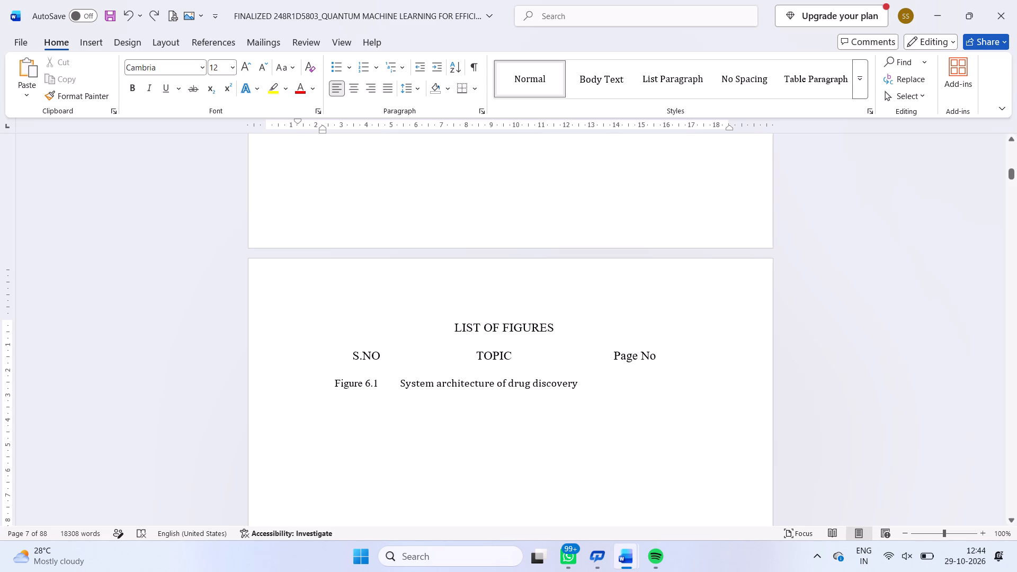
Align the Figure 6.1 entry with the headings by adding six spaces before its topic and two before its label.
{"action": "left_click", "coordinate": [394, 382]}
{"action": "key", "text": "space"}
{"action": "key", "text": "space"}
{"action": "key", "text": "space"}
{"action": "key", "text": "space"}
{"action": "key", "text": "space"}
{"action": "key", "text": "space"}
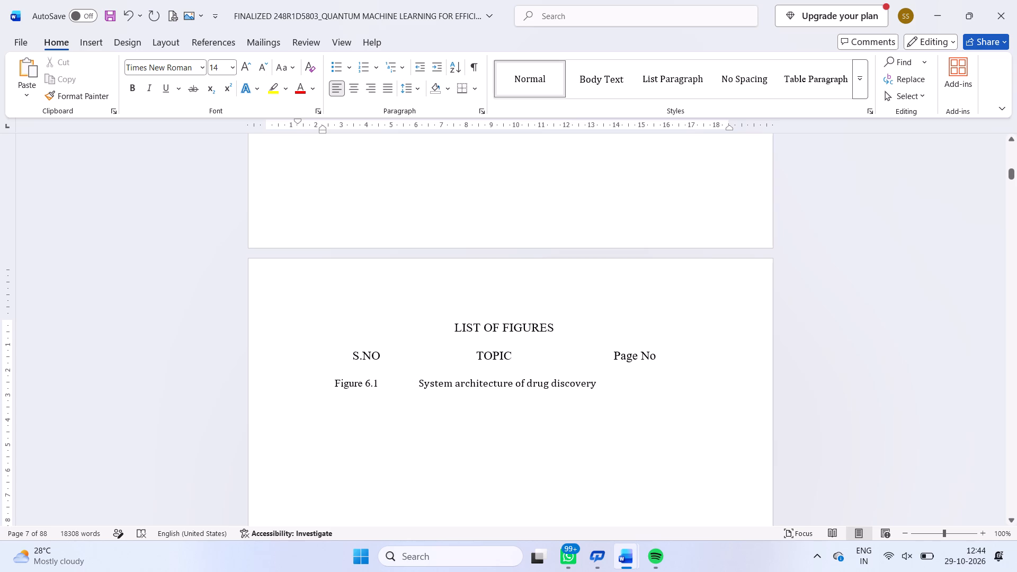
{"action": "left_click", "coordinate": [330, 386]}
{"action": "key", "text": "space"}
{"action": "key", "text": "space"}
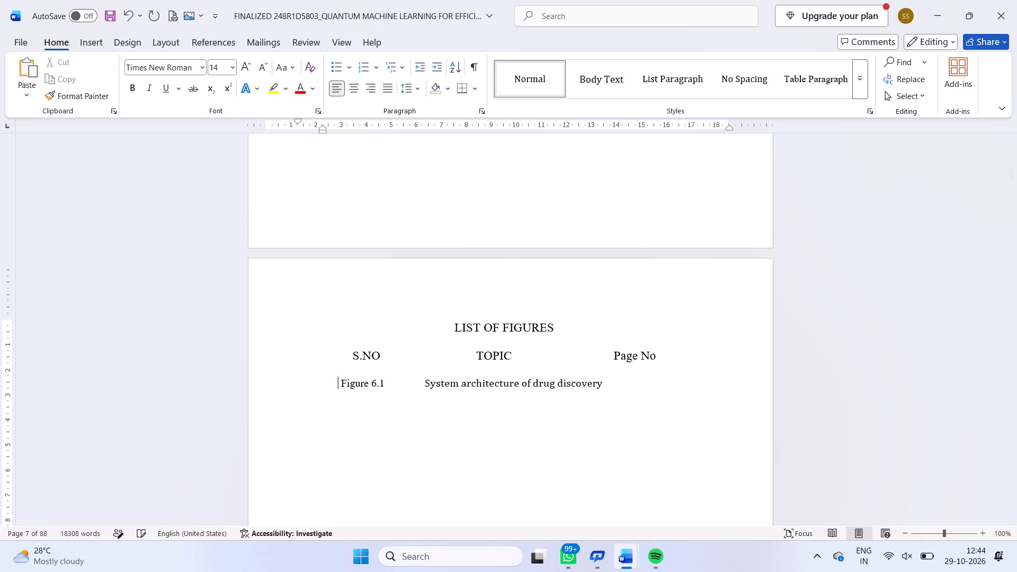
{"action": "key", "text": "space"}
{"action": "key", "text": "BackSpace"}
Find the first output-screen figure just before Chapter 11 and copy its Fig 10.1 caption.
{"action": "scroll", "coordinate": [501, 426], "scroll_direction": "down", "scroll_amount": 6}
{"action": "scroll", "coordinate": [501, 426], "scroll_direction": "down", "scroll_amount": 5, "text": "ctrl"}
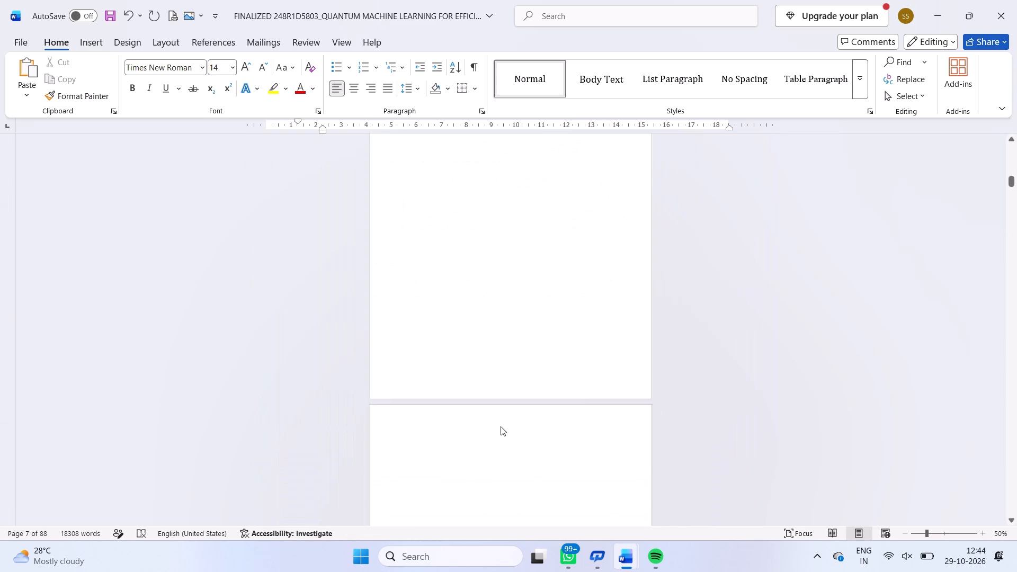
{"action": "scroll", "coordinate": [501, 426], "scroll_direction": "down", "scroll_amount": 13}
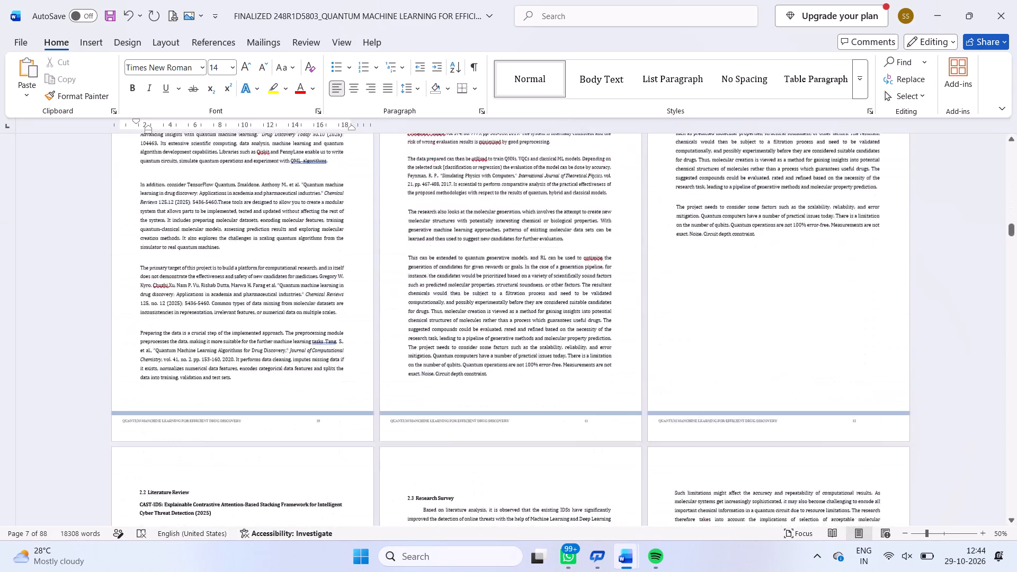
{"action": "scroll", "coordinate": [501, 426], "scroll_direction": "down", "scroll_amount": 17}
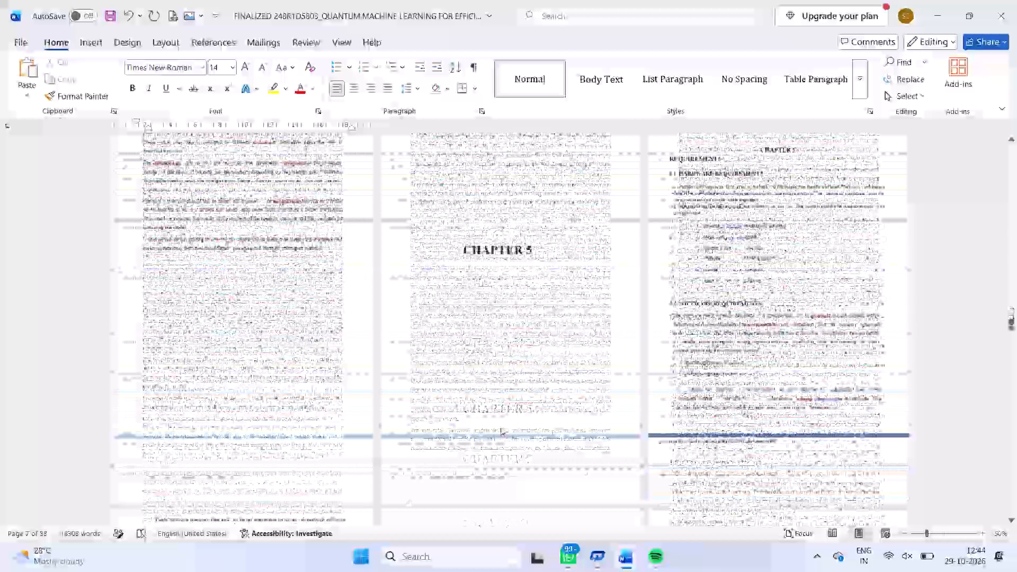
{"action": "scroll", "coordinate": [501, 426], "scroll_direction": "down", "scroll_amount": 17}
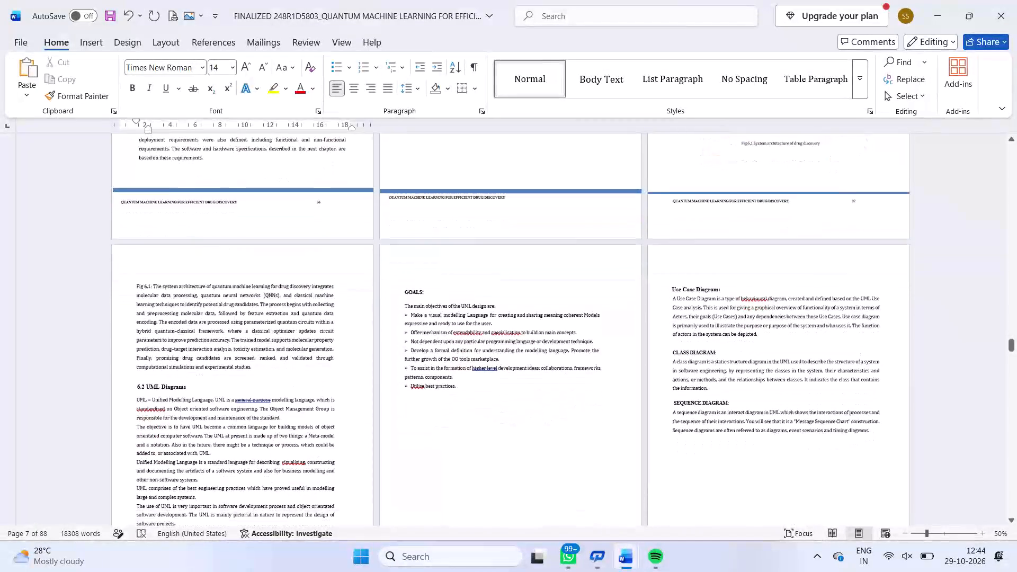
{"action": "scroll", "coordinate": [501, 426], "scroll_direction": "down", "scroll_amount": 17}
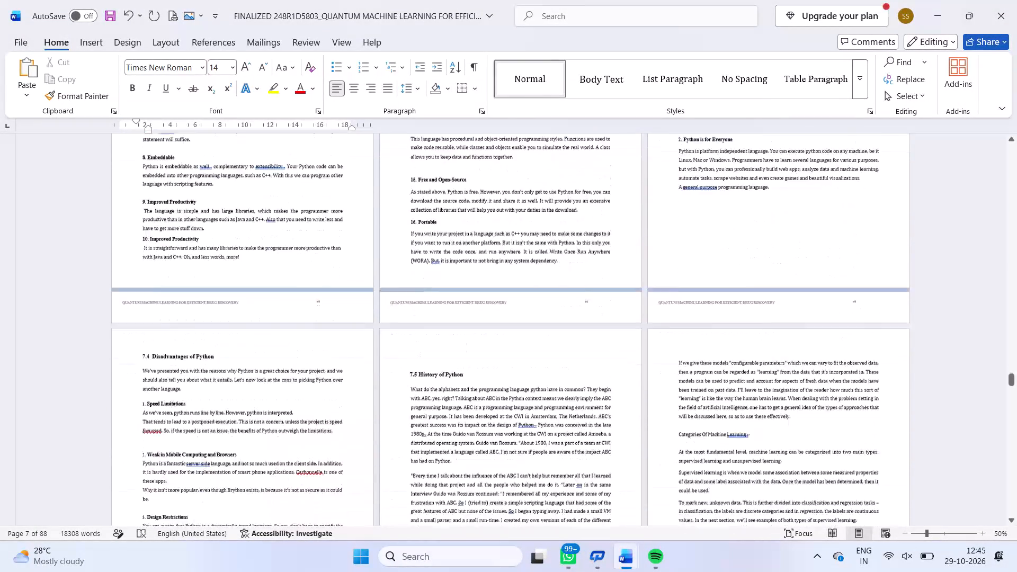
{"action": "scroll", "coordinate": [501, 426], "scroll_direction": "down", "scroll_amount": 17}
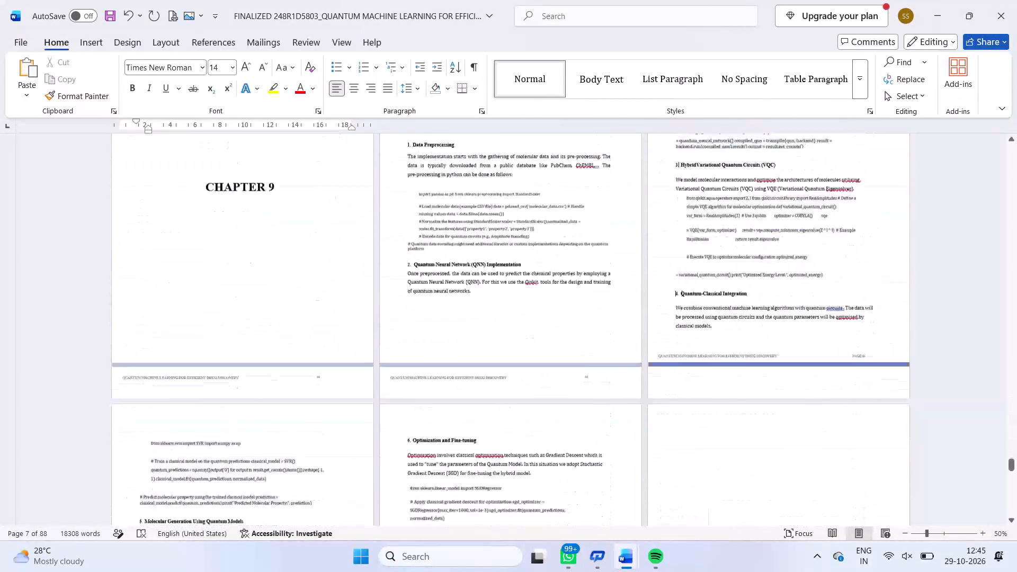
{"action": "scroll", "coordinate": [501, 426], "scroll_direction": "down", "scroll_amount": 8}
{"action": "scroll", "coordinate": [501, 426], "scroll_direction": "up", "scroll_amount": 10}
{"action": "scroll", "coordinate": [501, 426], "scroll_direction": "down", "scroll_amount": 1}
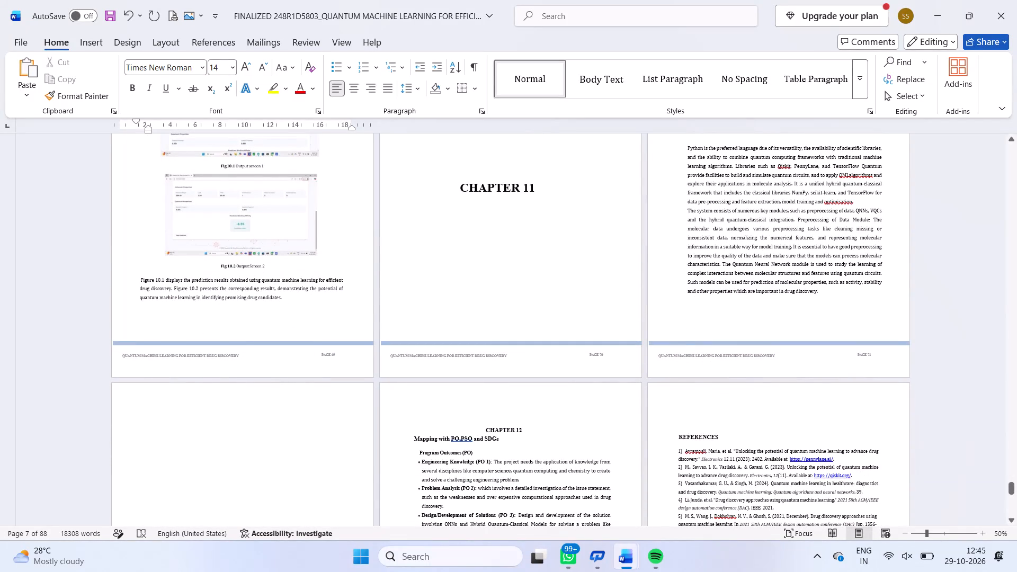
{"action": "scroll", "coordinate": [270, 268], "scroll_direction": "up", "scroll_amount": 1}
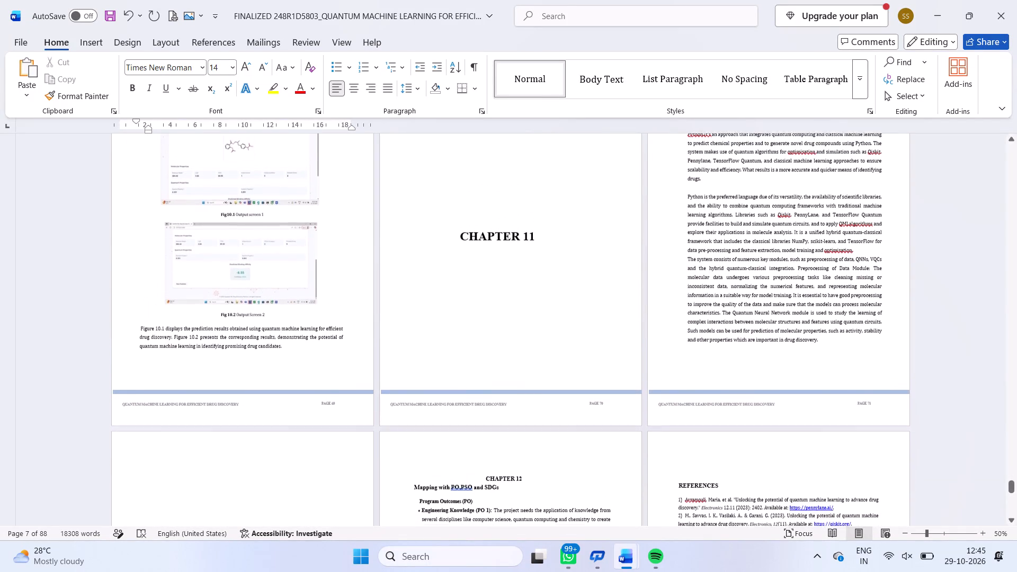
{"action": "scroll", "coordinate": [270, 268], "scroll_direction": "up", "scroll_amount": 1}
{"action": "left_click_drag", "start_coordinate": [262, 227], "coordinate": [235, 231]}
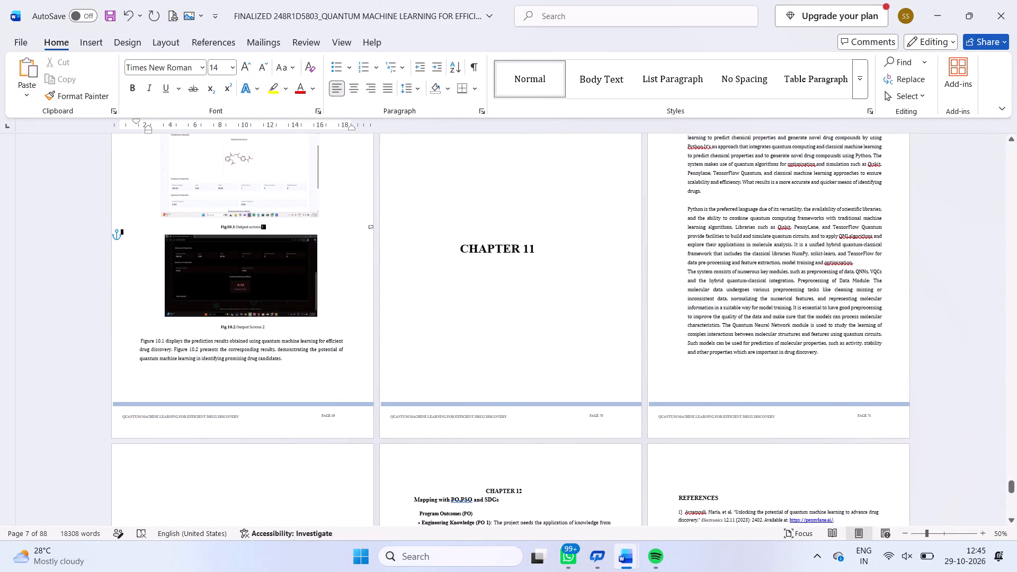
{"action": "left_click_drag", "start_coordinate": [235, 231], "coordinate": [217, 226]}
{"action": "key", "text": "ctrl+c"}
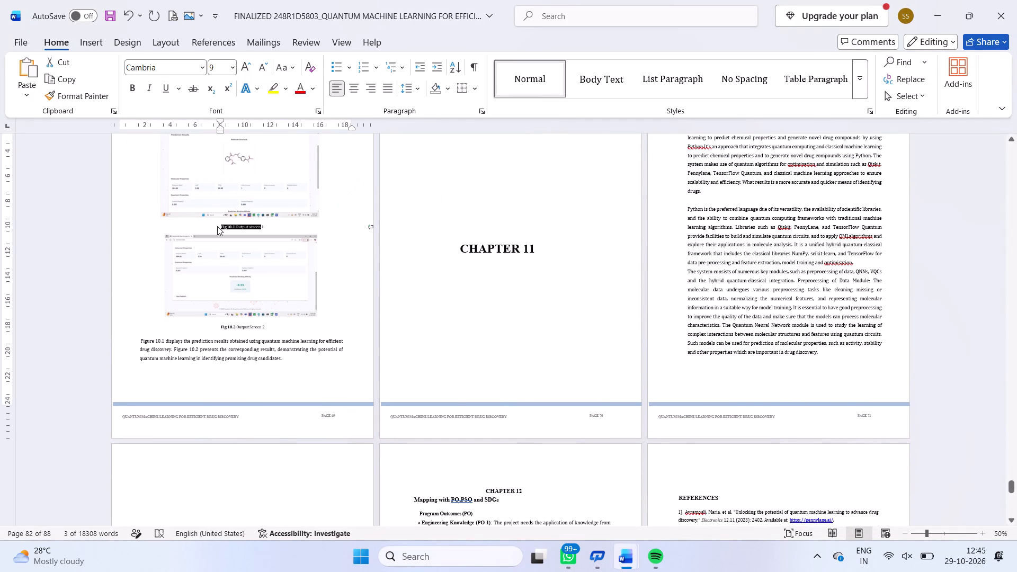
Check Figure 6.1's page number in Chapter 6 and enter 37 as its Page No on the LIST OF FIGURES page.
{"action": "scroll", "coordinate": [217, 226], "scroll_direction": "up", "scroll_amount": 14}
{"action": "scroll", "coordinate": [217, 226], "scroll_direction": "up", "scroll_amount": 20}
{"action": "scroll", "coordinate": [217, 226], "scroll_direction": "up", "scroll_amount": 20}
{"action": "scroll", "coordinate": [217, 226], "scroll_direction": "up", "scroll_amount": 20}
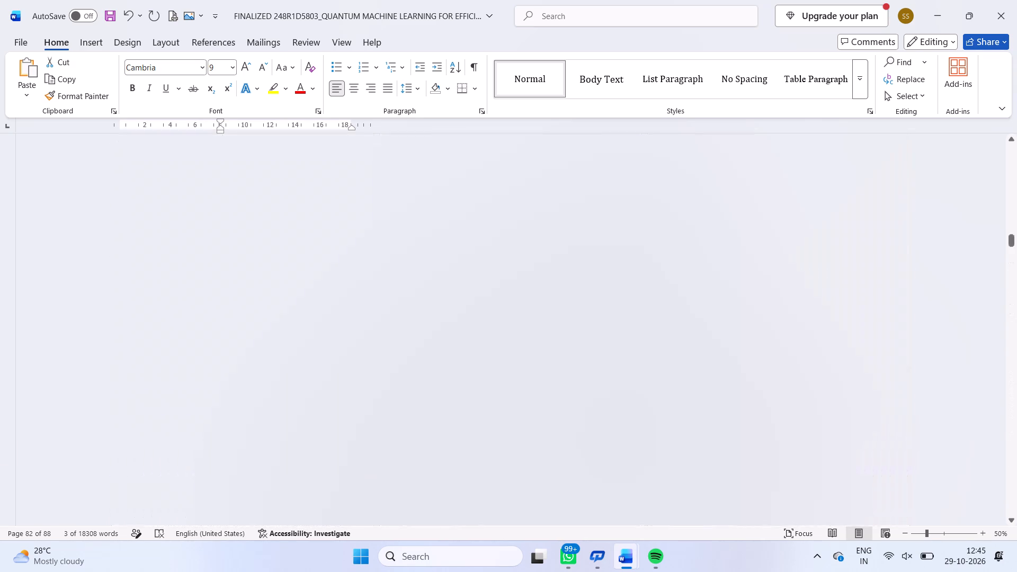
{"action": "scroll", "coordinate": [217, 226], "scroll_direction": "up", "scroll_amount": 20}
{"action": "scroll", "coordinate": [217, 226], "scroll_direction": "up", "scroll_amount": 9}
{"action": "scroll", "coordinate": [379, 283], "scroll_direction": "down", "scroll_amount": 3}
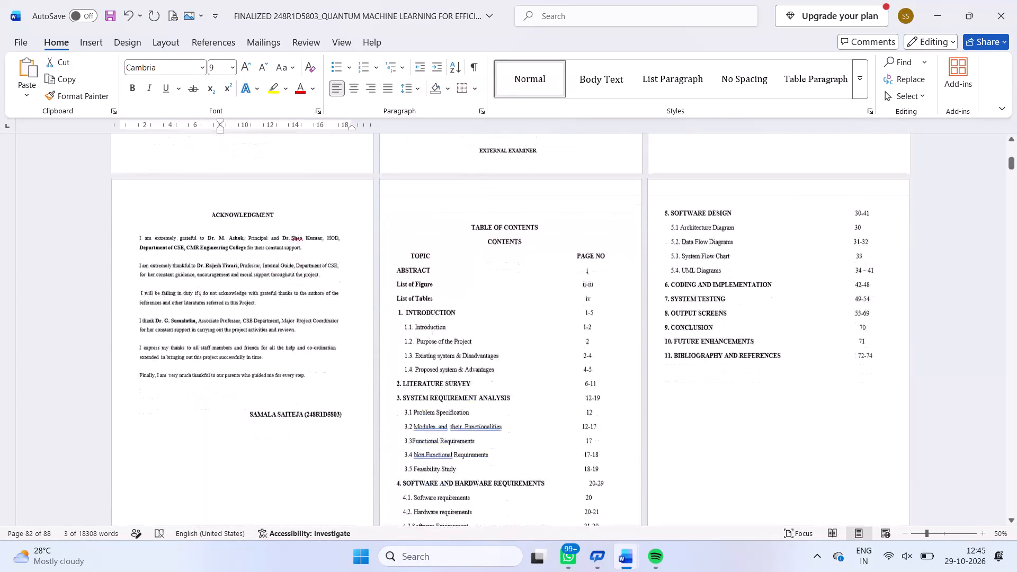
{"action": "scroll", "coordinate": [379, 283], "scroll_direction": "down", "scroll_amount": 2}
{"action": "scroll", "coordinate": [379, 283], "scroll_direction": "up", "scroll_amount": 1}
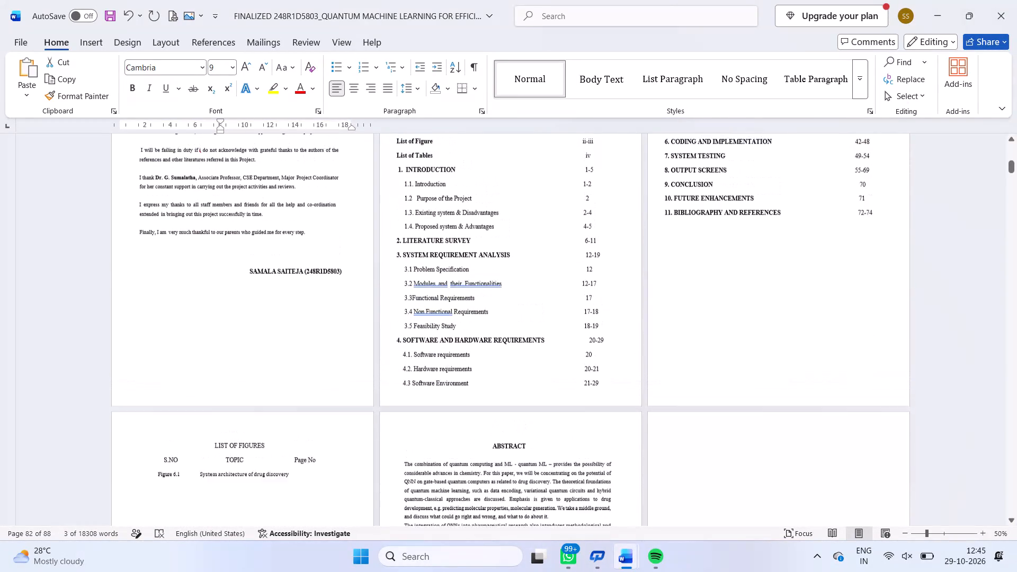
{"action": "scroll", "coordinate": [379, 283], "scroll_direction": "up", "scroll_amount": 2}
{"action": "left_click_drag", "start_coordinate": [379, 283], "coordinate": [239, 400]}
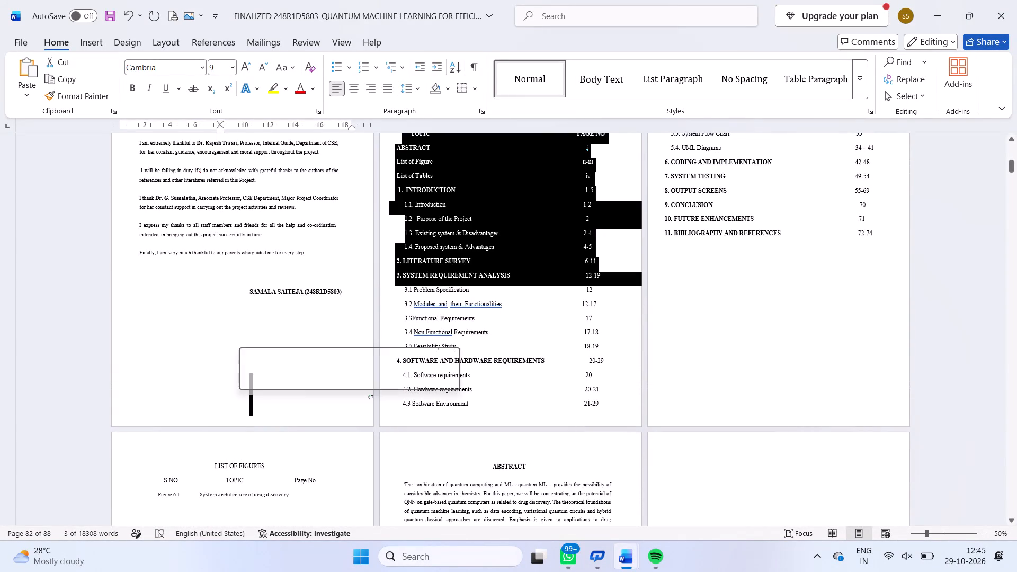
{"action": "left_click", "coordinate": [298, 489]}
{"action": "left_click", "coordinate": [300, 497]}
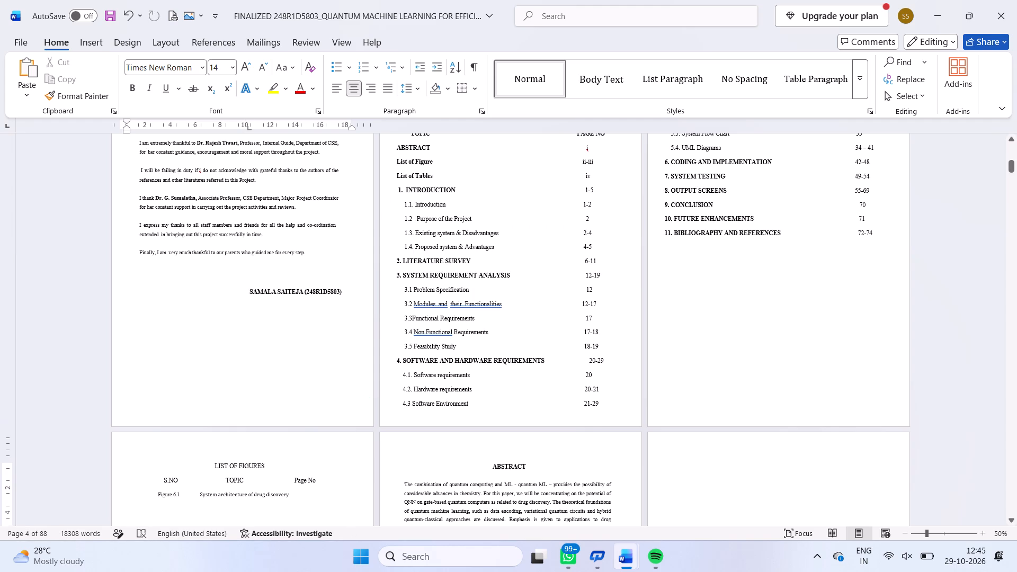
{"action": "left_click", "coordinate": [300, 497]}
{"action": "scroll", "coordinate": [300, 497], "scroll_direction": "down", "scroll_amount": 9}
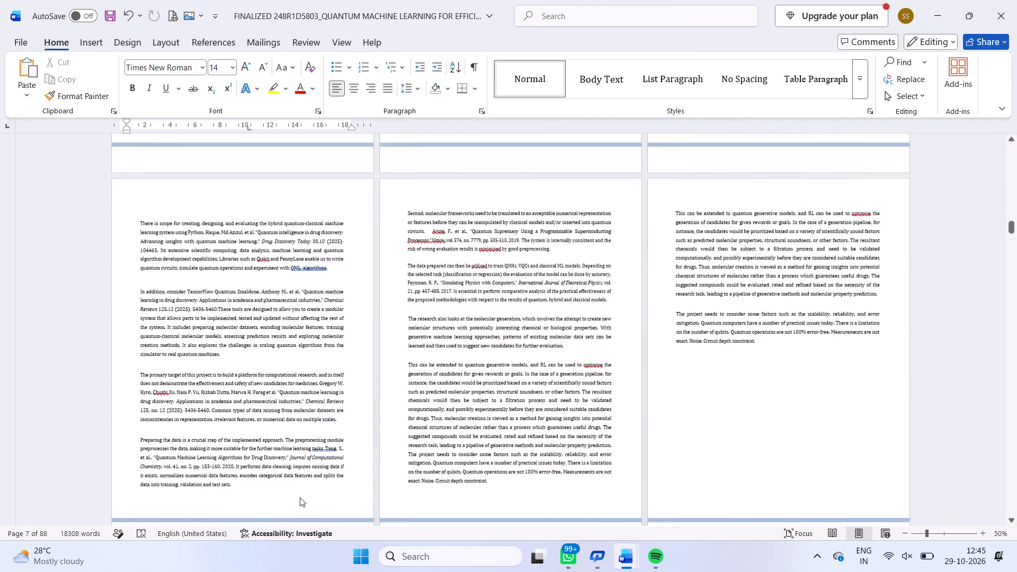
{"action": "scroll", "coordinate": [300, 497], "scroll_direction": "down", "scroll_amount": 11}
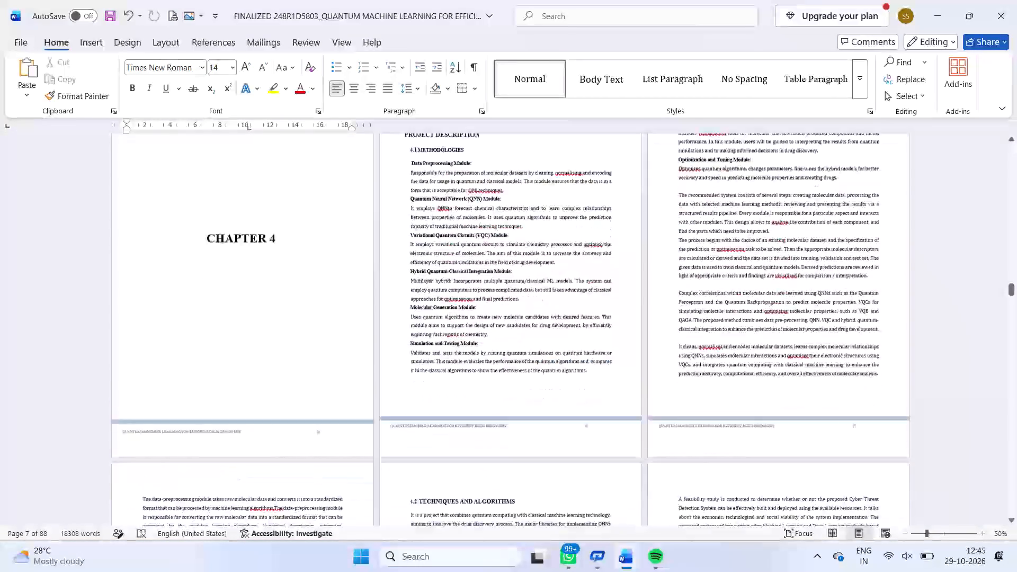
{"action": "scroll", "coordinate": [300, 497], "scroll_direction": "down", "scroll_amount": 4}
{"action": "scroll", "coordinate": [300, 497], "scroll_direction": "up", "scroll_amount": 1}
{"action": "scroll", "coordinate": [300, 497], "scroll_direction": "down", "scroll_amount": 5}
{"action": "scroll", "coordinate": [300, 497], "scroll_direction": "up", "scroll_amount": 4}
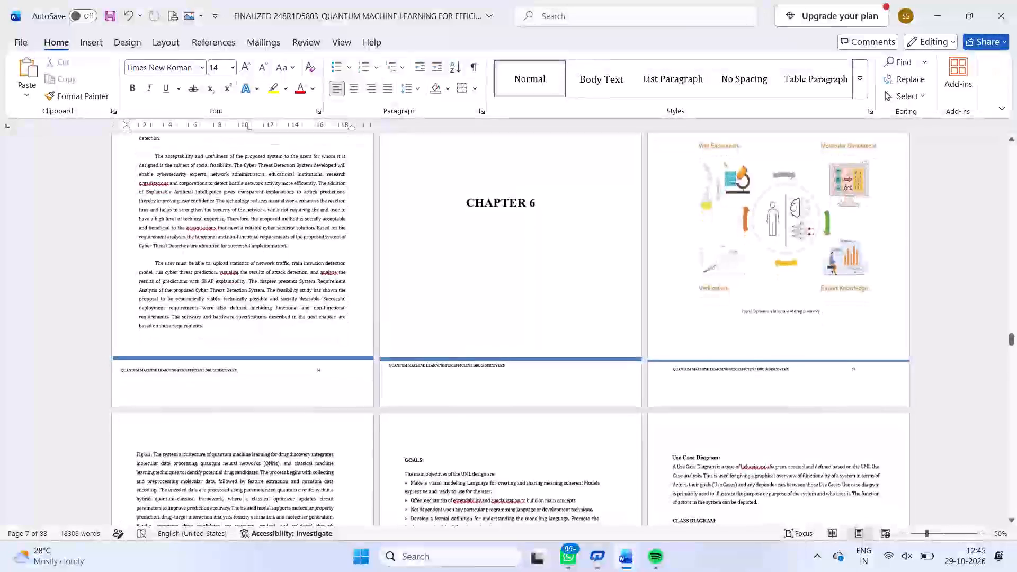
{"action": "scroll", "coordinate": [300, 497], "scroll_direction": "up", "scroll_amount": 18}
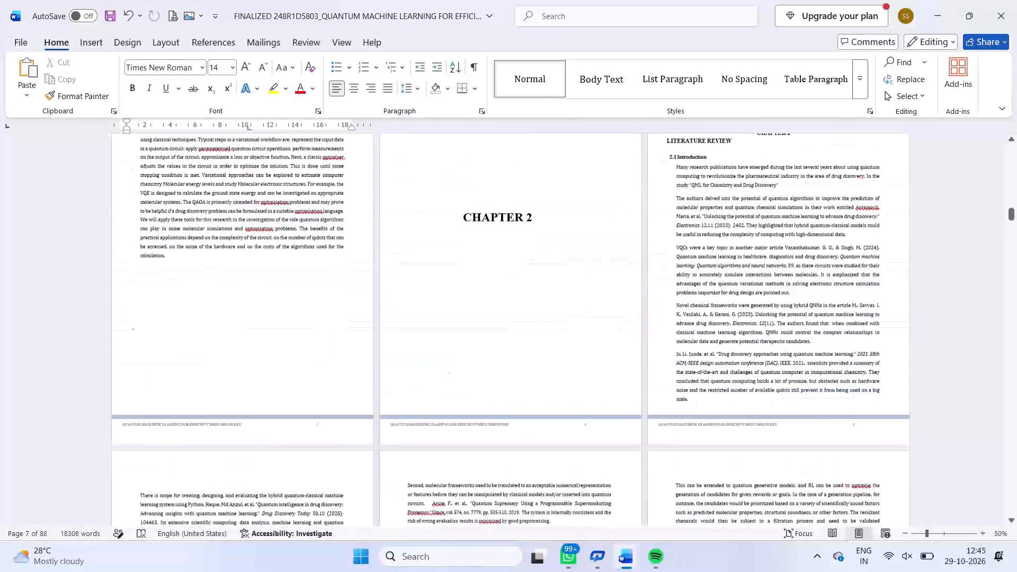
{"action": "scroll", "coordinate": [300, 497], "scroll_direction": "up", "scroll_amount": 18}
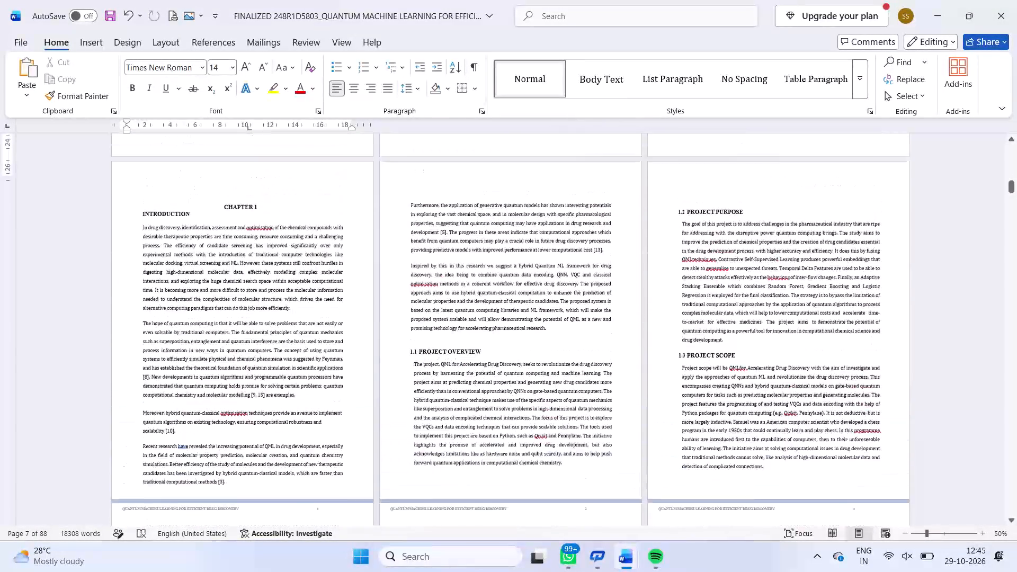
{"action": "scroll", "coordinate": [300, 497], "scroll_direction": "up", "scroll_amount": 13}
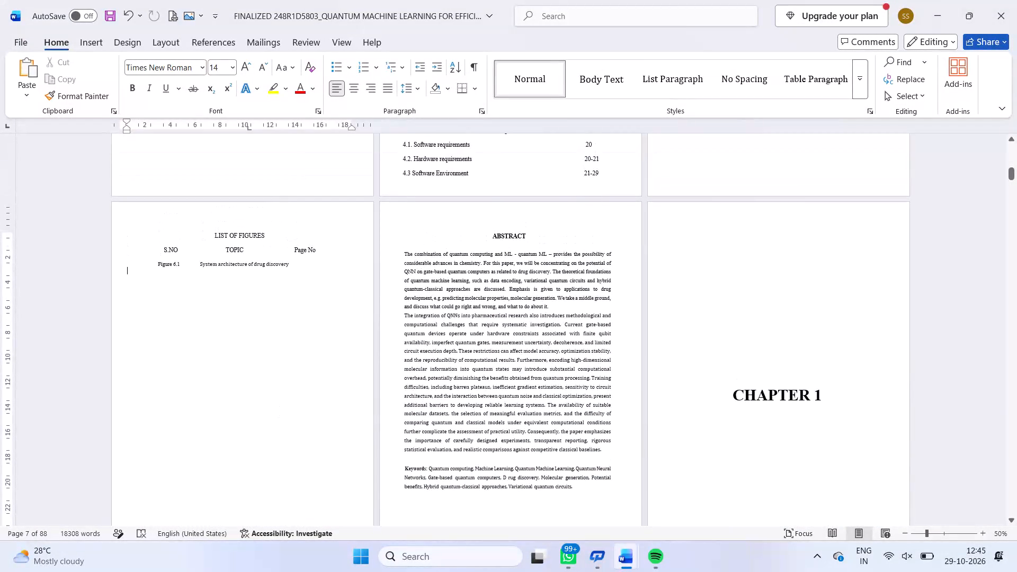
{"action": "scroll", "coordinate": [289, 275], "scroll_direction": "up", "scroll_amount": 4, "text": "ctrl"}
{"action": "left_click", "coordinate": [372, 263]}
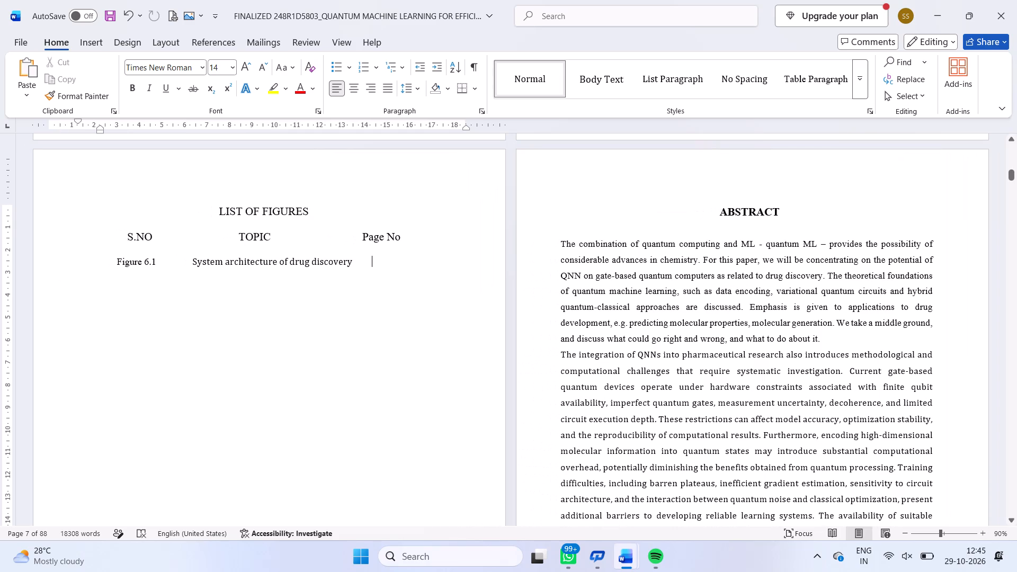
{"action": "type", "text": "37"}
{"action": "left_click", "coordinate": [372, 263]}
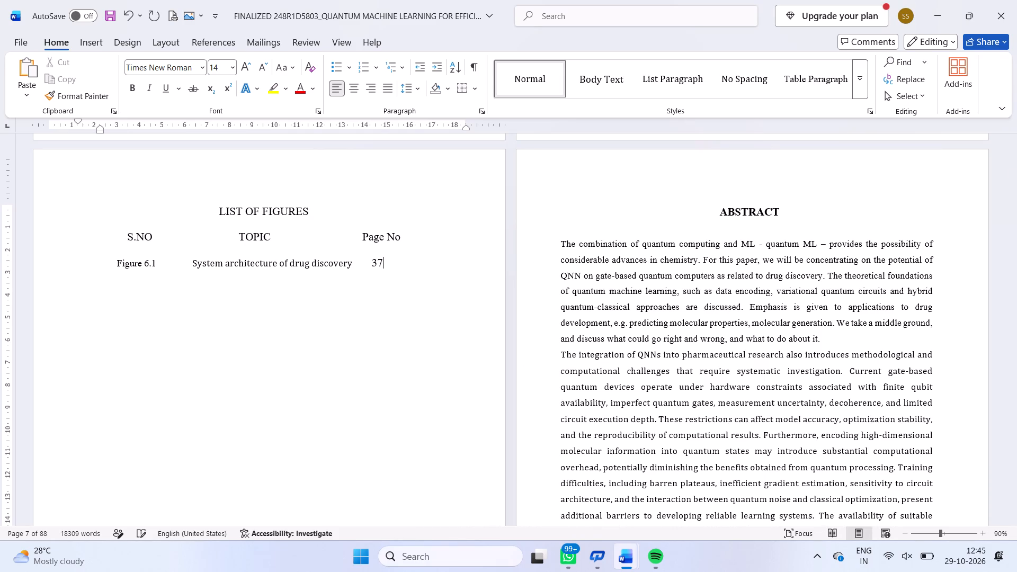
{"action": "key", "text": "Return"}
{"action": "key", "text": "ctrl+z"}
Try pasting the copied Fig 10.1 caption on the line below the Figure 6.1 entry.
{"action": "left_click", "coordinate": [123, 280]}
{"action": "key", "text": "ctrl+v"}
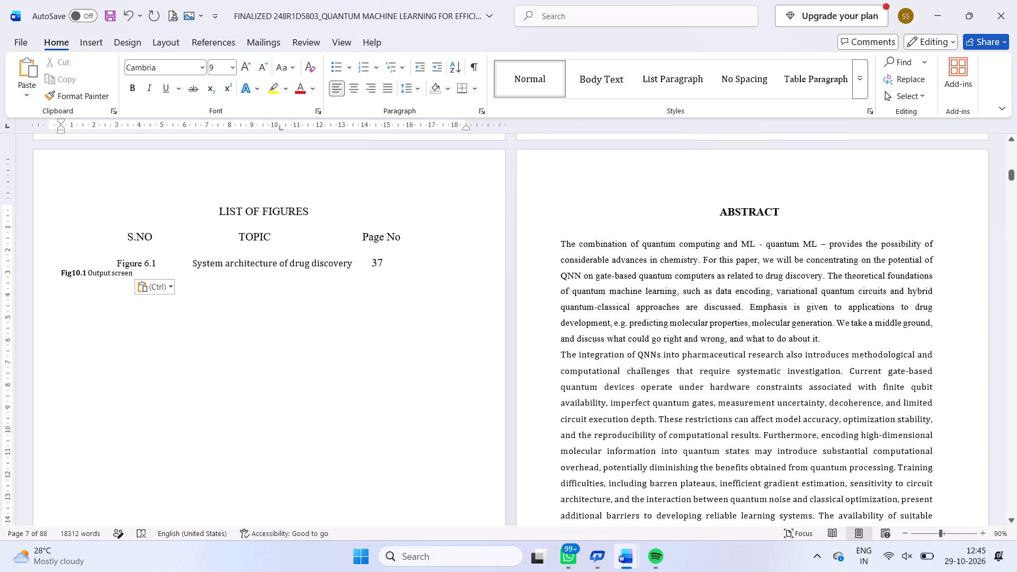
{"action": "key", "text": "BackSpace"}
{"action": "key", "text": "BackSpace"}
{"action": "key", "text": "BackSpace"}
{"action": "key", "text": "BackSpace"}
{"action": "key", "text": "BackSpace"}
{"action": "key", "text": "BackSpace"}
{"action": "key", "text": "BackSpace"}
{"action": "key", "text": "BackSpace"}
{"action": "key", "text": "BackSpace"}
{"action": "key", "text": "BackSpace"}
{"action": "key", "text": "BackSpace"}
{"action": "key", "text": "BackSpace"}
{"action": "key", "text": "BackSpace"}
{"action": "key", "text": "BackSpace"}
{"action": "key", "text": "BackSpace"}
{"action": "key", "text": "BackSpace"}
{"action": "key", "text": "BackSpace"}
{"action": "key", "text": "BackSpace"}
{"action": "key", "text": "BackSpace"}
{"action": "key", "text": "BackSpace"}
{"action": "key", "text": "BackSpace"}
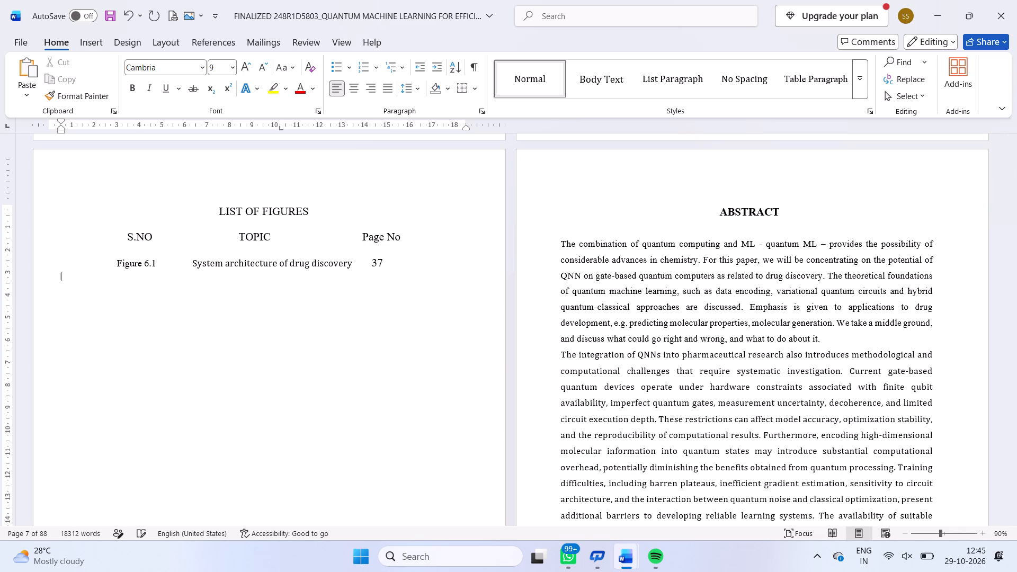
Add the label Figure 10.1 on the line below Figure 6.1, indented with spaces to line up with the label above.
{"action": "left_click", "coordinate": [133, 279]}
{"action": "key", "text": "space"}
{"action": "key", "text": "space"}
{"action": "key", "text": "space"}
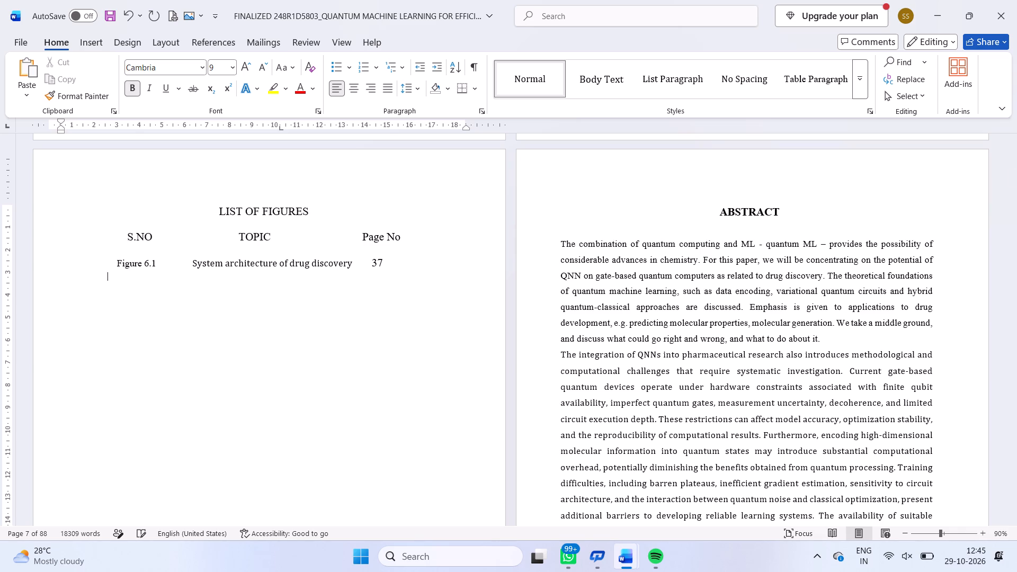
{"action": "key", "text": "space"}
{"action": "key", "text": "space"}
{"action": "key", "text": "space"}
{"action": "key", "text": "space"}
{"action": "key", "text": "space"}
{"action": "type", "text": "Figure"}
{"action": "key", "text": "space"}
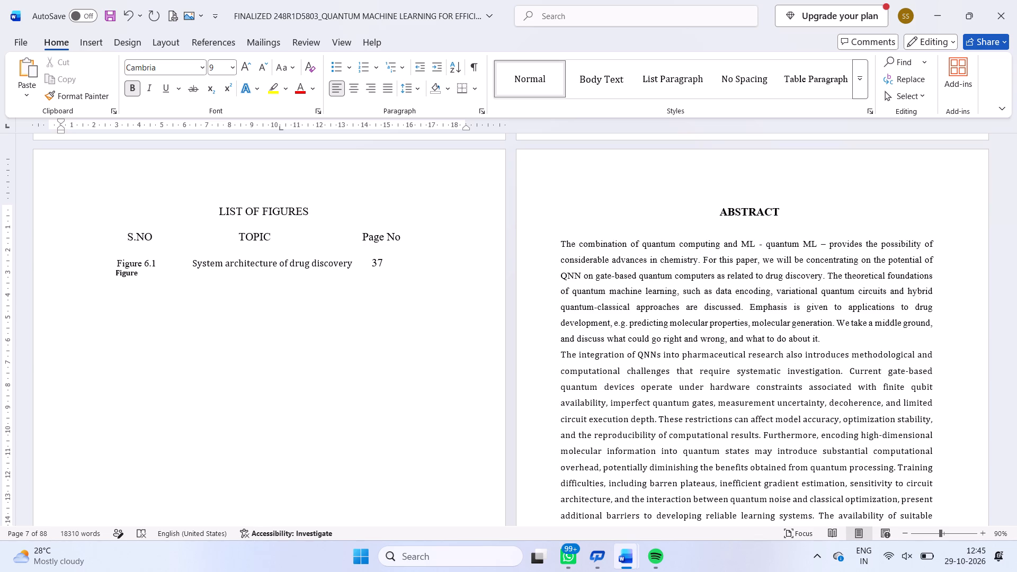
{"action": "key", "text": "ctrl+v"}
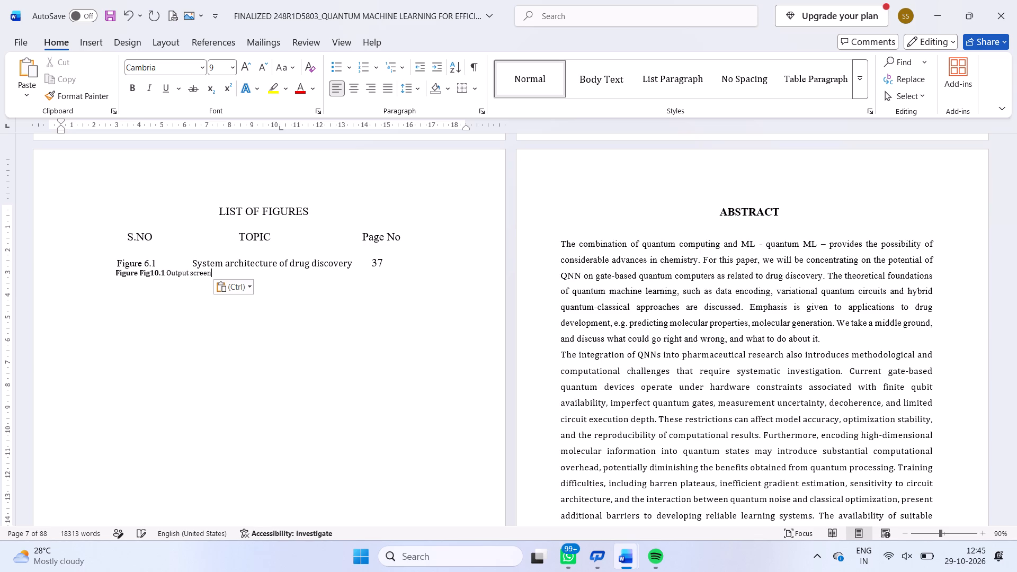
{"action": "left_click_drag", "start_coordinate": [213, 273], "coordinate": [154, 272]}
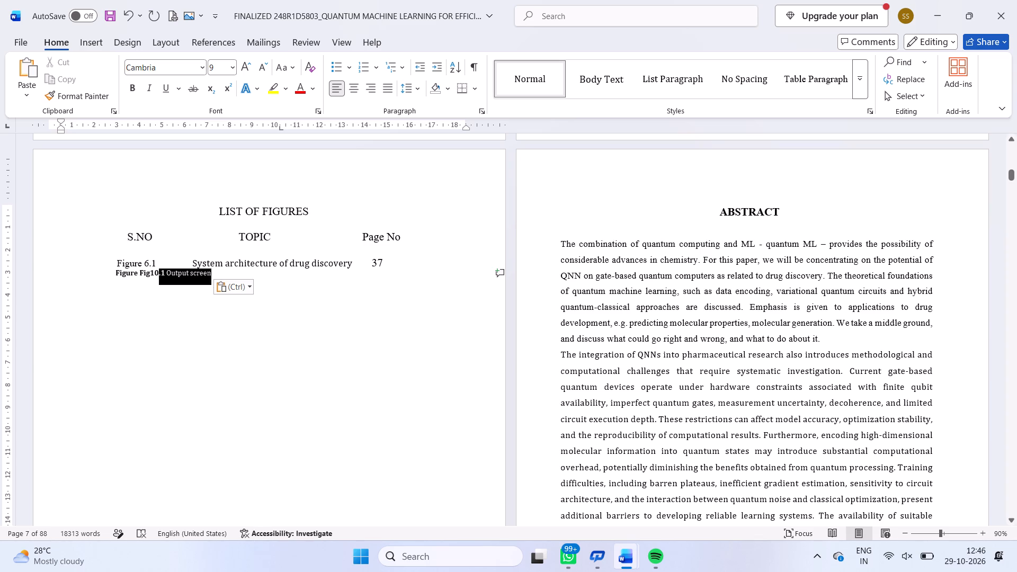
{"action": "left_click_drag", "start_coordinate": [154, 272], "coordinate": [149, 272]}
{"action": "key", "text": "BackSpace"}
{"action": "type", "text": "10.12"}
{"action": "key", "text": "space"}
{"action": "key", "text": "BackSpace"}
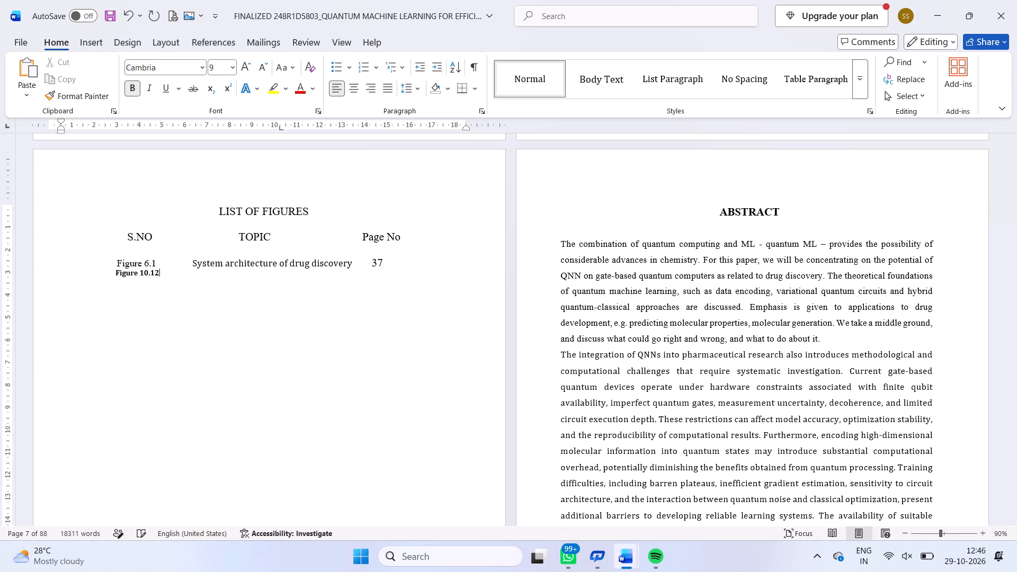
{"action": "key", "text": "BackSpace"}
{"action": "key", "text": "space"}
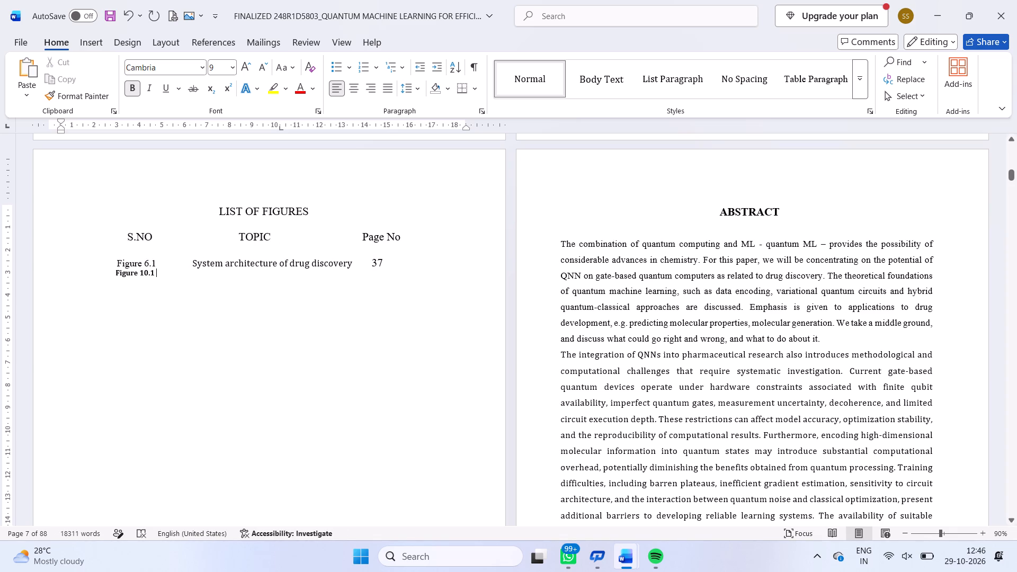
Enter the topic Output Screen 1 for Figure 10.1, spaced to line up with the Figure 6.1 topic.
{"action": "left_click", "coordinate": [199, 278]}
{"action": "key", "text": "space"}
{"action": "key", "text": "space"}
{"action": "key", "text": "space"}
{"action": "key", "text": "space"}
{"action": "key", "text": "space"}
{"action": "key", "text": "space"}
{"action": "key", "text": "space"}
{"action": "key", "text": "space"}
{"action": "key", "text": "space"}
{"action": "key", "text": "space"}
{"action": "key", "text": "space"}
{"action": "key", "text": "space"}
{"action": "key", "text": "space"}
{"action": "key", "text": "space"}
{"action": "key", "text": "space"}
{"action": "key", "text": "space"}
{"action": "key", "text": "space"}
{"action": "key", "text": "space"}
{"action": "key", "text": "space"}
{"action": "key", "text": "space"}
{"action": "key", "text": "space"}
{"action": "key", "text": "space"}
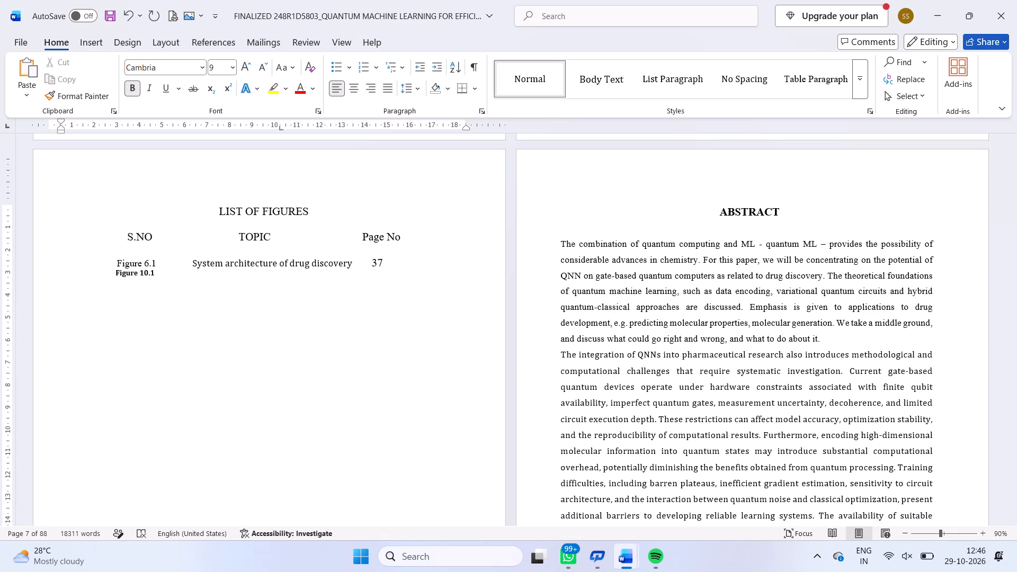
{"action": "key", "text": "t"}
{"action": "key", "text": "BackSpace"}
{"action": "key", "text": "BackSpace"}
{"action": "type", "text": "utput Screen 1"}
Enter 69 as the Page No for Figure 10.1, spaced to sit under the 37 above.
{"action": "key", "text": "space"}
{"action": "key", "text": "space"}
{"action": "key", "text": "space"}
{"action": "key", "text": "space"}
{"action": "key", "text": "space"}
{"action": "key", "text": "space"}
{"action": "key", "text": "space"}
{"action": "key", "text": "space"}
{"action": "key", "text": "space"}
{"action": "key", "text": "space"}
{"action": "key", "text": "space"}
{"action": "key", "text": "space"}
{"action": "key", "text": "space"}
{"action": "key", "text": "space"}
{"action": "key", "text": "space"}
{"action": "key", "text": "space"}
{"action": "key", "text": "space"}
{"action": "key", "text": "space"}
{"action": "key", "text": "space"}
{"action": "key", "text": "space"}
{"action": "key", "text": "space"}
{"action": "key", "text": "space"}
{"action": "key", "text": "space"}
{"action": "key", "text": "space"}
{"action": "key", "text": "space"}
{"action": "key", "text": "space"}
{"action": "key", "text": "space"}
{"action": "key", "text": "space"}
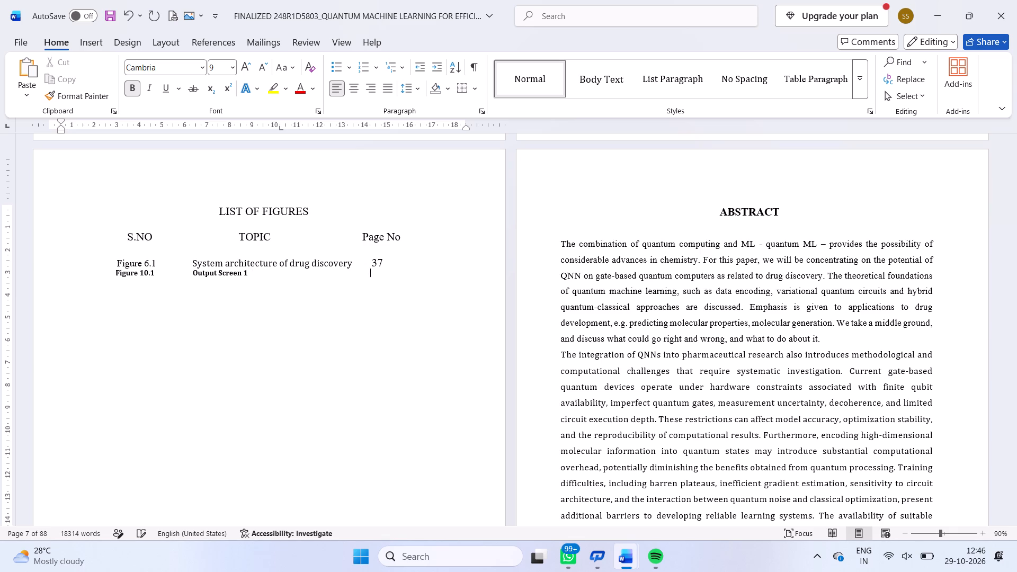
{"action": "type", "text": "69"}
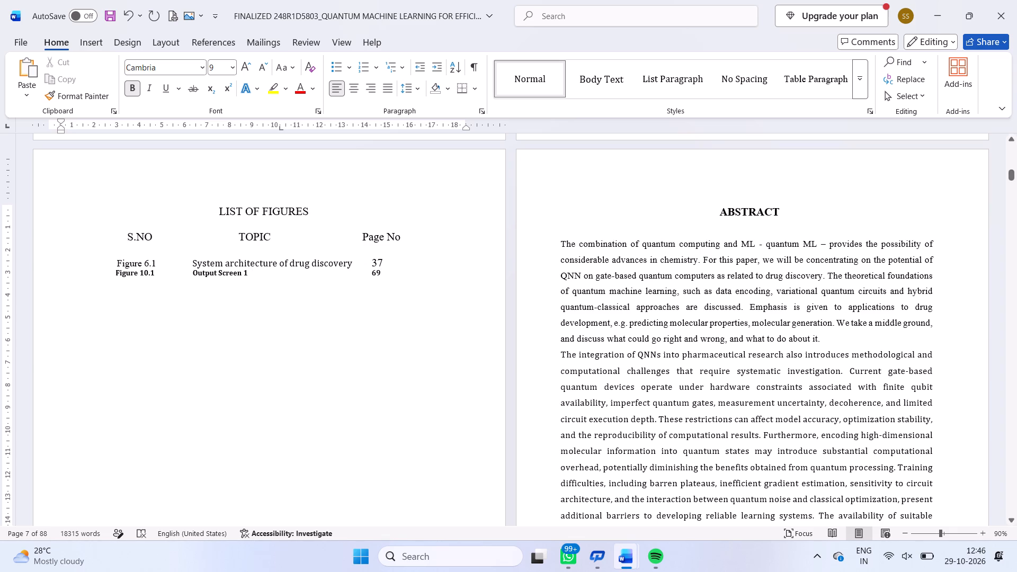
Add the label Figure 10.2 on the line below the Figure 10.1 entry, indented with spaces under the labels above.
{"action": "left_click", "coordinate": [122, 285]}
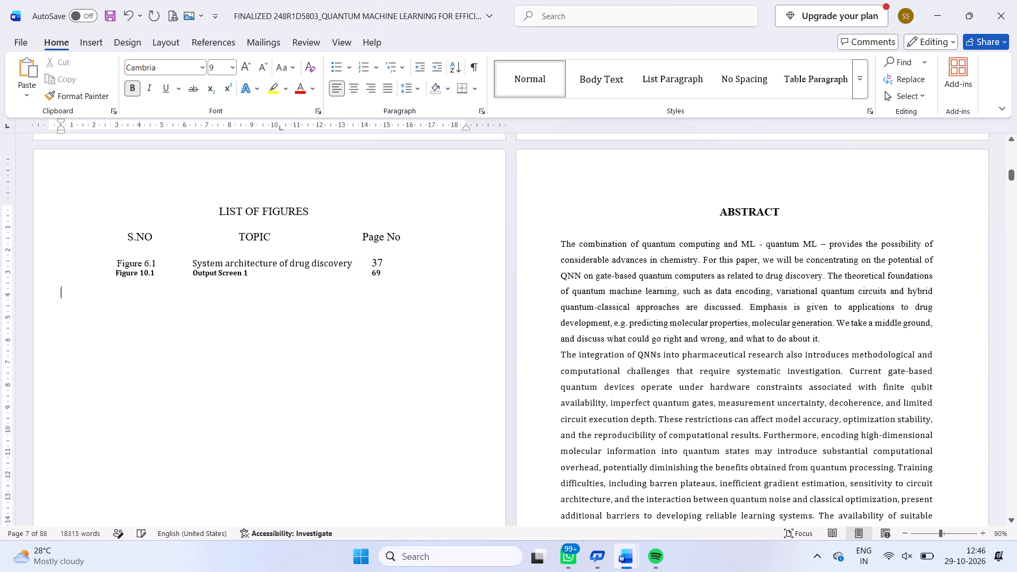
{"action": "left_click", "coordinate": [122, 285]}
{"action": "key", "text": "space"}
{"action": "key", "text": "space"}
{"action": "key", "text": "space"}
{"action": "key", "text": "space"}
{"action": "key", "text": "space"}
{"action": "key", "text": "space"}
{"action": "key", "text": "space"}
{"action": "key", "text": "space"}
{"action": "key", "text": "space"}
{"action": "key", "text": "space"}
{"action": "key", "text": "space"}
{"action": "key", "text": "space"}
{"action": "key", "text": "space"}
{"action": "key", "text": "space"}
{"action": "key", "text": "space"}
{"action": "key", "text": "space"}
{"action": "key", "text": "space"}
{"action": "key", "text": "space"}
{"action": "key", "text": "space"}
{"action": "key", "text": "space"}
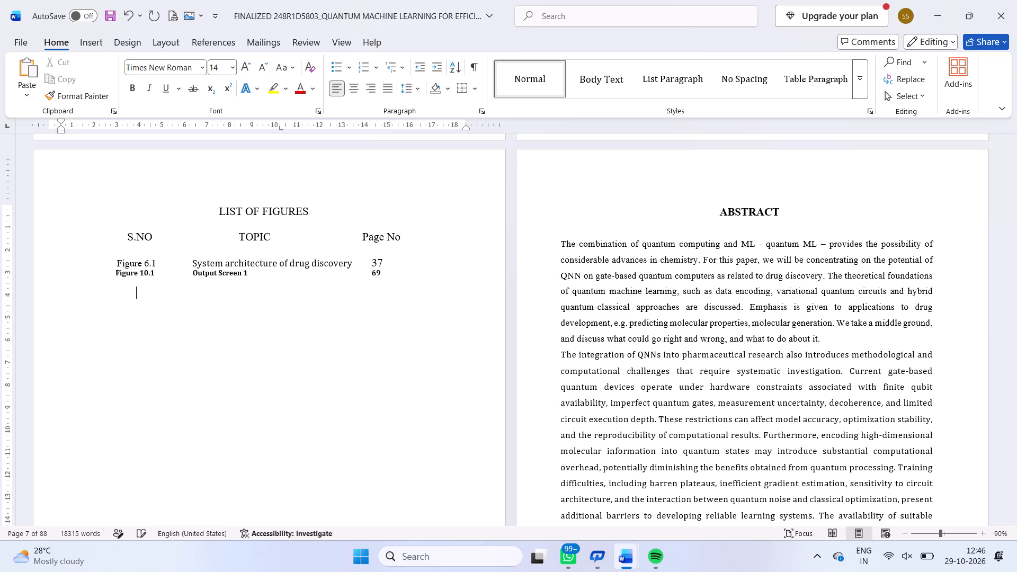
{"action": "key", "text": "BackSpace"}
{"action": "key", "text": "BackSpace"}
{"action": "key", "text": "BackSpace"}
{"action": "key", "text": "BackSpace"}
{"action": "key", "text": "BackSpace"}
{"action": "key", "text": "BackSpace"}
{"action": "key", "text": "BackSpace"}
{"action": "key", "text": "BackSpace"}
{"action": "type", "text": "Fi"}
{"action": "type", "text": "gure"}
{"action": "key", "text": "space"}
{"action": "type", "text": "10.2"}
Enter the topic Output Screen 2 for Figure 10.2, spaced to line up with the Output Screen 1 topic above.
{"action": "key", "text": "space"}
{"action": "key", "text": "space"}
{"action": "key", "text": "space"}
{"action": "key", "text": "space"}
{"action": "key", "text": "space"}
{"action": "key", "text": "BackSpace"}
{"action": "type", "text": "Out"}
{"action": "type", "text": "oit"}
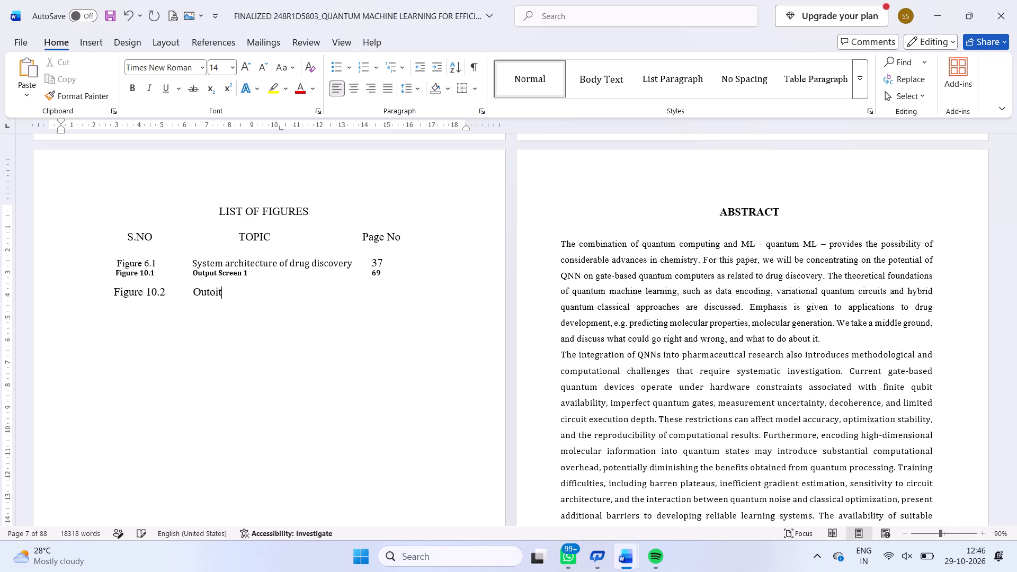
{"action": "key", "text": "BackSpace"}
{"action": "key", "text": "BackSpace"}
{"action": "key", "text": "BackSpace"}
{"action": "key", "text": "o"}
{"action": "key", "text": "BackSpace"}
{"action": "type", "text": "put Screen 2"}
Enter 69 as the Page No for Figure 10.2, spaced to sit under the page numbers above.
{"action": "key", "text": "space"}
{"action": "key", "text": "BackSpace"}
{"action": "type", "text": "669"}
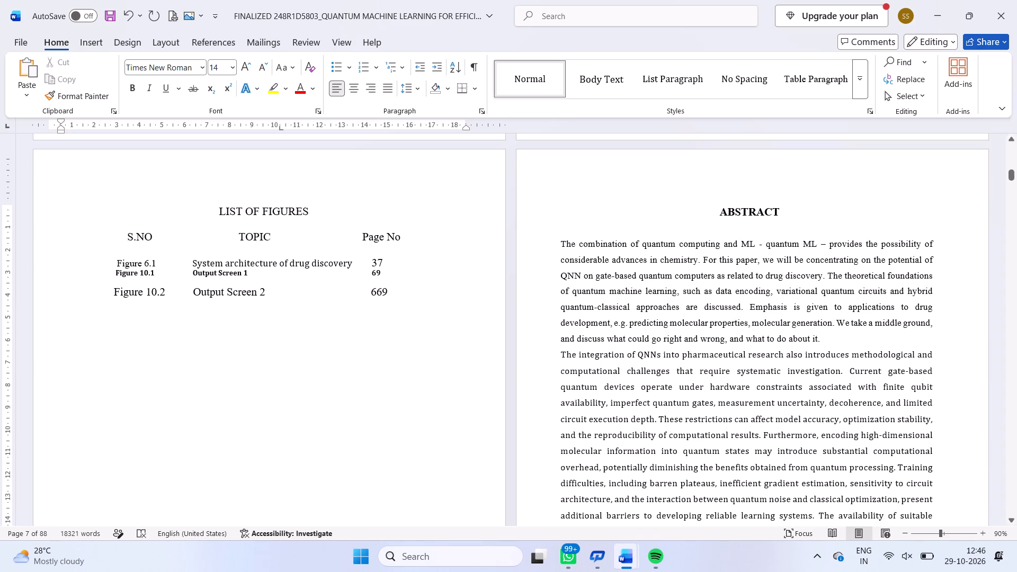
{"action": "key", "text": "BackSpace"}
{"action": "key", "text": "BackSpace"}
{"action": "key", "text": "9"}
Set the font size of the Figure 6.1, Figure 10.1 and Figure 10.2 entries to 14.
{"action": "left_click_drag", "start_coordinate": [115, 263], "coordinate": [391, 287]}
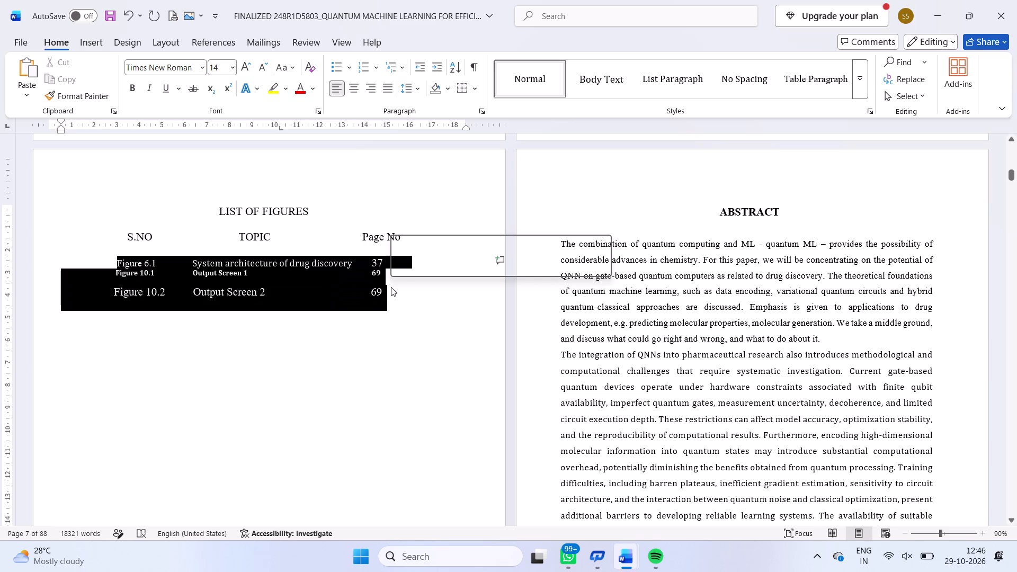
{"action": "left_click_drag", "start_coordinate": [233, 69], "coordinate": [218, 186]}
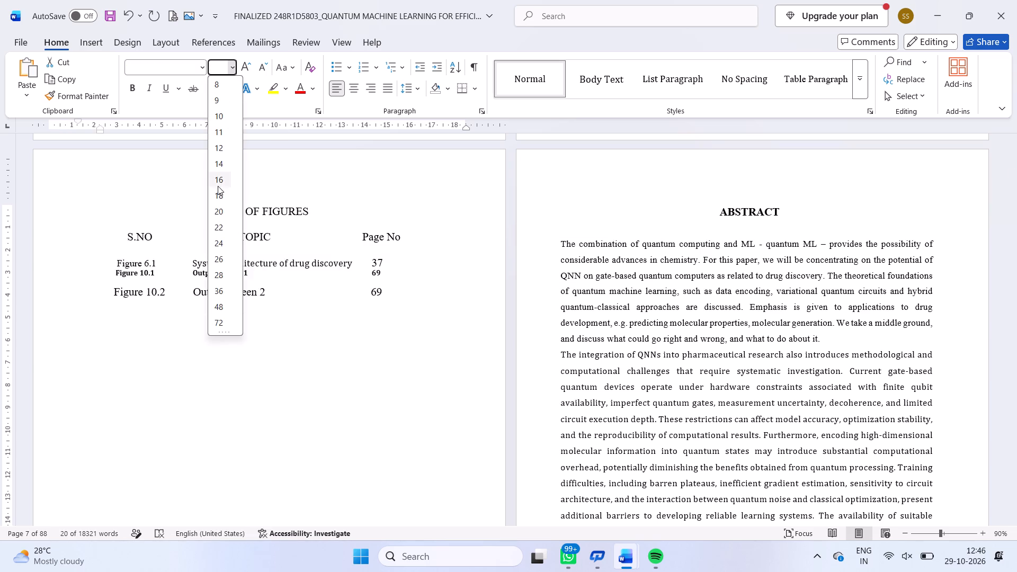
{"action": "left_click_drag", "start_coordinate": [218, 186], "coordinate": [219, 165]}
{"action": "left_click", "coordinate": [219, 165]}
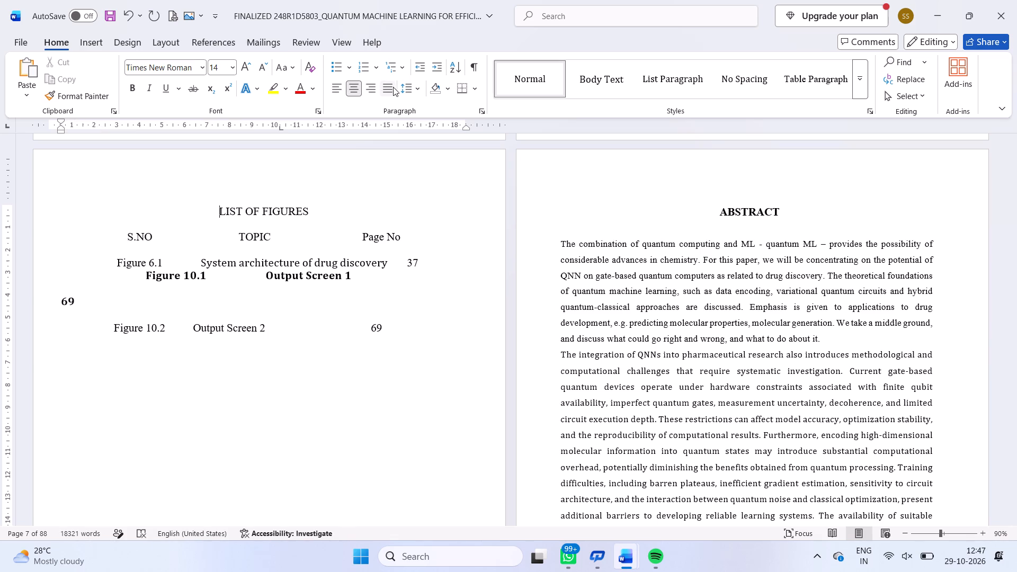
Set the line spacing of the LIST OF FIGURES title line to 1.5.
{"action": "left_click", "coordinate": [406, 88]}
{"action": "left_click", "coordinate": [422, 139]}
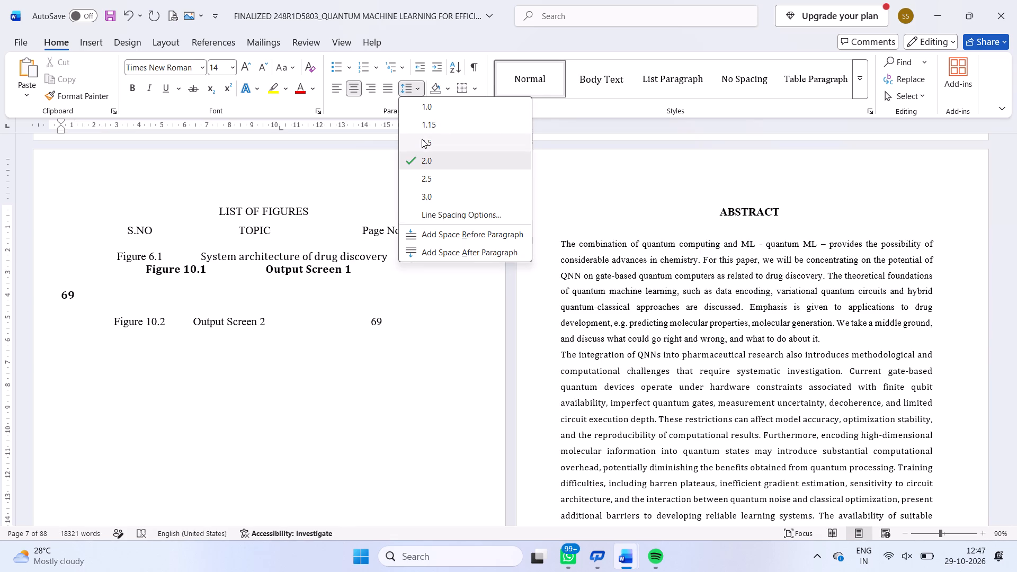
Remove the bold formatting from the Figure 10.1 label and its Output Screen 1 topic.
{"action": "left_click_drag", "start_coordinate": [362, 269], "coordinate": [344, 271]}
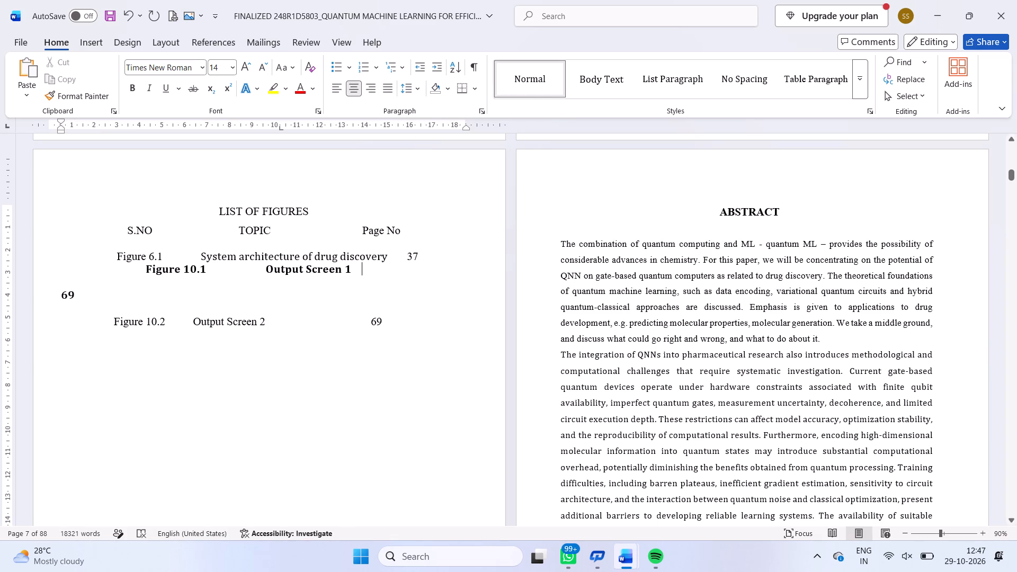
{"action": "left_click_drag", "start_coordinate": [344, 271], "coordinate": [161, 272]}
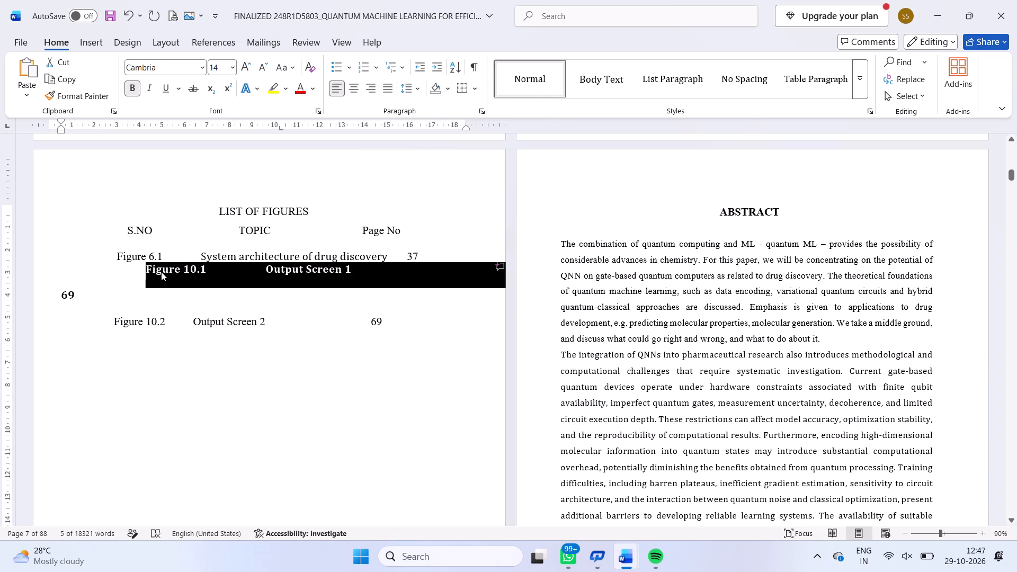
{"action": "key", "text": "ctrl+b"}
{"action": "left_click", "coordinate": [156, 275]}
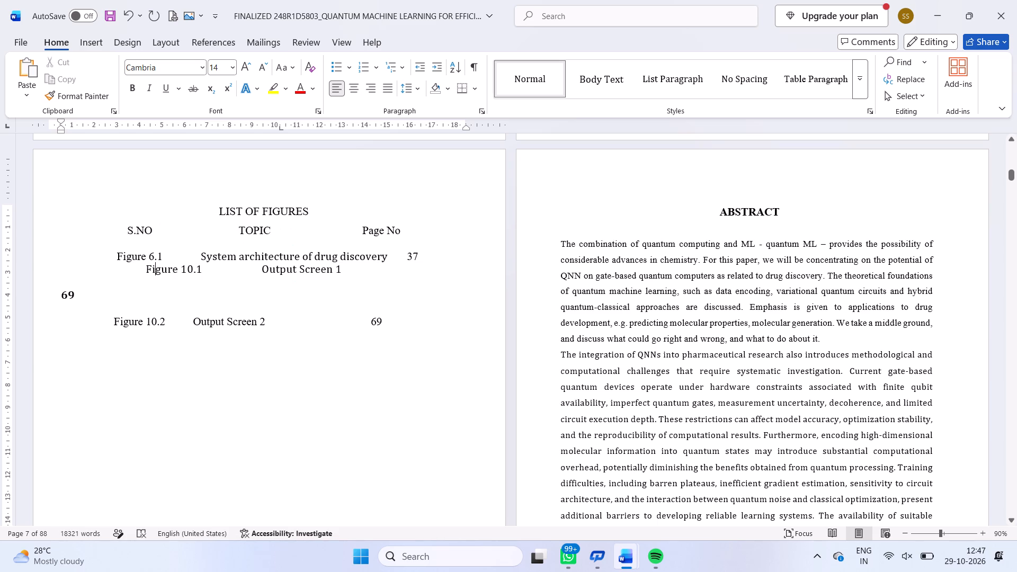
Reduce the leading spaces before Figure 10.1 so the label lines up under Figure 6.1.
{"action": "left_click", "coordinate": [147, 270]}
{"action": "key", "text": "BackSpace"}
{"action": "key", "text": "BackSpace"}
{"action": "key", "text": "BackSpace"}
{"action": "key", "text": "BackSpace"}
{"action": "key", "text": "BackSpace"}
{"action": "key", "text": "BackSpace"}
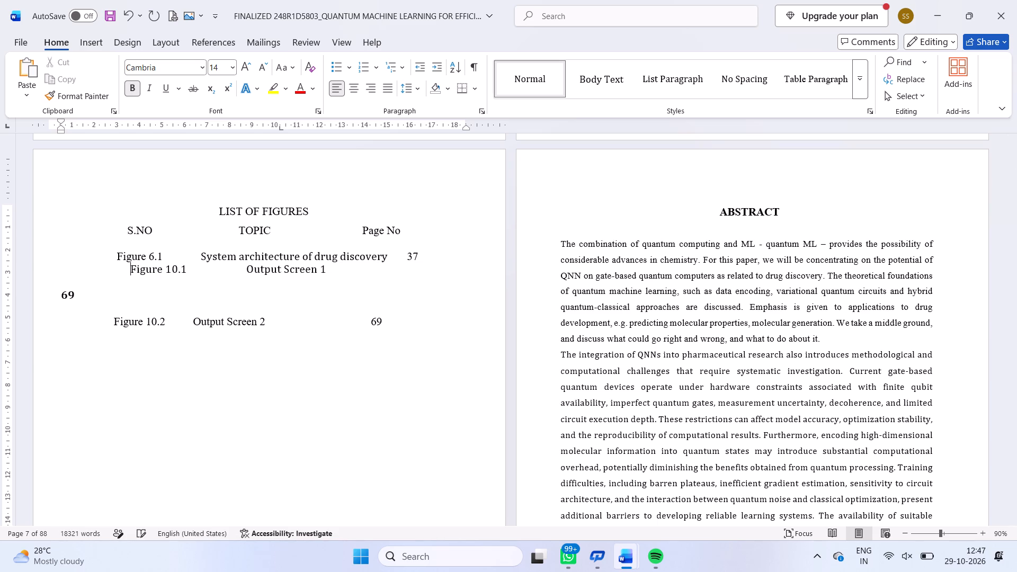
{"action": "key", "text": "BackSpace"}
{"action": "key", "text": "BackSpace"}
{"action": "key", "text": "BackSpace"}
{"action": "key", "text": "BackSpace"}
{"action": "key", "text": "BackSpace"}
{"action": "key", "text": "BackSpace"}
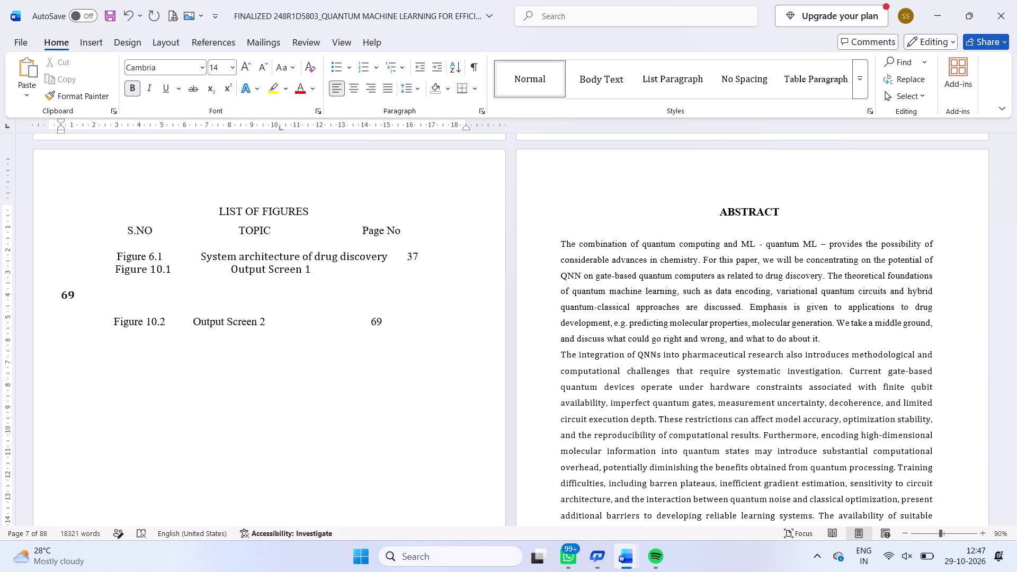
{"action": "key", "text": "space"}
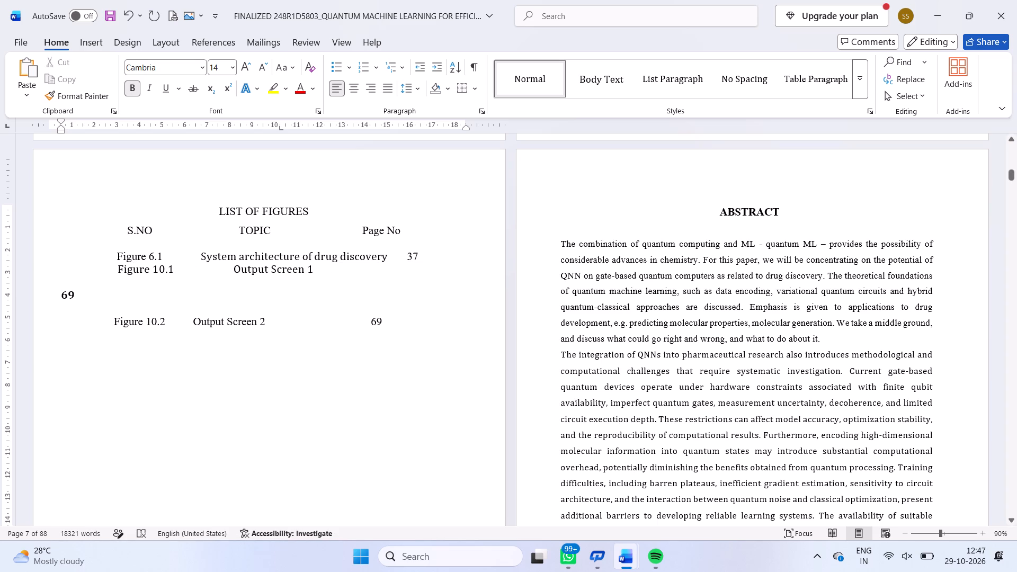
Delete the Figure 10.1 page number 69 that wrapped onto its own line.
{"action": "left_click", "coordinate": [73, 297]}
{"action": "key", "text": "BackSpace"}
{"action": "key", "text": "BackSpace"}
{"action": "key", "text": "BackSpace"}
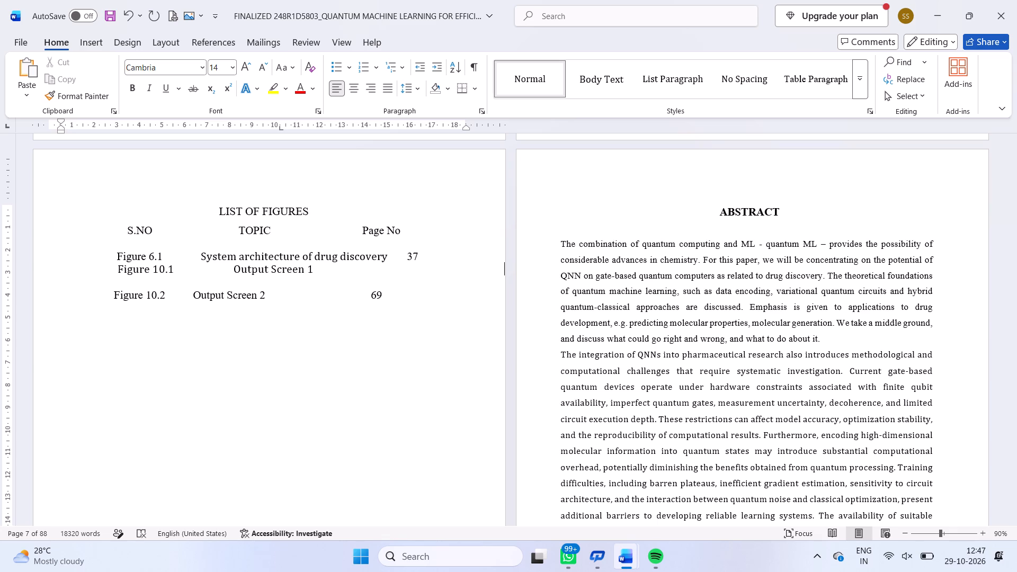
{"action": "key", "text": "ctrl+x"}
Remove all leading spaces before the Figure 10.2 label so its entry starts at the page margin.
{"action": "left_click", "coordinate": [121, 281]}
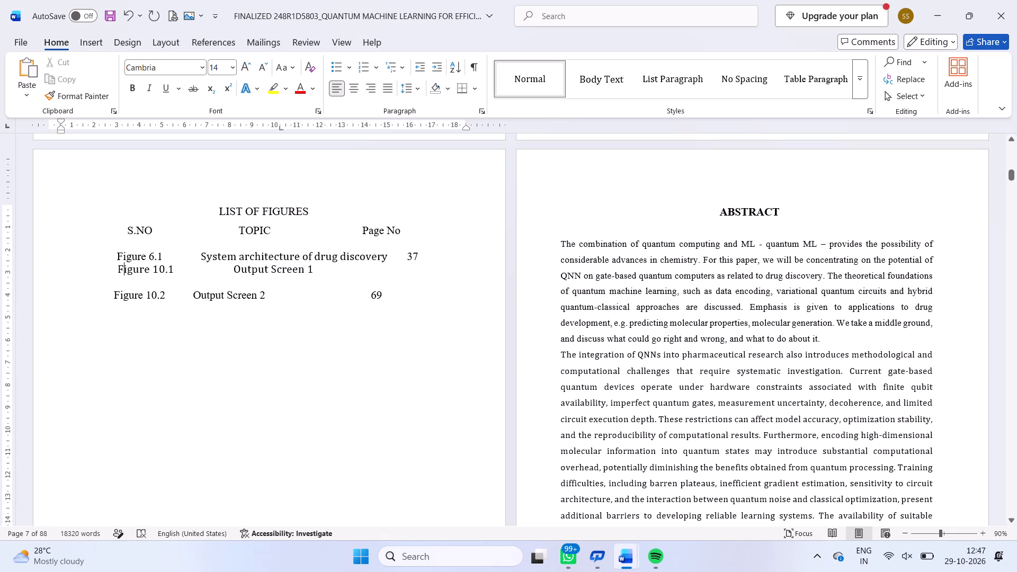
{"action": "left_click", "coordinate": [113, 287]}
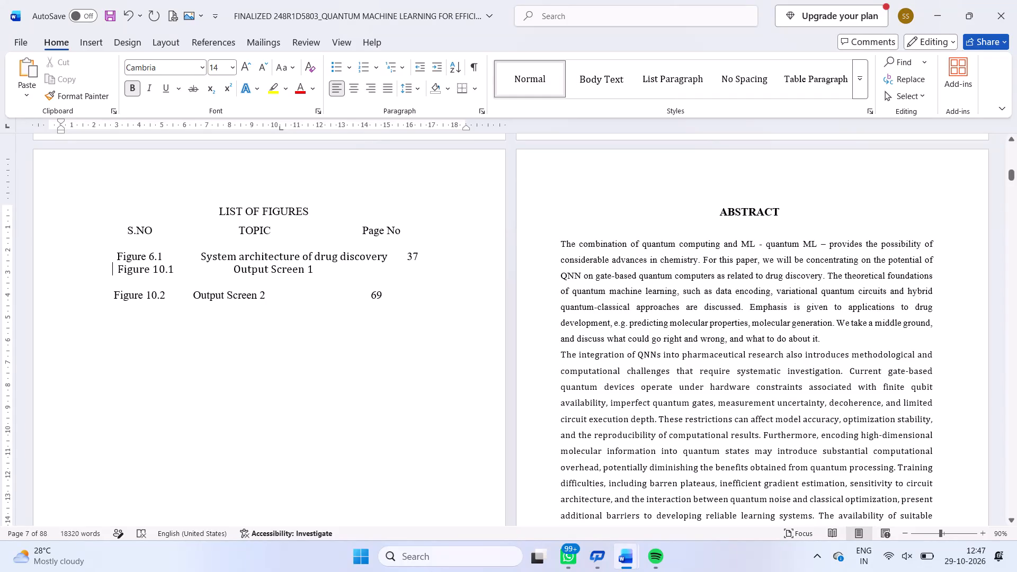
{"action": "left_click", "coordinate": [112, 291]}
{"action": "key", "text": "BackSpace"}
{"action": "key", "text": "BackSpace"}
{"action": "key", "text": "BackSpace"}
{"action": "key", "text": "BackSpace"}
{"action": "key", "text": "BackSpace"}
{"action": "key", "text": "BackSpace"}
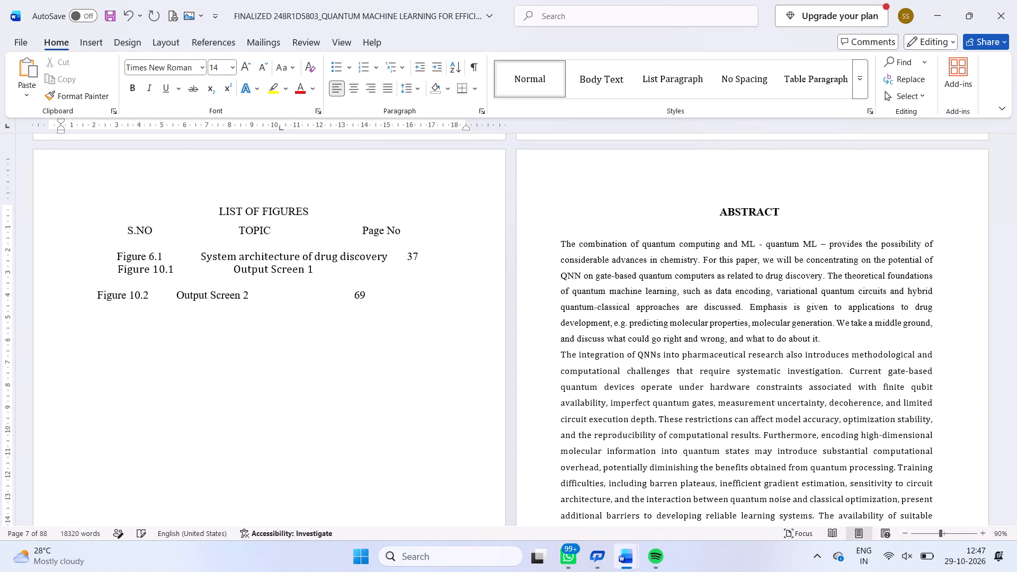
{"action": "key", "text": "BackSpace"}
{"action": "key", "text": "BackSpace"}
{"action": "key", "text": "BackSpace"}
{"action": "key", "text": "BackSpace"}
{"action": "key", "text": "BackSpace"}
{"action": "key", "text": "BackSpace"}
{"action": "key", "text": "BackSpace"}
{"action": "key", "text": "BackSpace"}
{"action": "key", "text": "BackSpace"}
{"action": "key", "text": "BackSpace"}
{"action": "key", "text": "BackSpace"}
{"action": "key", "text": "BackSpace"}
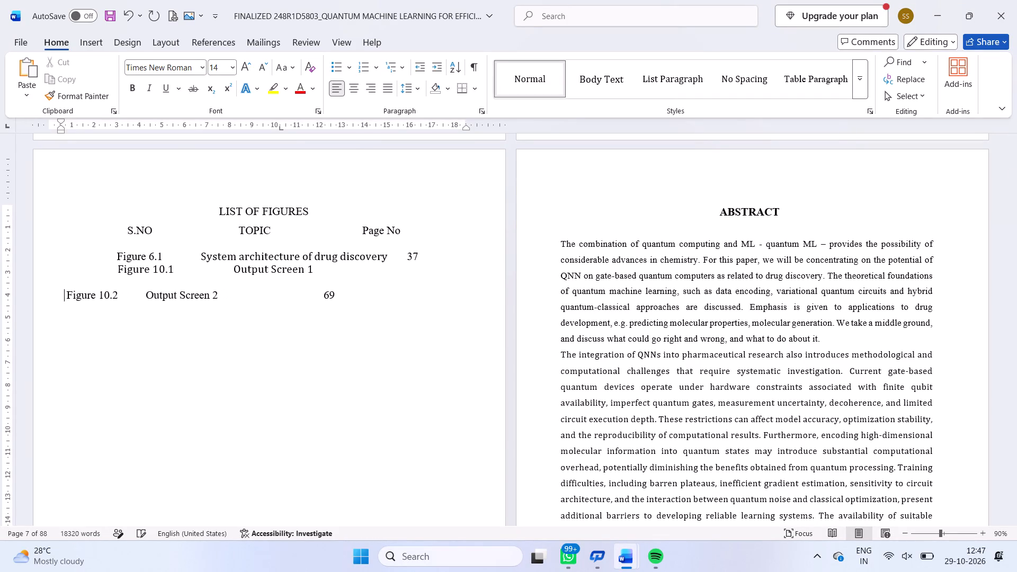
{"action": "key", "text": "BackSpace"}
{"action": "key", "text": "BackSpace"}
{"action": "key", "text": "BackSpace"}
{"action": "key", "text": "BackSpace"}
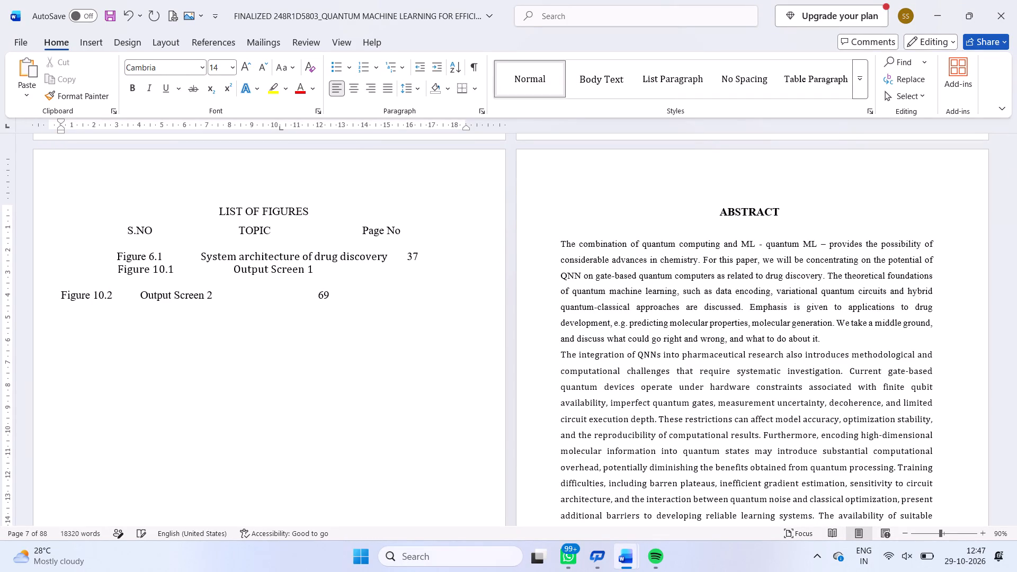
Remove one more leading space before the Figure 10.1 label.
{"action": "left_click", "coordinate": [115, 273]}
{"action": "key", "text": "Right"}
{"action": "key", "text": "BackSpace"}
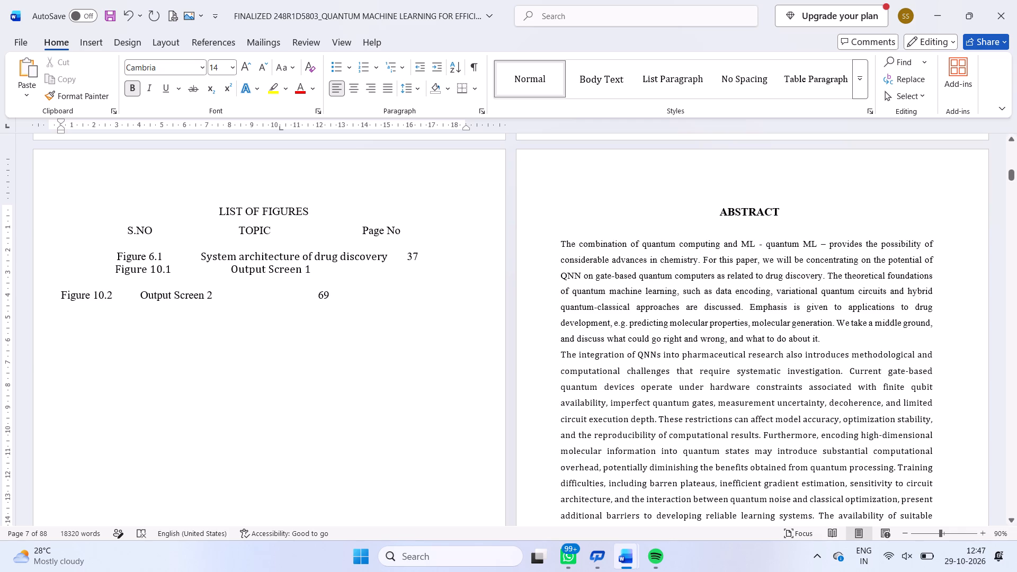
{"action": "left_click", "coordinate": [396, 279]}
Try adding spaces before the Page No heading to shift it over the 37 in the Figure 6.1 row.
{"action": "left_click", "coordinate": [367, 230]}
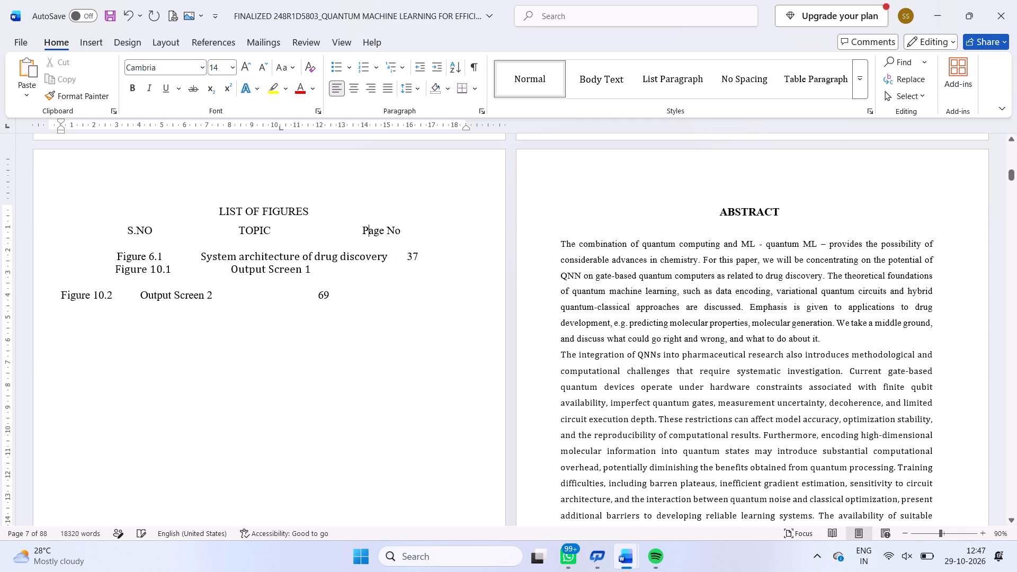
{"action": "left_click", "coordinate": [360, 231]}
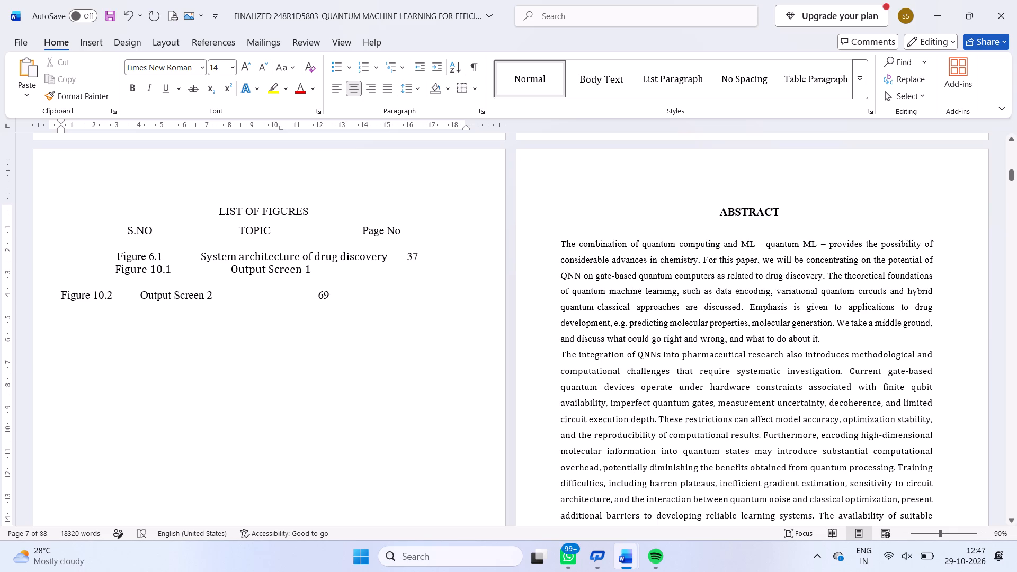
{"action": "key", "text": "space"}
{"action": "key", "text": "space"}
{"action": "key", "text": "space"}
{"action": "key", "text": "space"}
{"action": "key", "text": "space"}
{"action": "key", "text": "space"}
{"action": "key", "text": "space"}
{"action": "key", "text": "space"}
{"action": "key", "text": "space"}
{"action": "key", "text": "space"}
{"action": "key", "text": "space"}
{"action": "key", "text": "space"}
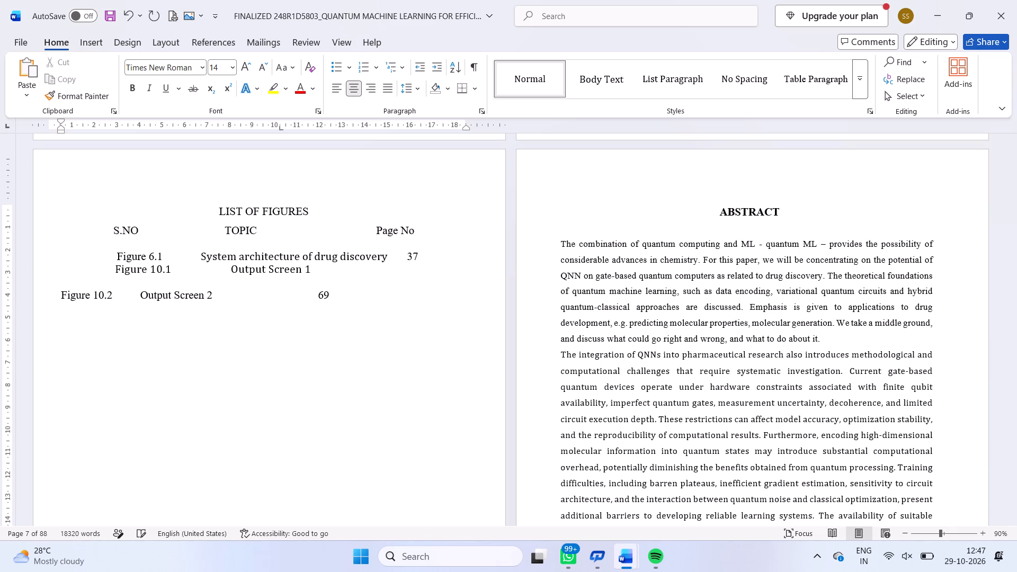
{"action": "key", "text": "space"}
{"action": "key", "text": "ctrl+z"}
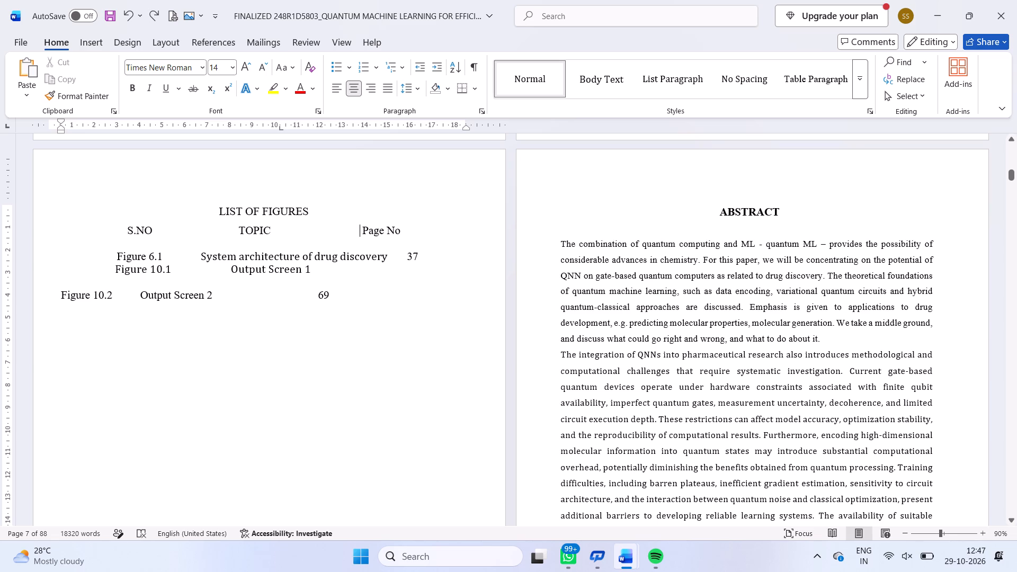
Add ten spaces before the Page No heading so it sits above the 37 in the Figure 6.1 row.
{"action": "left_click_drag", "start_coordinate": [386, 255], "coordinate": [214, 255]}
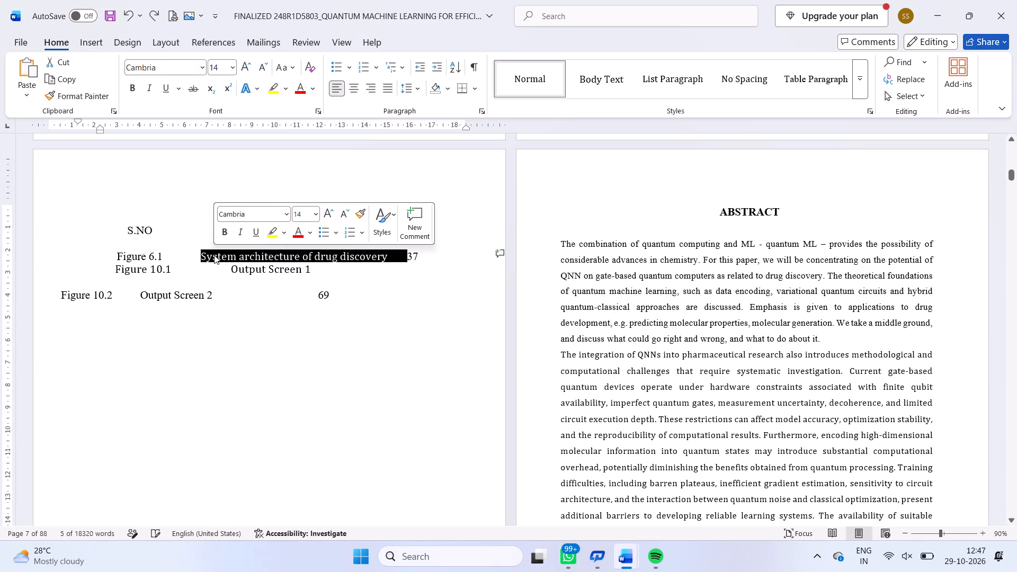
{"action": "scroll", "coordinate": [214, 255], "scroll_direction": "up", "scroll_amount": 5, "text": "ctrl"}
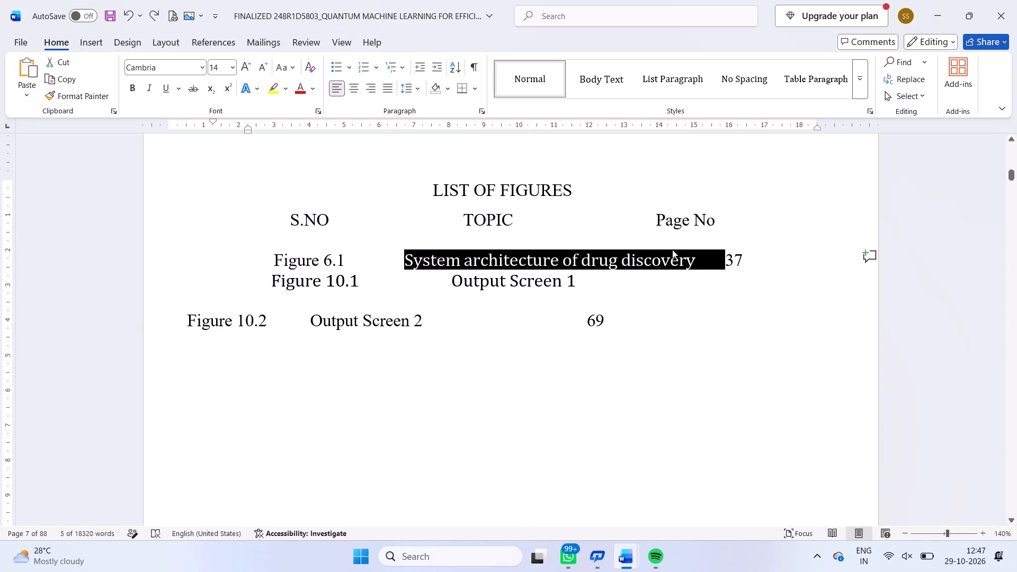
{"action": "left_click", "coordinate": [708, 252]}
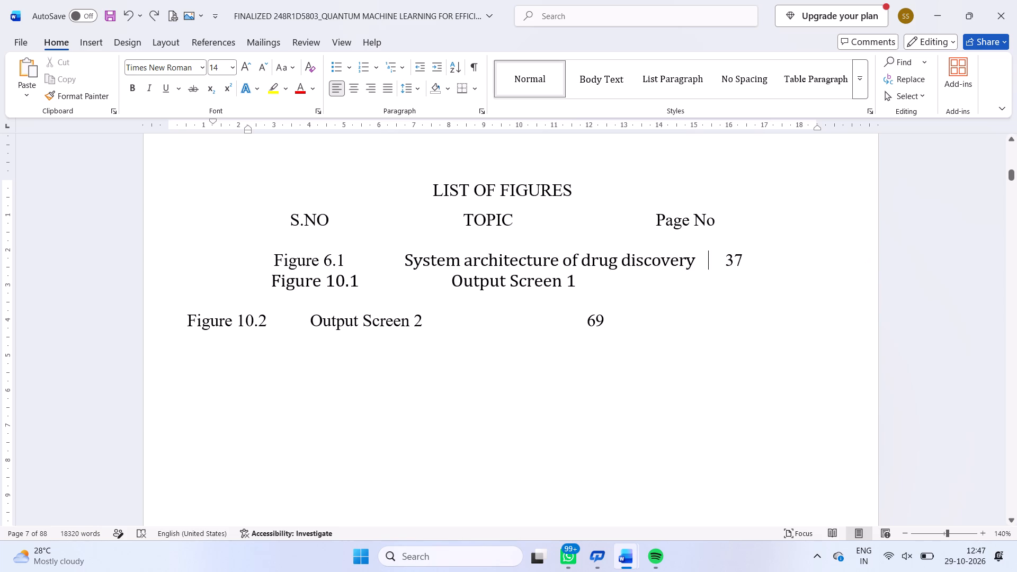
{"action": "left_click", "coordinate": [653, 218]}
{"action": "key", "text": "space"}
{"action": "key", "text": "space"}
{"action": "key", "text": "space"}
{"action": "key", "text": "space"}
{"action": "key", "text": "space"}
{"action": "key", "text": "space"}
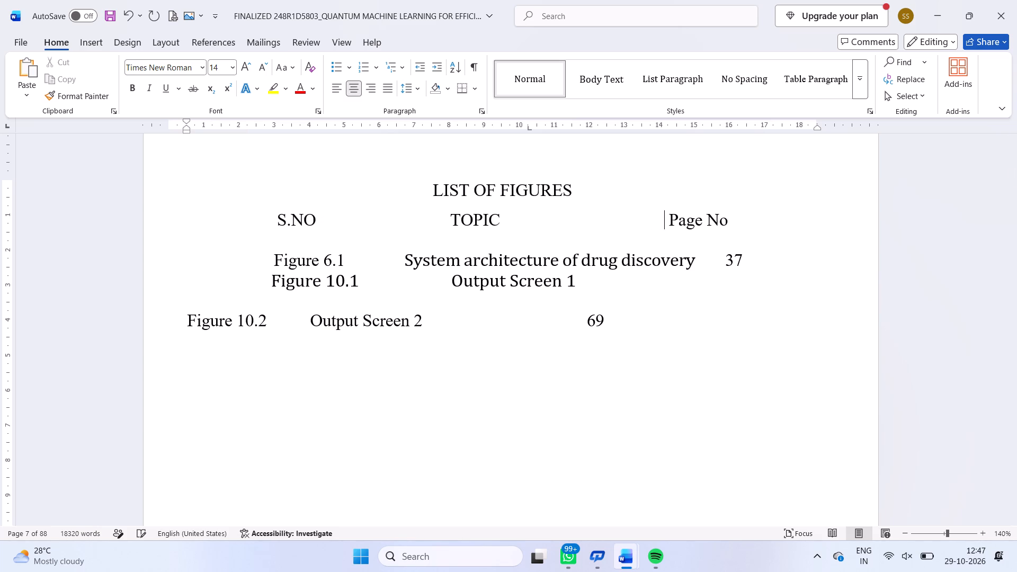
{"action": "key", "text": "space"}
{"action": "key", "text": "space"}
{"action": "key", "text": "space"}
{"action": "key", "text": "space"}
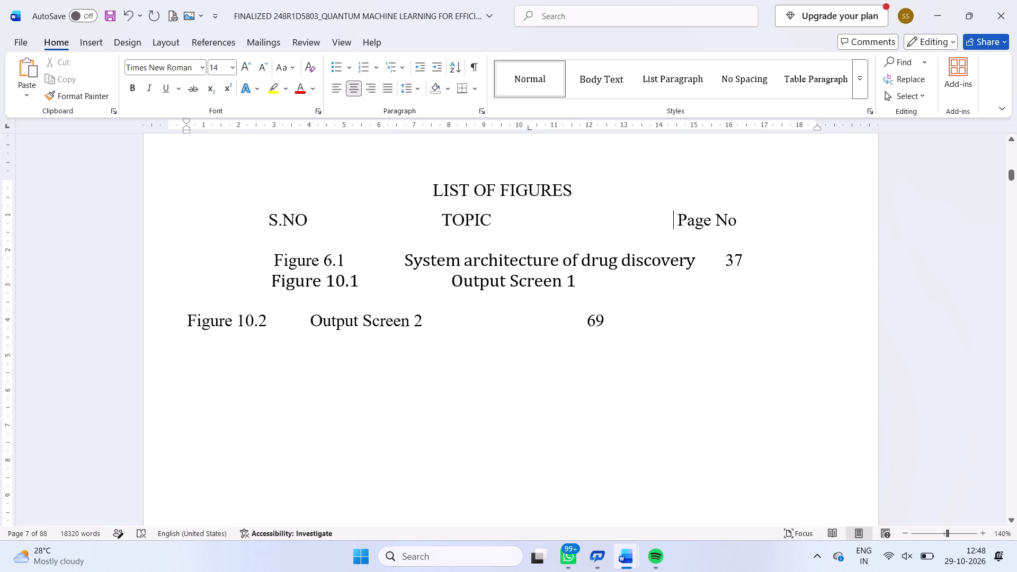
Remove four spaces before the Figure 6.1 label to shift its row back under the column headings.
{"action": "left_click", "coordinate": [274, 259]}
{"action": "key", "text": "BackSpace"}
{"action": "key", "text": "BackSpace"}
{"action": "key", "text": "BackSpace"}
{"action": "key", "text": "BackSpace"}
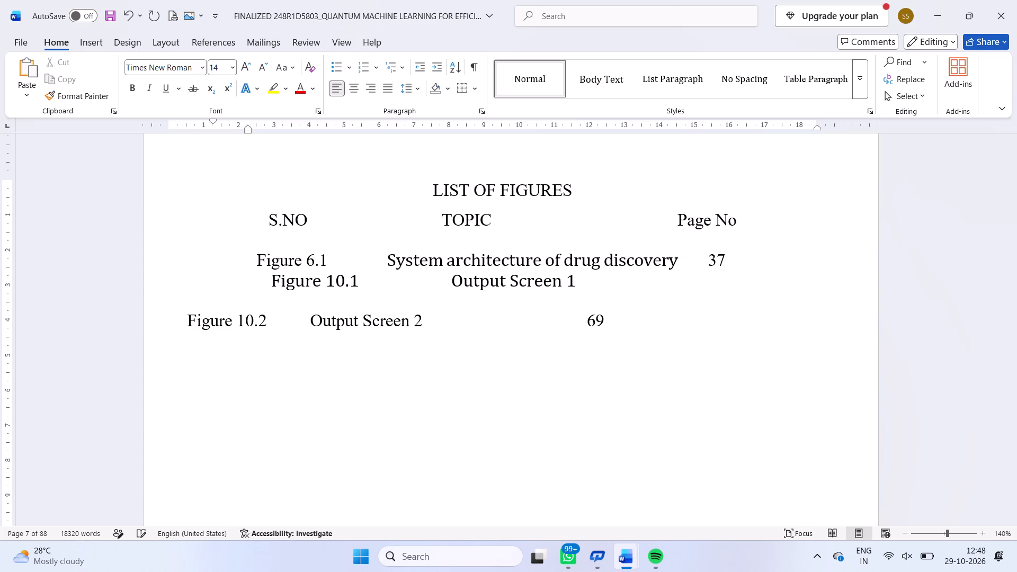
Remove five leading spaces before the Figure 10.1 label to bring it back near the Figure 6.1 label.
{"action": "key", "text": "Down"}
{"action": "key", "text": "Right"}
{"action": "key", "text": "Right"}
{"action": "key", "text": "Right"}
{"action": "key", "text": "Right"}
{"action": "key", "text": "BackSpace"}
{"action": "key", "text": "BackSpace"}
{"action": "key", "text": "BackSpace"}
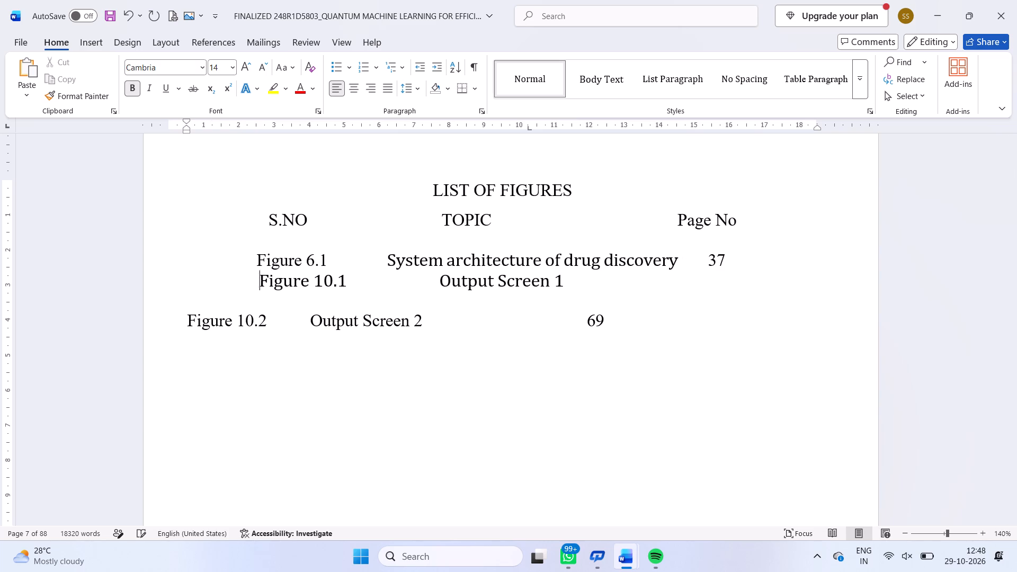
{"action": "key", "text": "BackSpace"}
{"action": "key", "text": "BackSpace"}
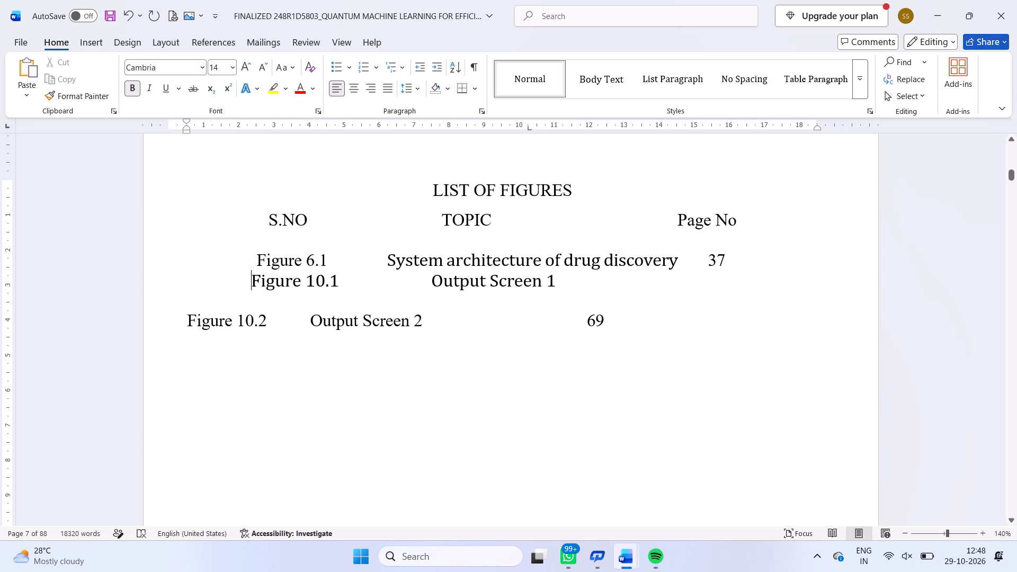
{"action": "left_click", "coordinate": [474, 185]}
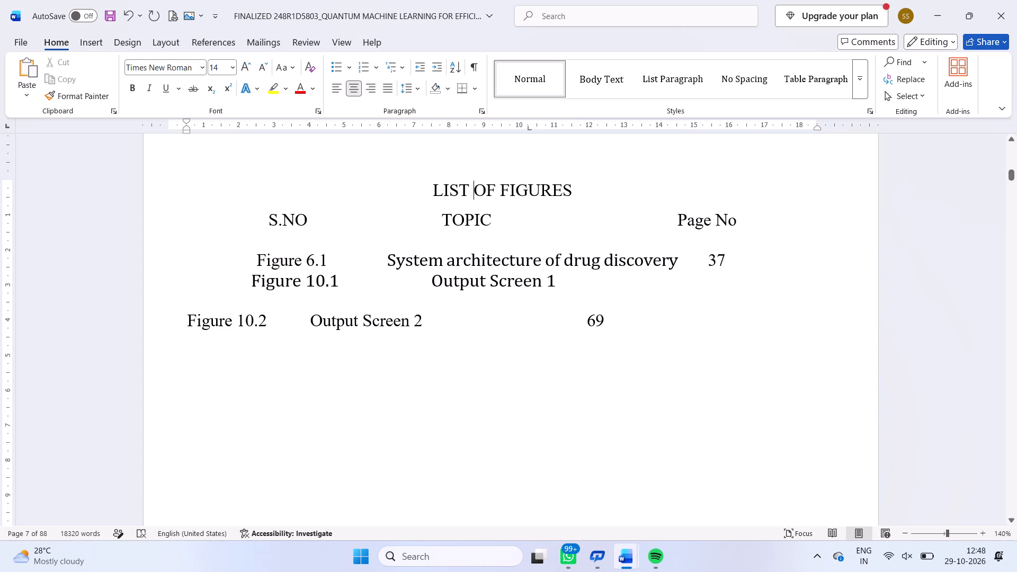
Try adding five spaces before the Figure 10.2 label to move it under the Figure 10.1 label.
{"action": "left_click", "coordinate": [185, 322]}
{"action": "key", "text": "space"}
{"action": "key", "text": "space"}
{"action": "key", "text": "space"}
{"action": "key", "text": "space"}
{"action": "key", "text": "space"}
Move the left indent of the Figure 10.1 and 10.2 entries to about the 2.5 cm ruler mark, aligning Figure 10.2 with Figure 6.1.
{"action": "left_click_drag", "start_coordinate": [185, 128], "coordinate": [218, 120]}
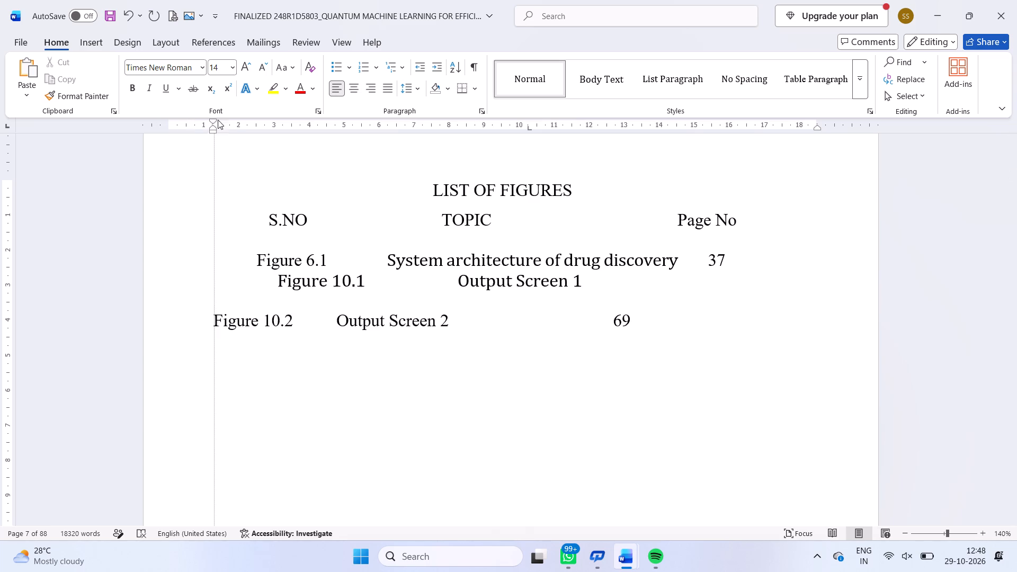
{"action": "left_click_drag", "start_coordinate": [218, 120], "coordinate": [249, 114]}
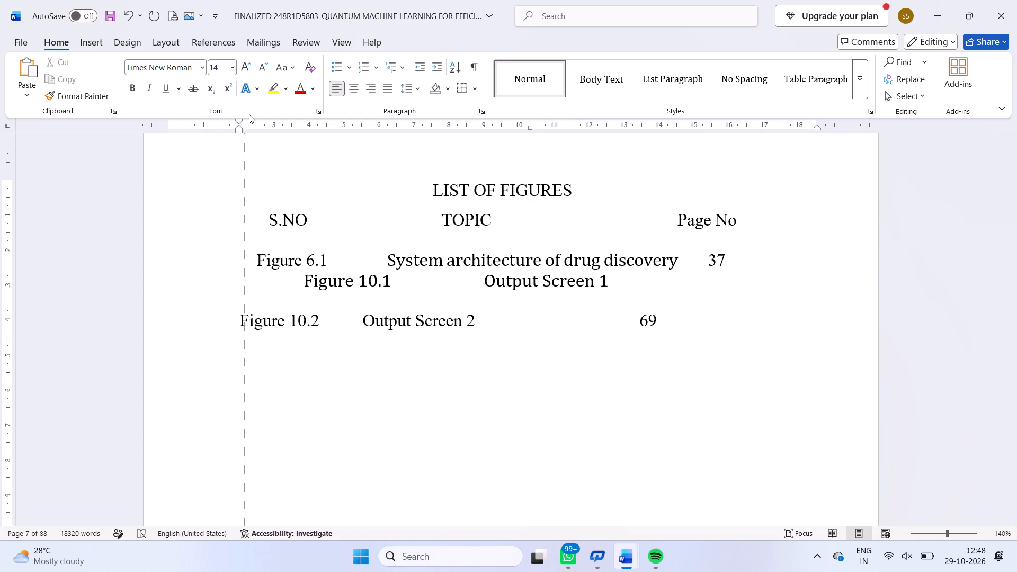
{"action": "left_click_drag", "start_coordinate": [249, 114], "coordinate": [258, 112]}
Pull the Figure 10.1 line's first-line indent back to about the 0.5 cm ruler mark and add two spaces before its label.
{"action": "left_click", "coordinate": [321, 279]}
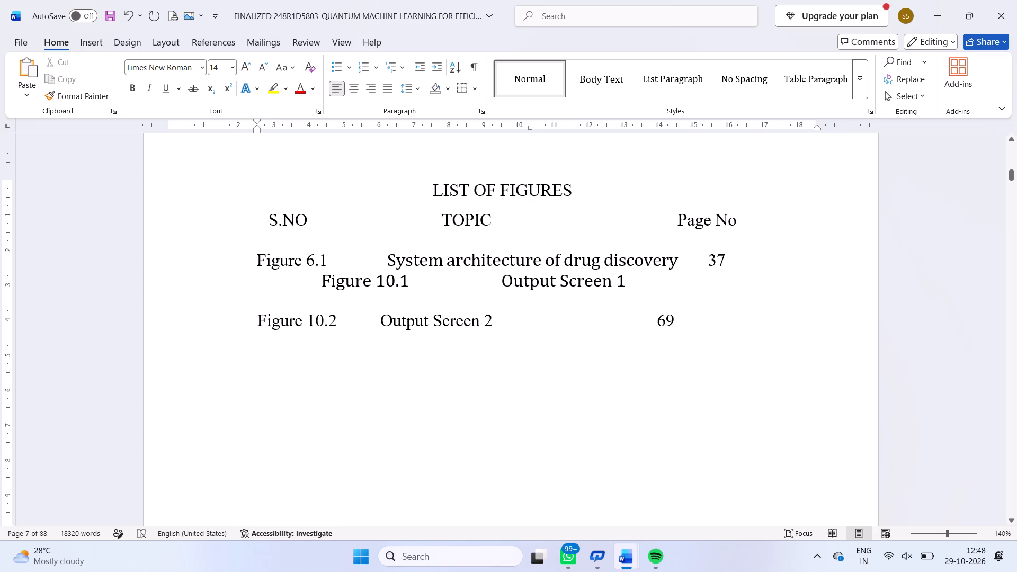
{"action": "left_click_drag", "start_coordinate": [258, 119], "coordinate": [221, 121]}
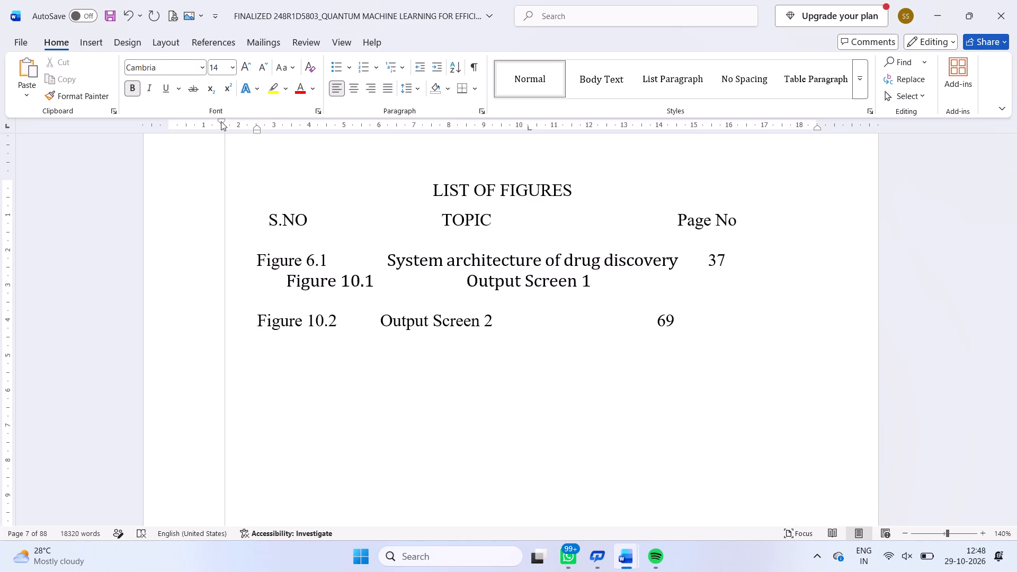
{"action": "left_click_drag", "start_coordinate": [221, 121], "coordinate": [190, 118]}
{"action": "left_click", "coordinate": [190, 118]}
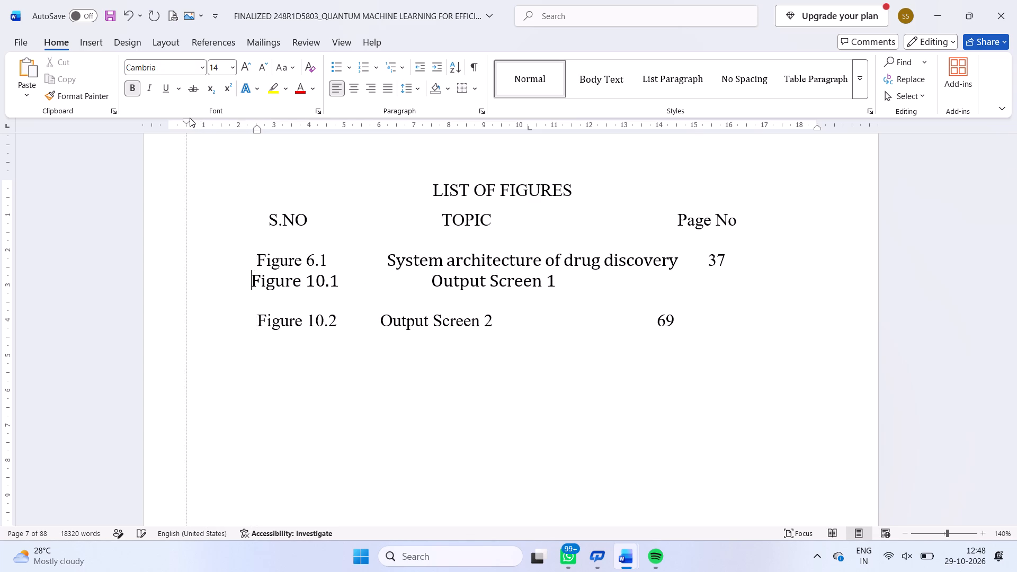
{"action": "key", "text": "space"}
{"action": "key", "text": "space"}
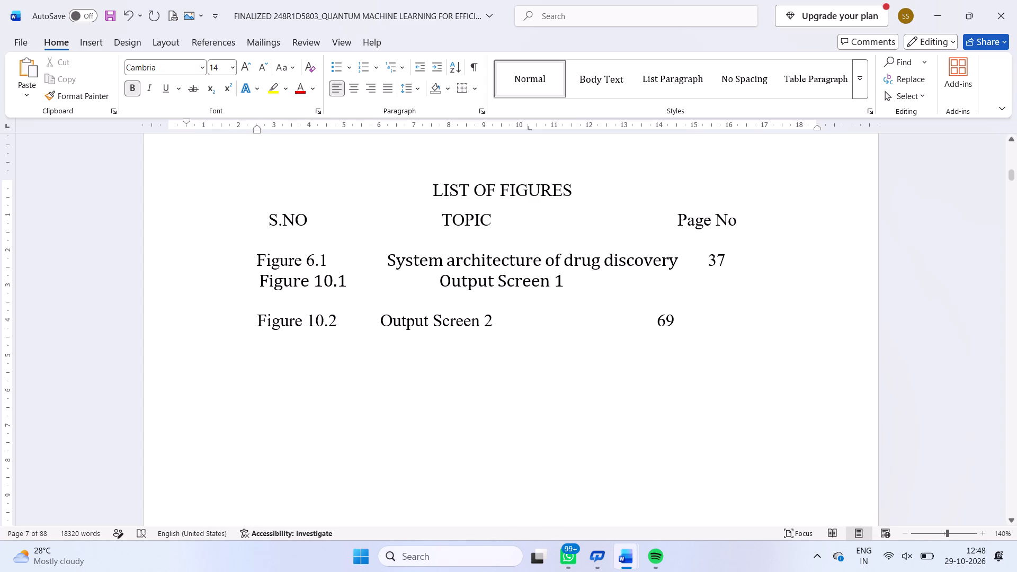
Insert a blank line after the Figure 6.1 row to separate it from the Figure 10.1 row.
{"action": "left_click", "coordinate": [731, 257]}
{"action": "key", "text": "Return"}
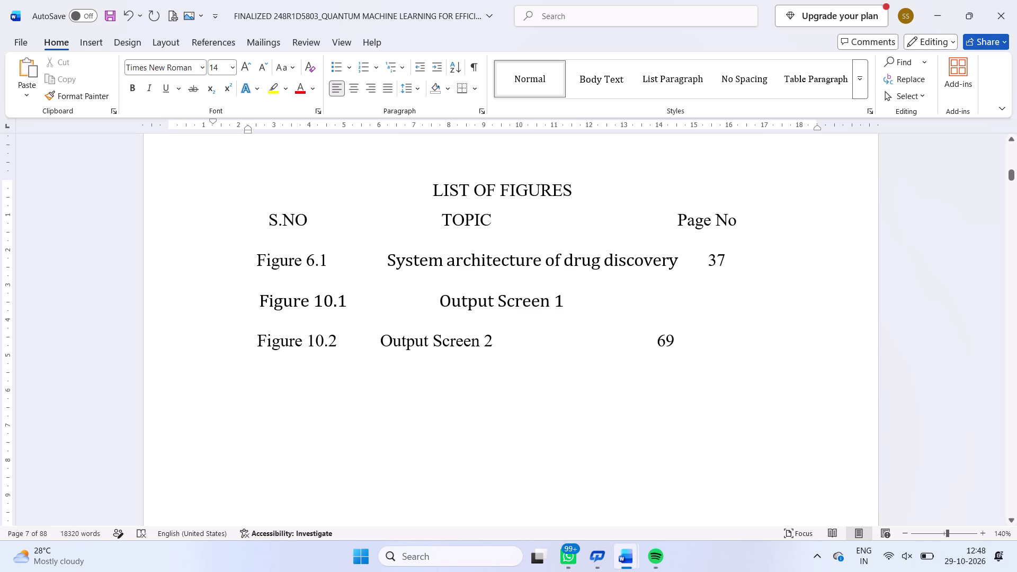
Add fourteen spaces before Output Screen 2 so it lines up under Output Screen 1.
{"action": "left_click", "coordinate": [377, 342]}
{"action": "key", "text": "space"}
{"action": "key", "text": "space"}
{"action": "key", "text": "space"}
{"action": "key", "text": "space"}
{"action": "key", "text": "space"}
{"action": "key", "text": "space"}
{"action": "key", "text": "space"}
{"action": "key", "text": "space"}
{"action": "key", "text": "space"}
{"action": "key", "text": "space"}
{"action": "key", "text": "space"}
{"action": "key", "text": "space"}
{"action": "key", "text": "space"}
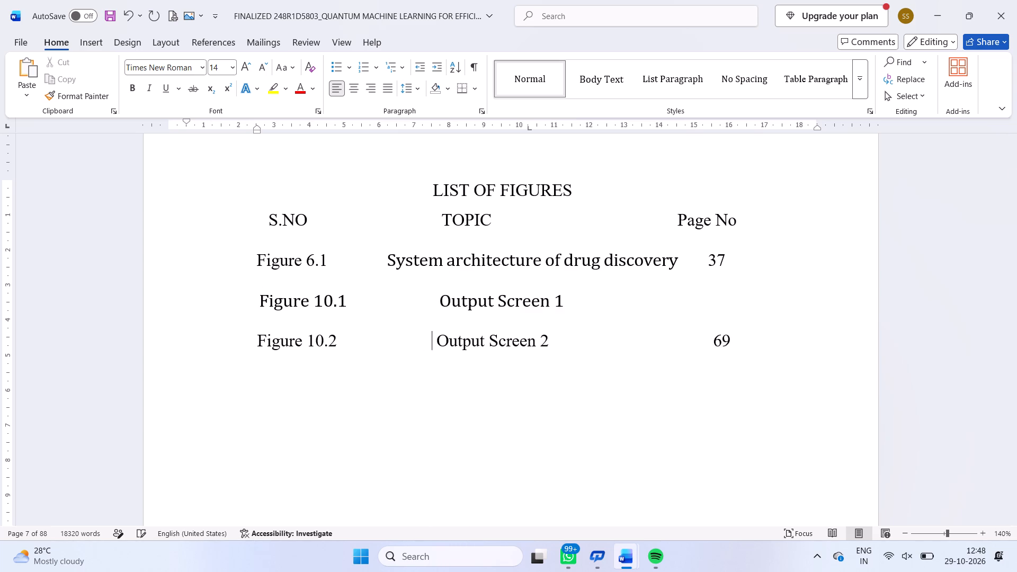
{"action": "key", "text": "space"}
{"action": "key", "text": "space"}
{"action": "key", "text": "BackSpace"}
{"action": "key", "text": "BackSpace"}
{"action": "key", "text": "space"}
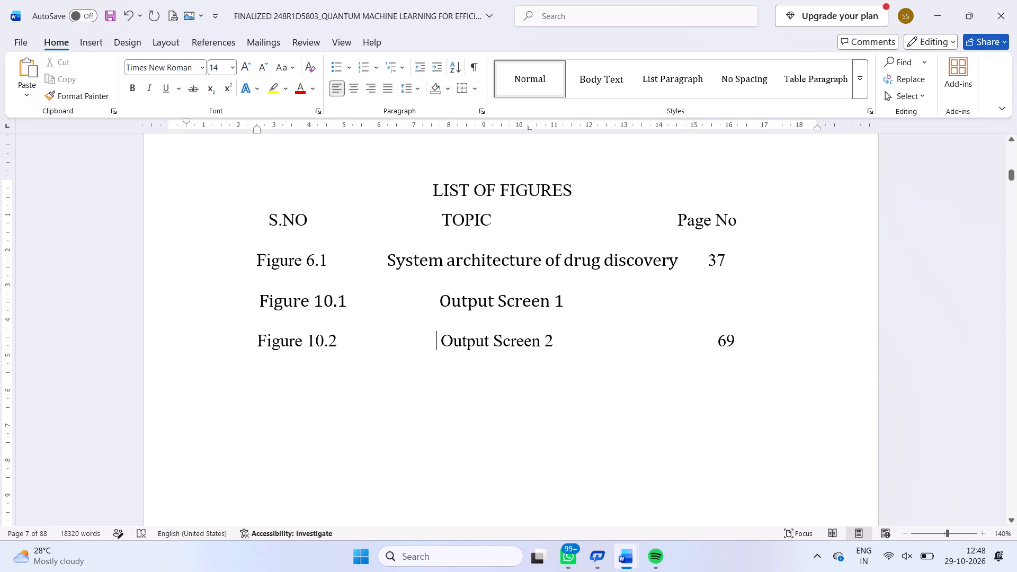
Remove one space before the Figure 10.1 label and three before the Figure 10.2 label to align them with Figure 6.1.
{"action": "left_click", "coordinate": [262, 301]}
{"action": "key", "text": "BackSpace"}
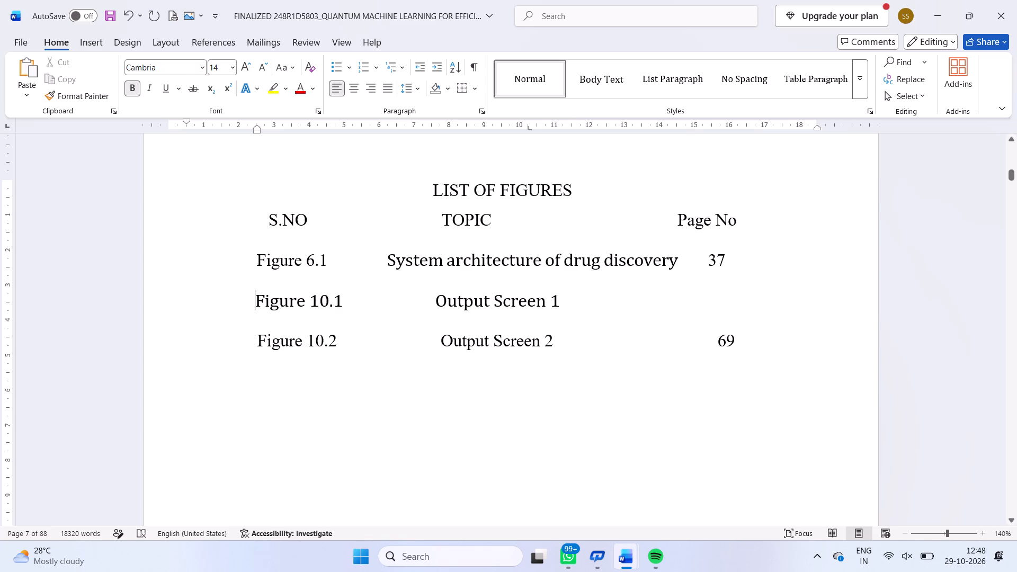
{"action": "key", "text": "Down"}
{"action": "key", "text": "BackSpace"}
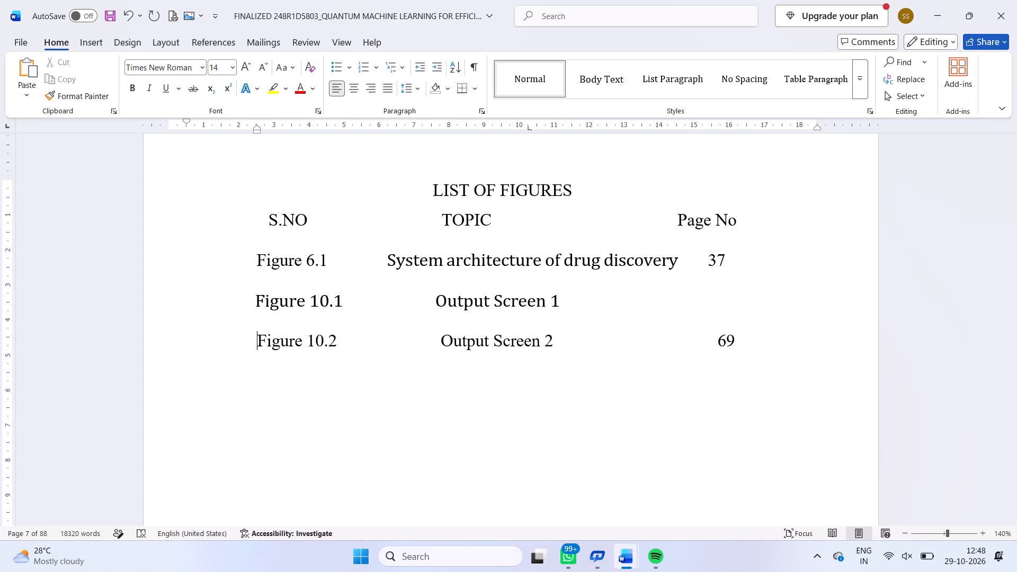
{"action": "key", "text": "BackSpace"}
{"action": "key", "text": "BackSpace"}
Enter page number 69 in the Figure 10.1 row beneath the 37.
{"action": "left_click", "coordinate": [709, 299]}
{"action": "type", "text": "69"}
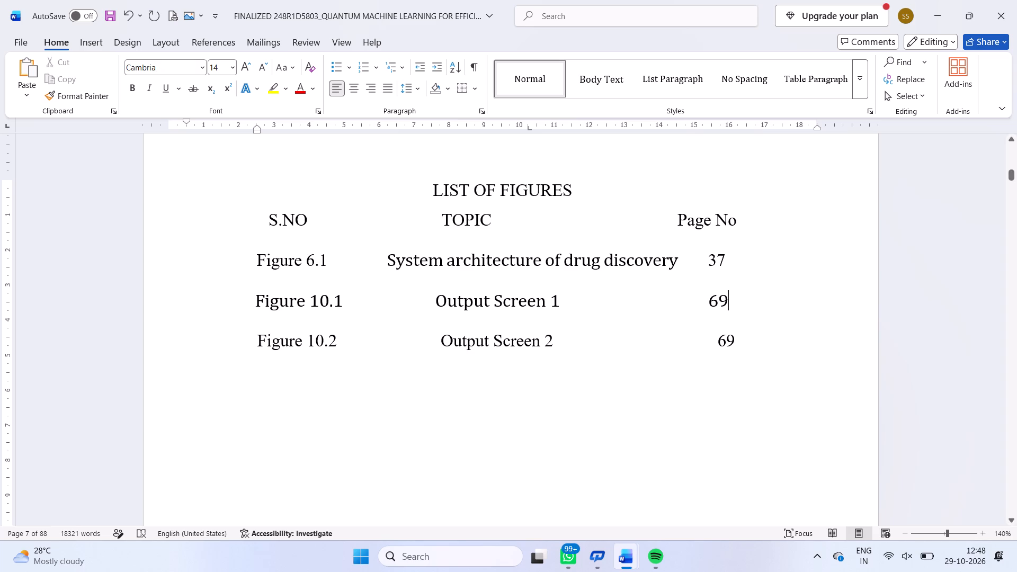
Remove two spaces before the Figure 10.2 page number so it lines up under the one above.
{"action": "left_click", "coordinate": [719, 338]}
{"action": "key", "text": "BackSpace"}
{"action": "key", "text": "BackSpace"}
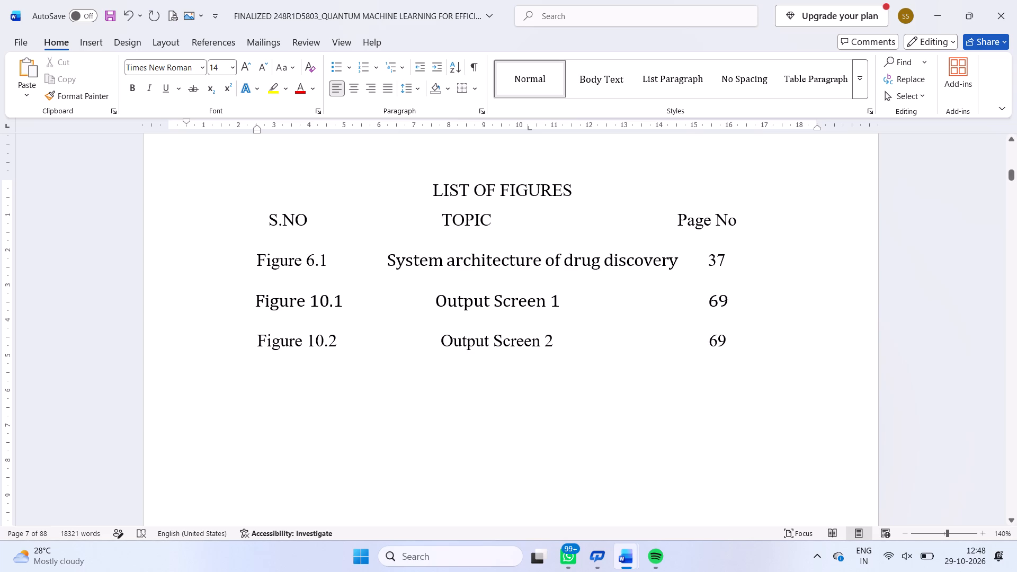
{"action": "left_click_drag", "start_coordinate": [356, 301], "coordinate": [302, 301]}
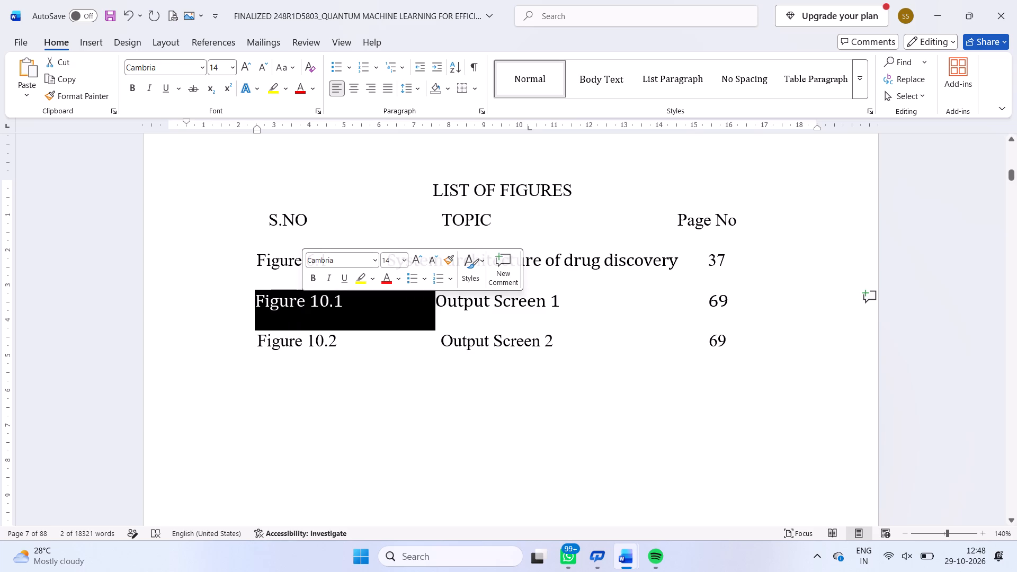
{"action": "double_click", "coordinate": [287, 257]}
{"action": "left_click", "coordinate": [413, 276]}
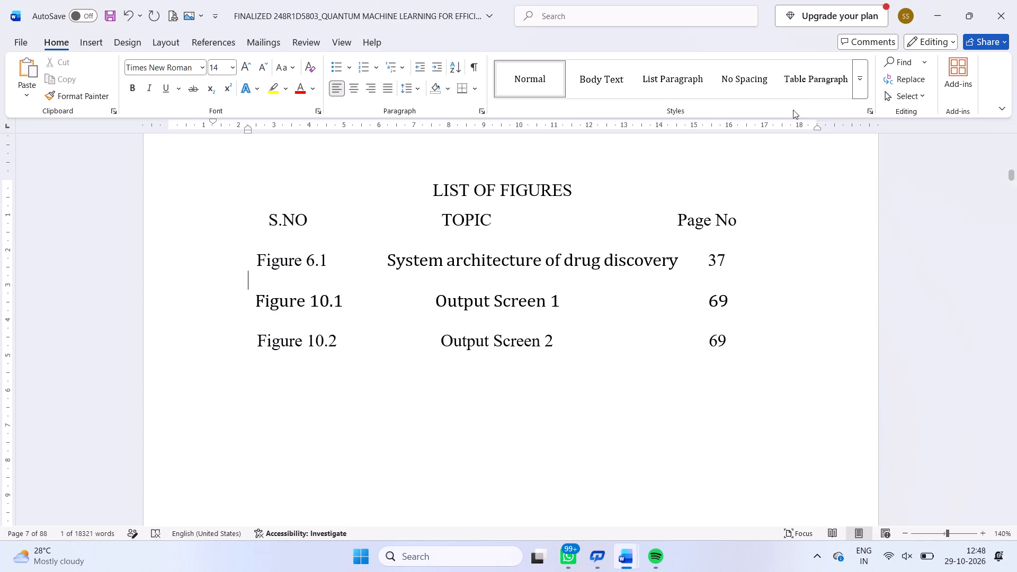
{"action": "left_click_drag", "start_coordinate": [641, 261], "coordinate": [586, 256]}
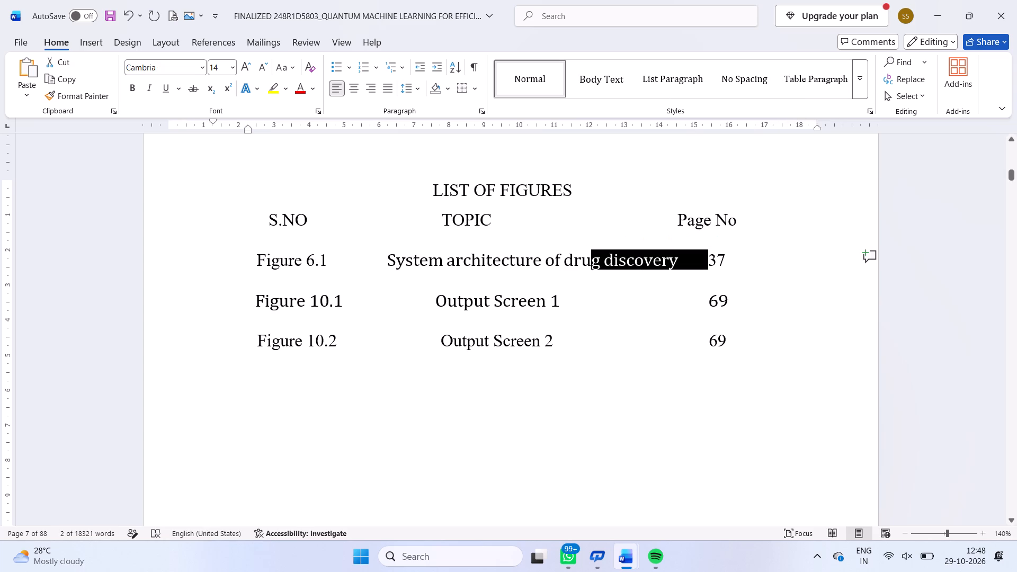
Make the LIST OF FIGURES title bold.
{"action": "left_click_drag", "start_coordinate": [573, 188], "coordinate": [443, 192]}
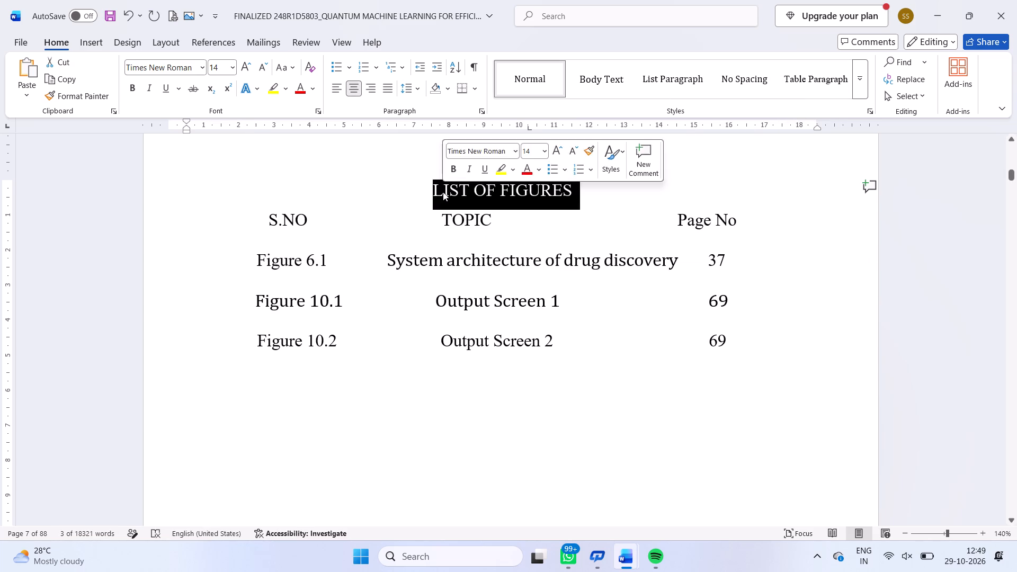
{"action": "key", "text": "ctrl+b"}
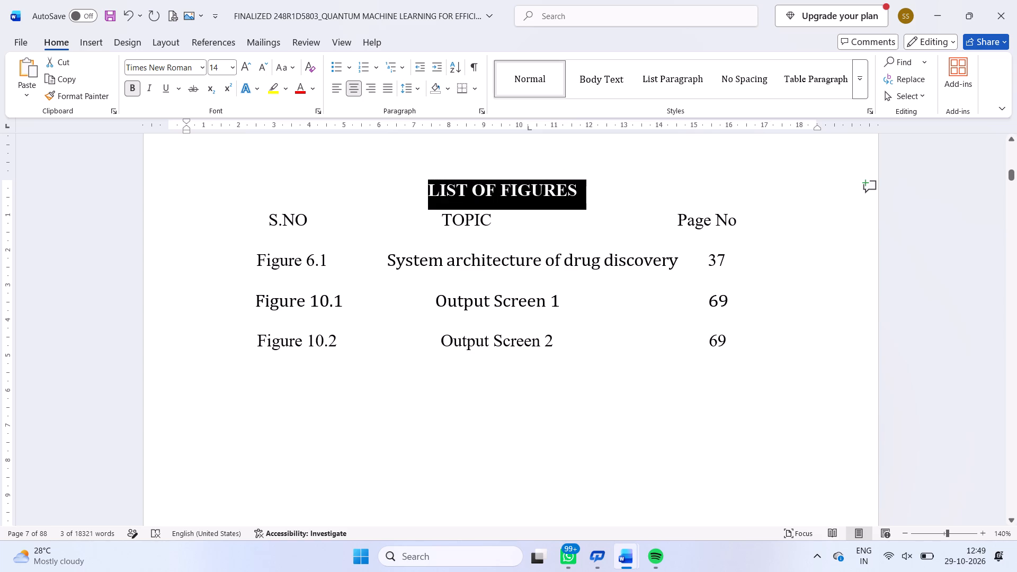
Make the S.NO, TOPIC and Page No column headings of the List of Figures bold.
{"action": "left_click_drag", "start_coordinate": [311, 217], "coordinate": [262, 219]}
{"action": "key", "text": "ctrl+b"}
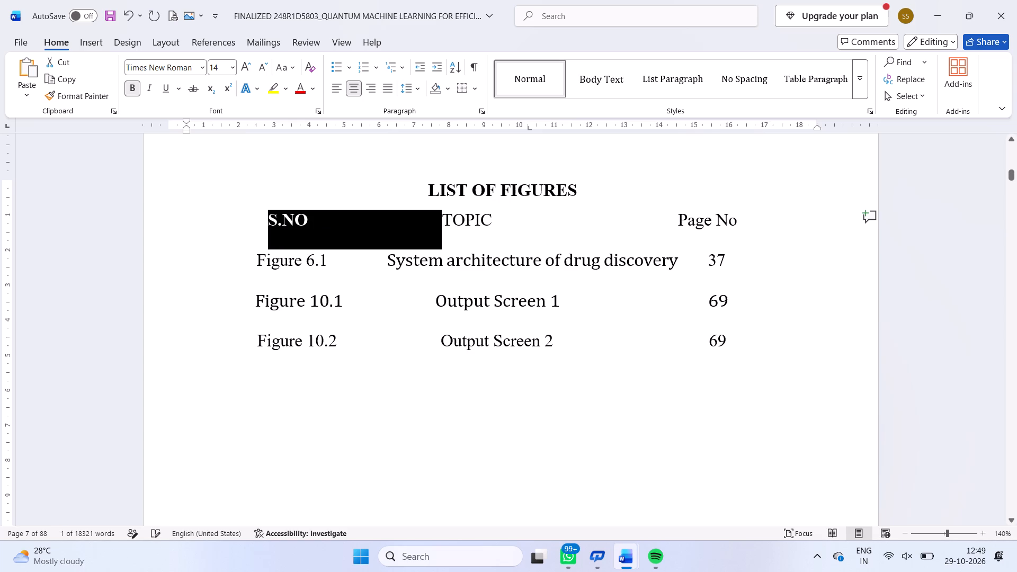
{"action": "left_click_drag", "start_coordinate": [490, 224], "coordinate": [442, 221]}
{"action": "key", "text": "ctrl+b"}
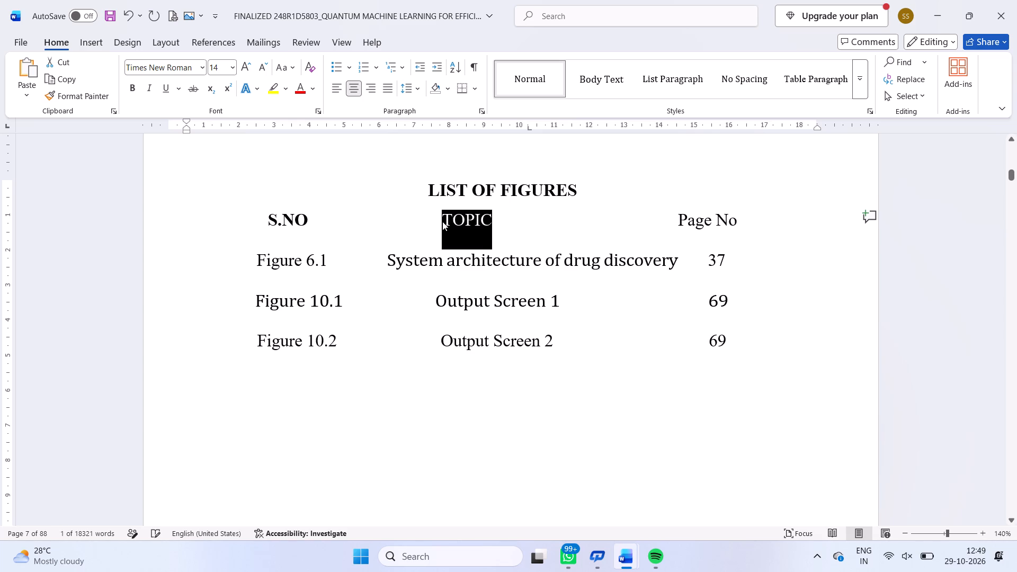
{"action": "left_click_drag", "start_coordinate": [741, 217], "coordinate": [666, 225]}
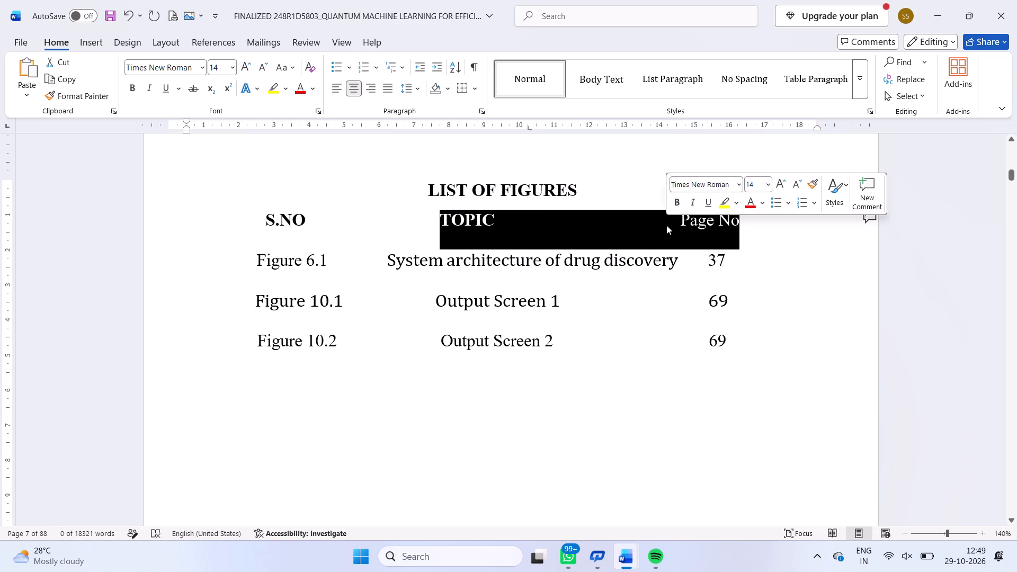
{"action": "left_click", "coordinate": [666, 225]}
{"action": "left_click_drag", "start_coordinate": [678, 225], "coordinate": [735, 221]}
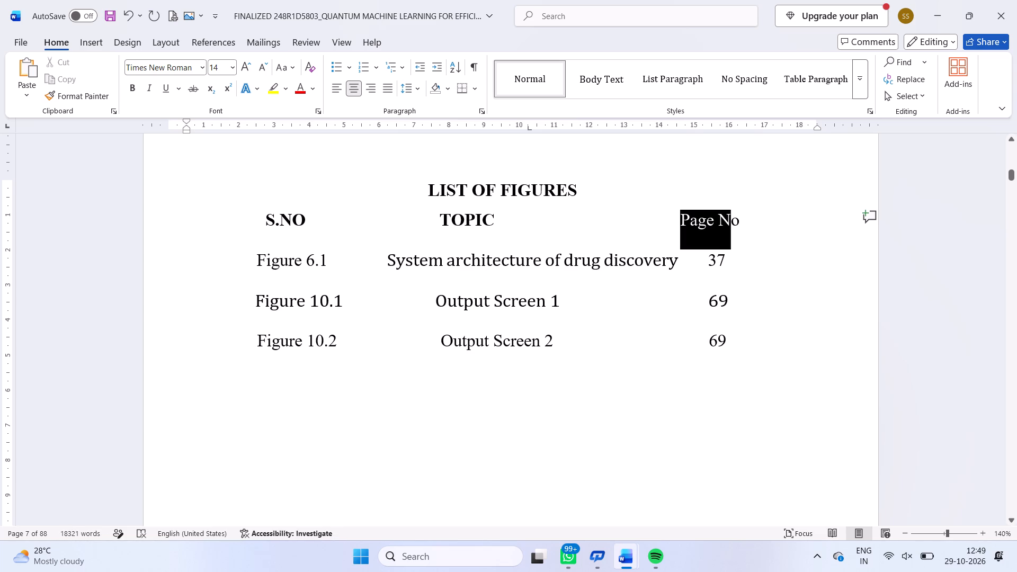
{"action": "left_click_drag", "start_coordinate": [735, 221], "coordinate": [742, 220]}
{"action": "key", "text": "ctrl+b"}
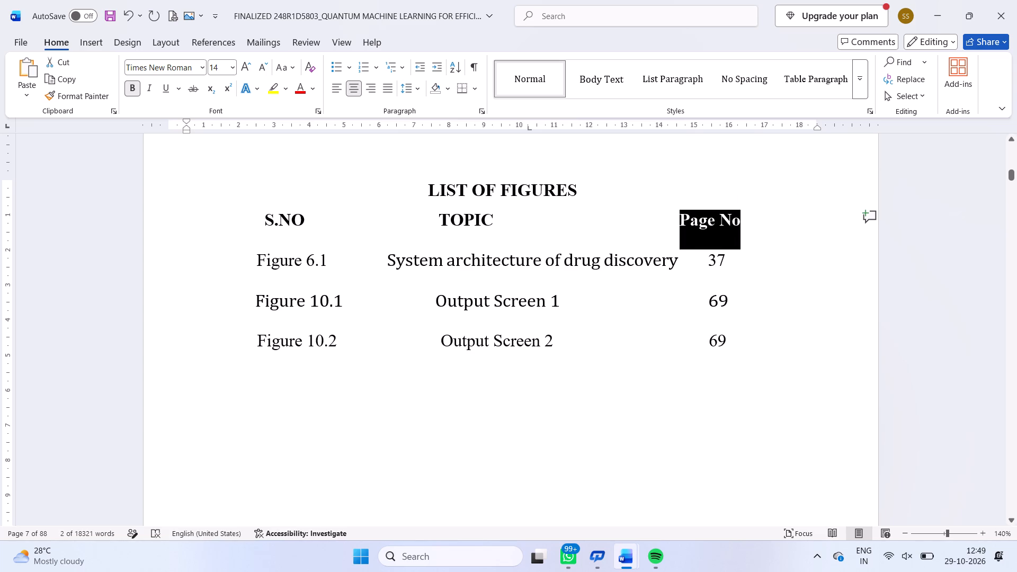
{"action": "left_click", "coordinate": [830, 318]}
Insert a blank line between the LIST OF FIGURES title and its column headings.
{"action": "scroll", "coordinate": [587, 271], "scroll_direction": "up", "scroll_amount": 1}
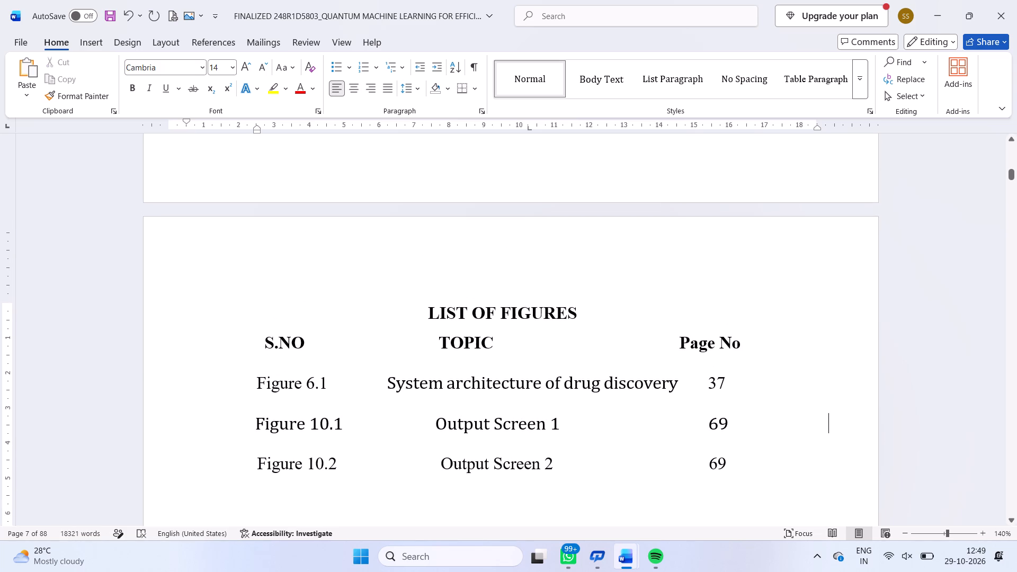
{"action": "left_click", "coordinate": [584, 318]}
{"action": "key", "text": "Return"}
Look over the front-matter pages from the List of Figures back to the Table of Contents, checking the layout and alignment.
{"action": "scroll", "coordinate": [556, 342], "scroll_direction": "down", "scroll_amount": 1}
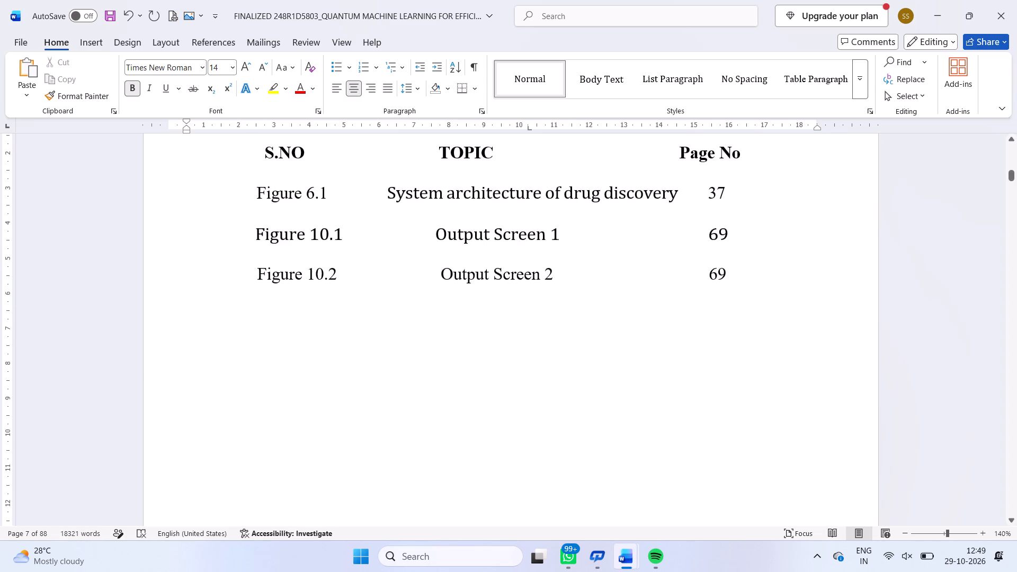
{"action": "scroll", "coordinate": [556, 342], "scroll_direction": "down", "scroll_amount": 6, "text": "ctrl"}
{"action": "scroll", "coordinate": [556, 342], "scroll_direction": "up", "scroll_amount": 2}
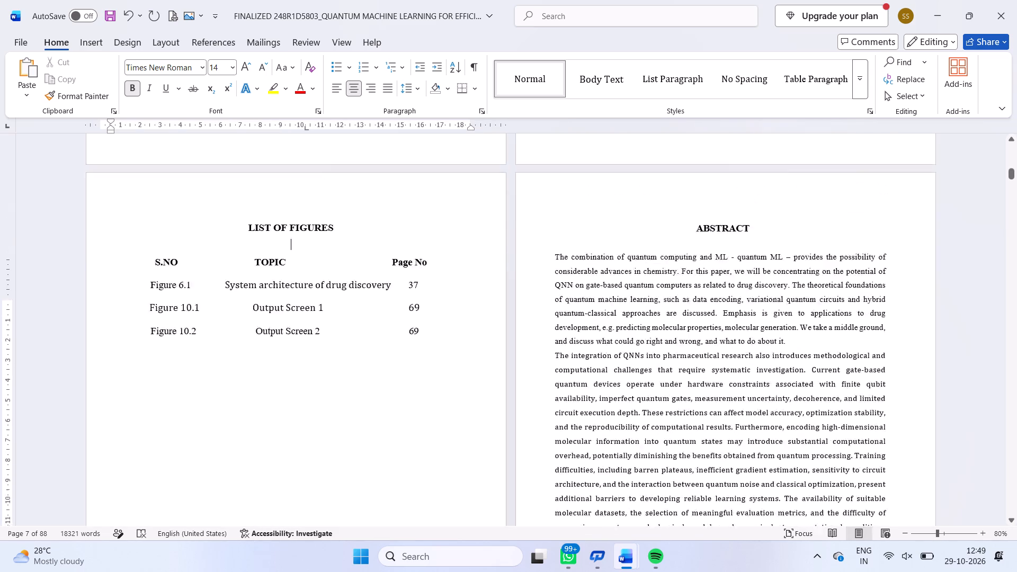
{"action": "scroll", "coordinate": [556, 342], "scroll_direction": "up", "scroll_amount": 4}
{"action": "scroll", "coordinate": [556, 342], "scroll_direction": "down", "scroll_amount": 1}
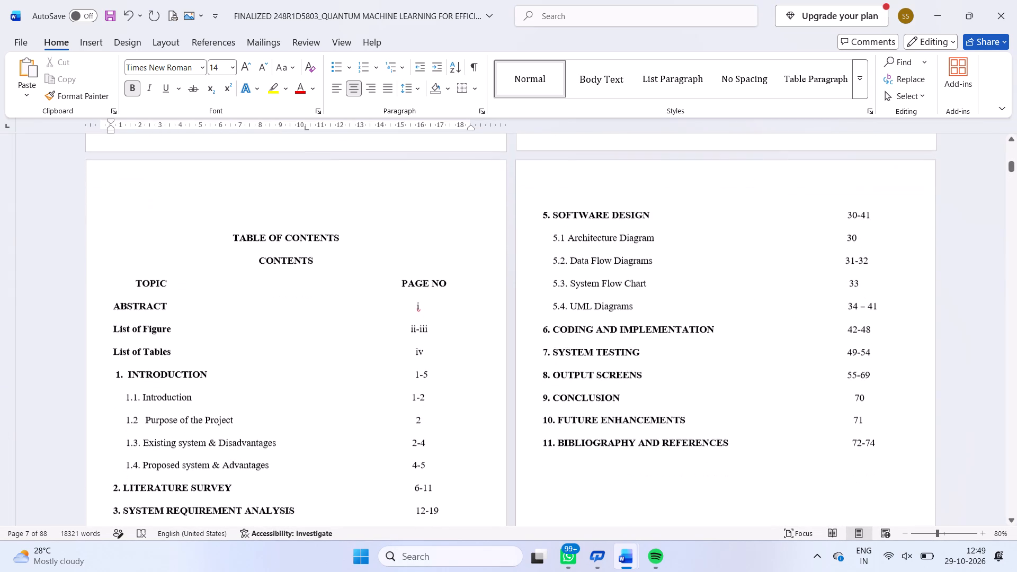
{"action": "scroll", "coordinate": [556, 342], "scroll_direction": "down", "scroll_amount": 2}
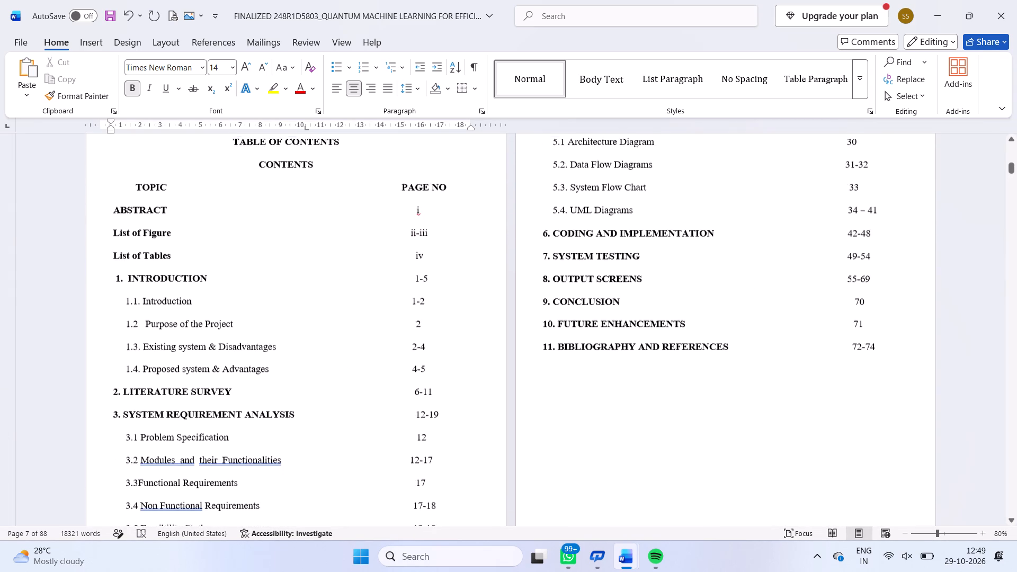
{"action": "scroll", "coordinate": [556, 342], "scroll_direction": "down", "scroll_amount": 1}
{"action": "scroll", "coordinate": [556, 342], "scroll_direction": "up", "scroll_amount": 1}
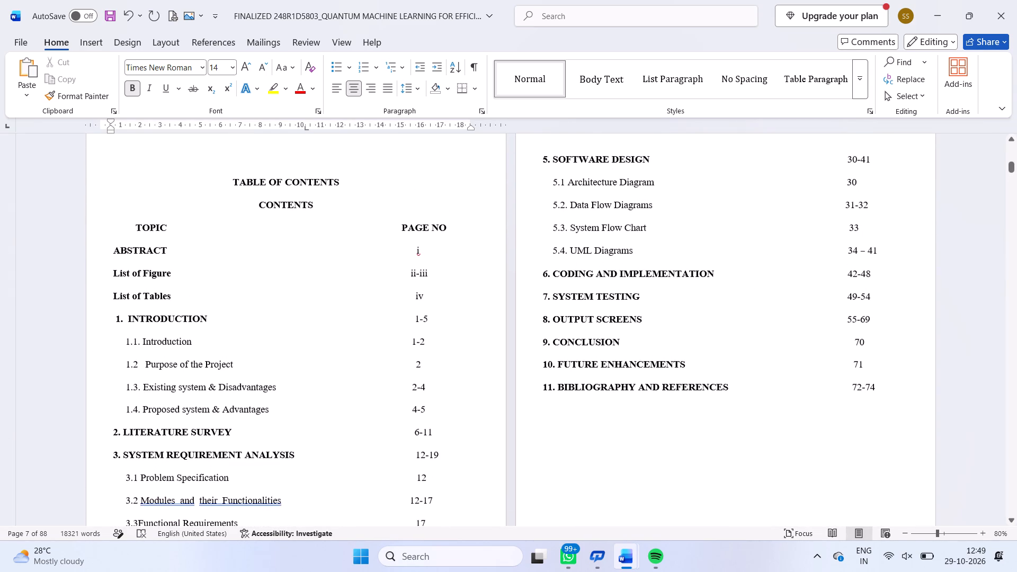
{"action": "scroll", "coordinate": [552, 278], "scroll_direction": "up", "scroll_amount": 3, "text": "ctrl"}
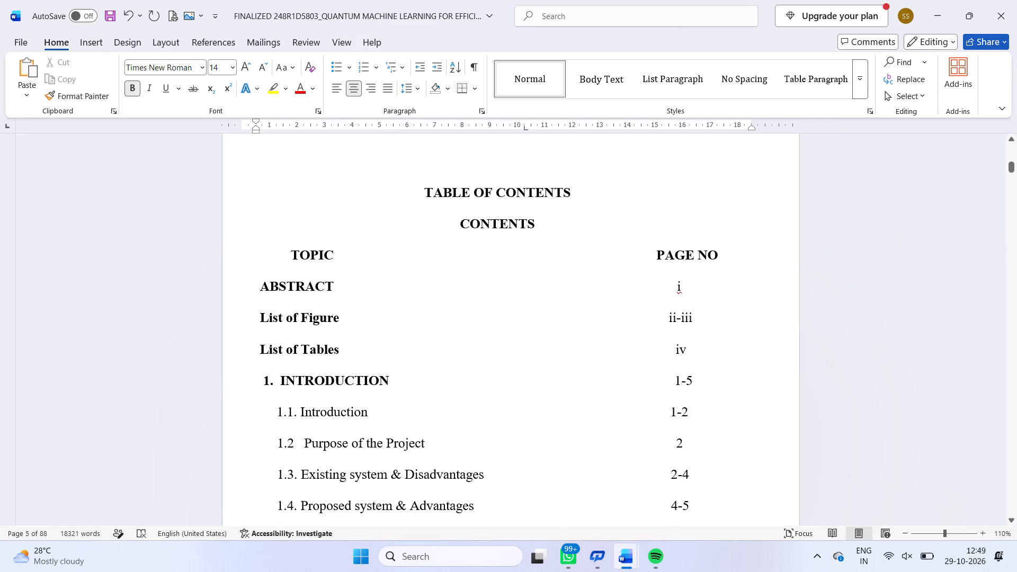
{"action": "scroll", "coordinate": [477, 333], "scroll_direction": "down", "scroll_amount": 1}
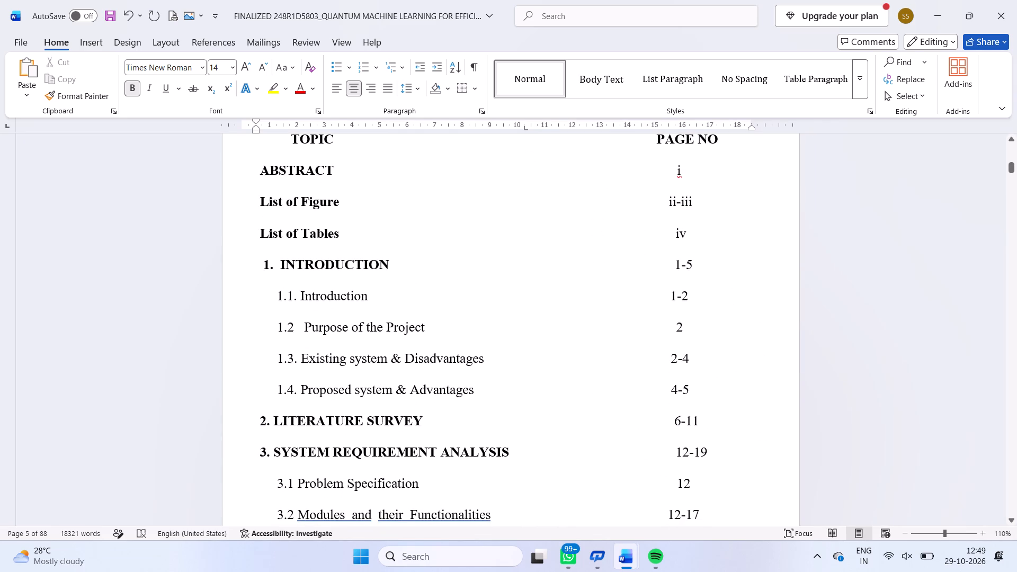
{"action": "scroll", "coordinate": [264, 189], "scroll_direction": "up", "scroll_amount": 2}
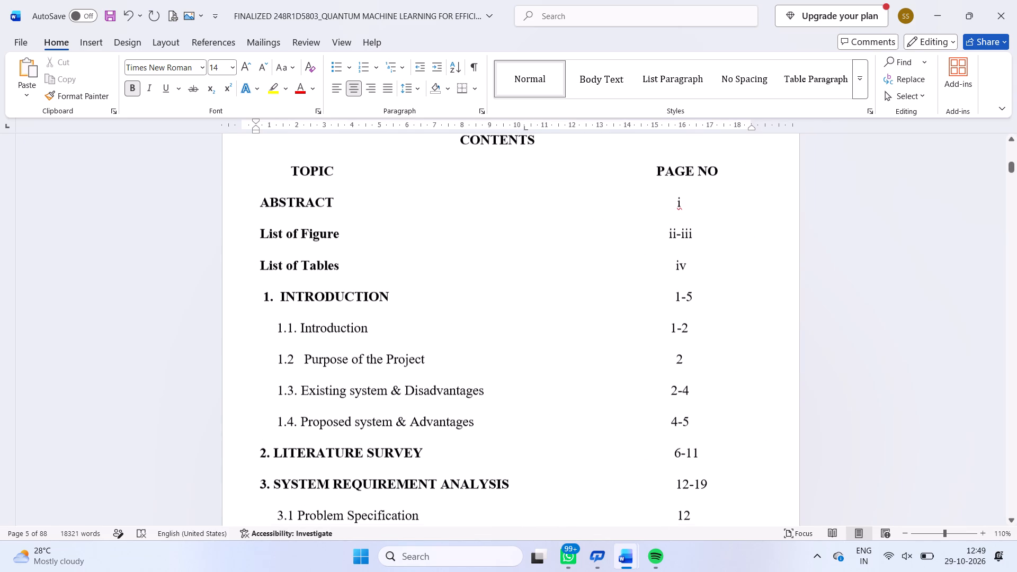
{"action": "scroll", "coordinate": [273, 186], "scroll_direction": "up", "scroll_amount": 1}
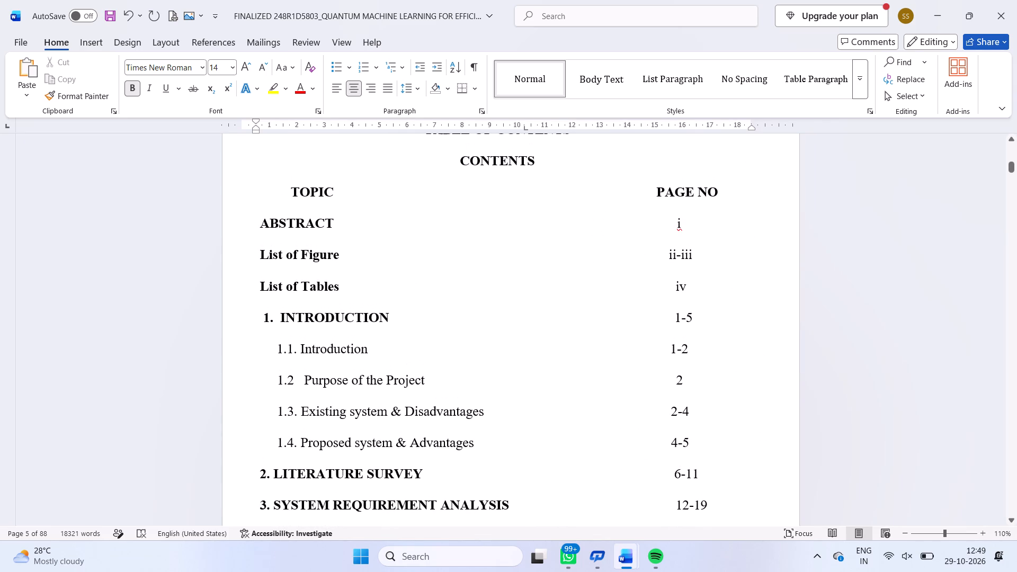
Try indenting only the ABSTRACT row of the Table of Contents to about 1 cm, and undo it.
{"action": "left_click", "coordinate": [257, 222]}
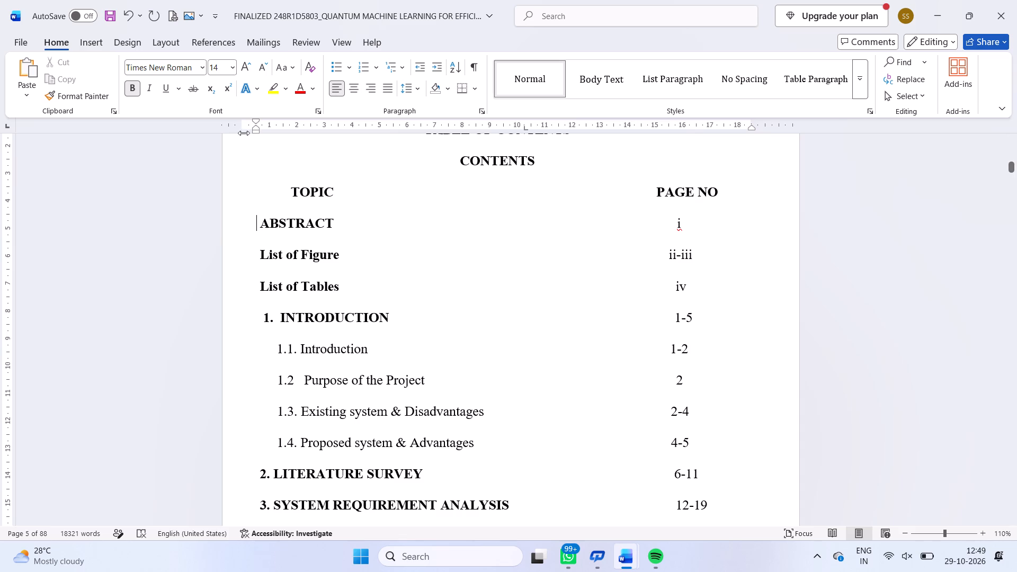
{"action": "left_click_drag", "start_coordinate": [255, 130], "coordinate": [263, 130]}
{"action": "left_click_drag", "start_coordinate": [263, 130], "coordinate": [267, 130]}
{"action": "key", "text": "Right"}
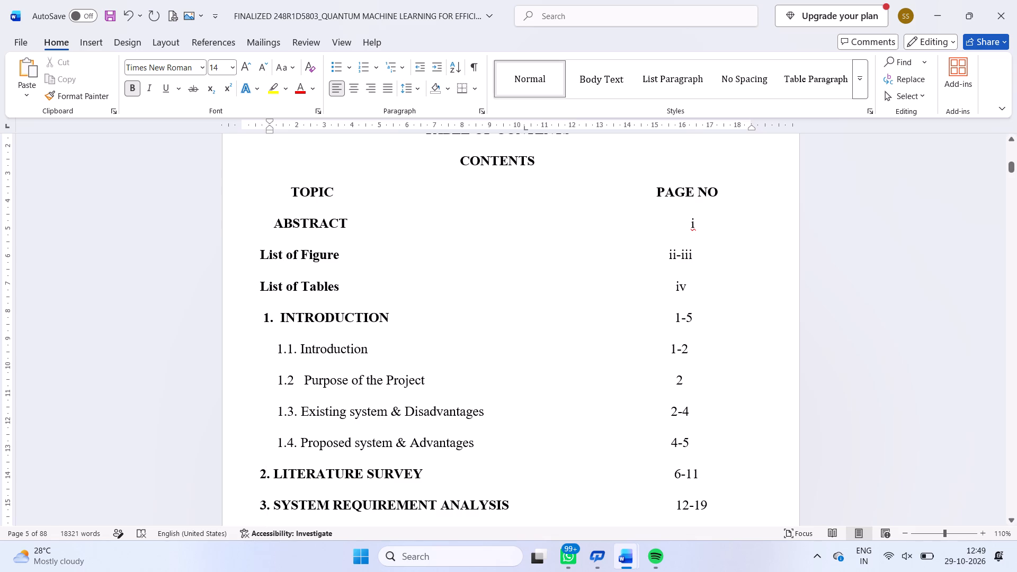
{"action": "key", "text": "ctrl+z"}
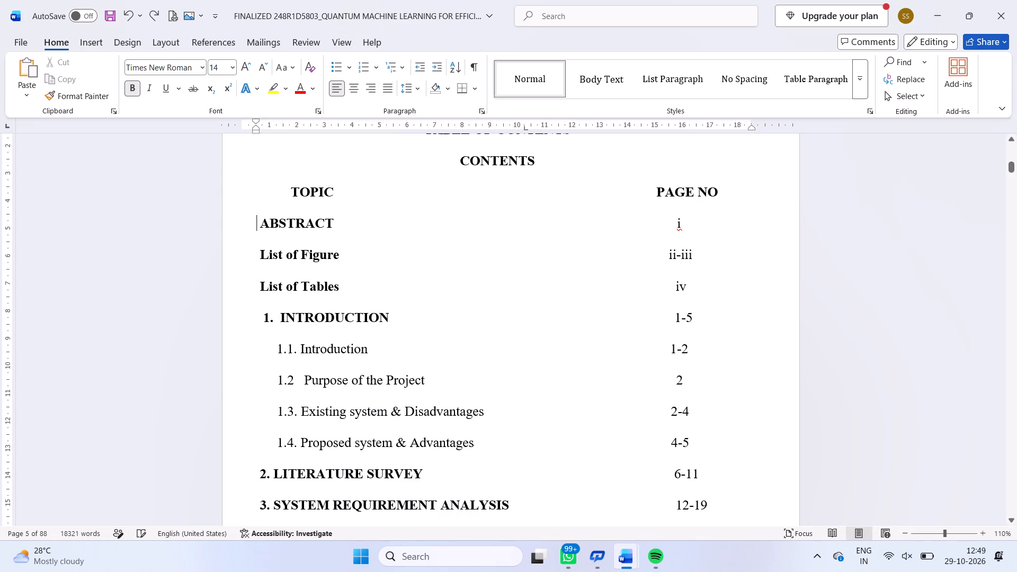
Set the left and first-line indents of the ABSTRACT, List of Figure and List of Tables rows to about 1 cm.
{"action": "left_click_drag", "start_coordinate": [261, 225], "coordinate": [330, 278]}
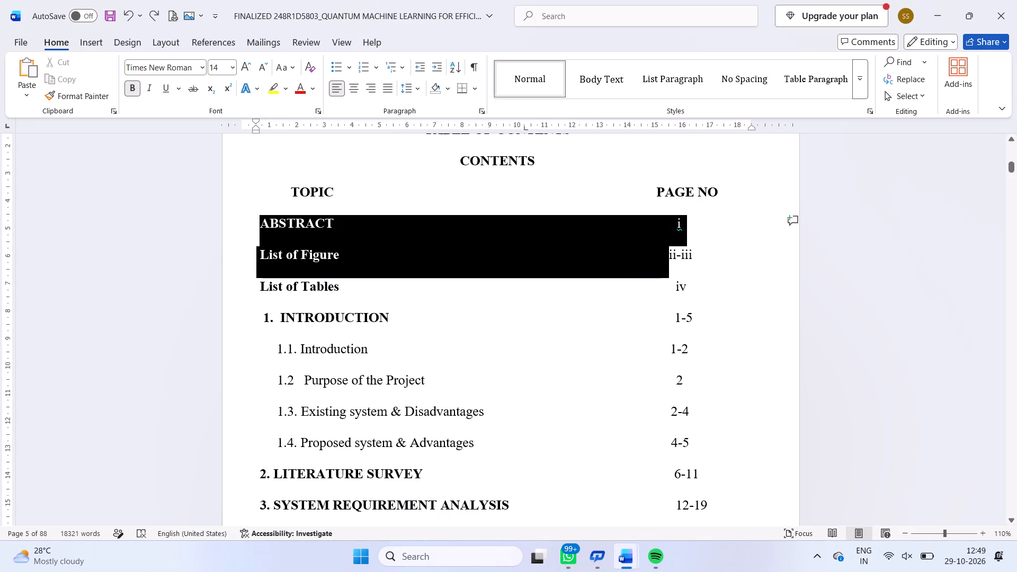
{"action": "left_click_drag", "start_coordinate": [330, 278], "coordinate": [342, 284]}
{"action": "left_click_drag", "start_coordinate": [254, 126], "coordinate": [257, 126]}
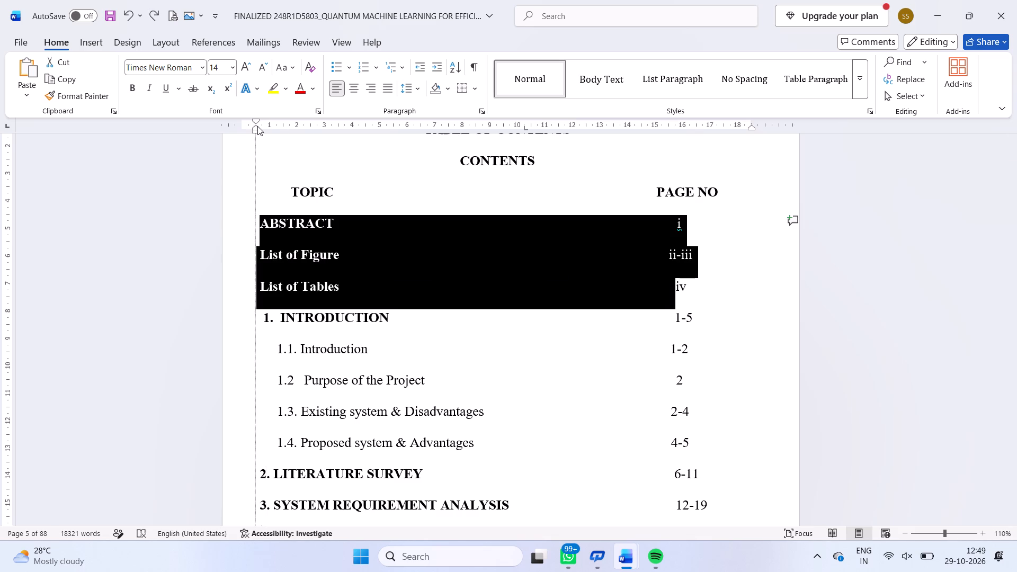
{"action": "left_click_drag", "start_coordinate": [257, 126], "coordinate": [273, 126]}
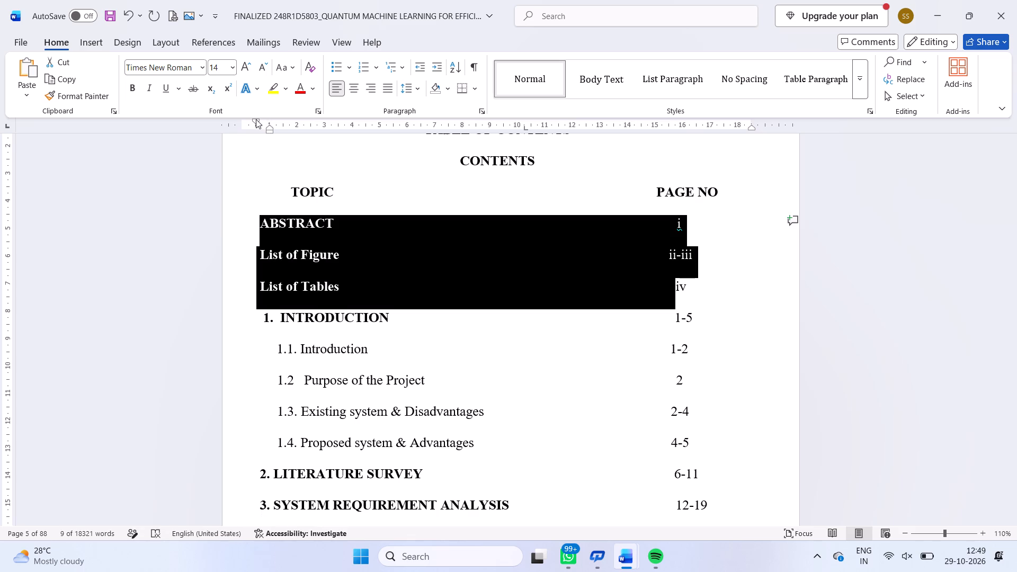
{"action": "left_click_drag", "start_coordinate": [256, 119], "coordinate": [271, 119]}
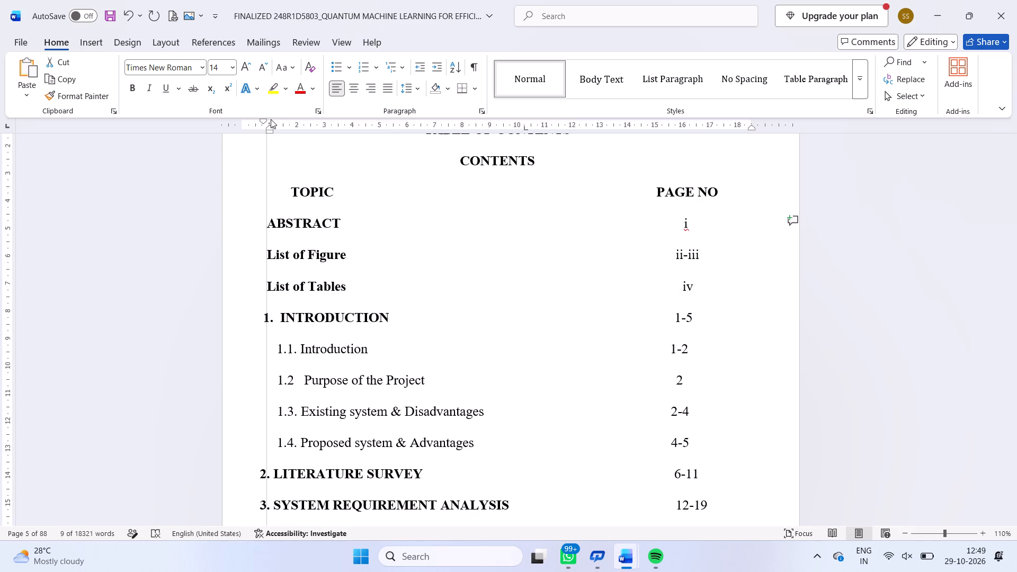
{"action": "left_click_drag", "start_coordinate": [271, 119], "coordinate": [271, 120]}
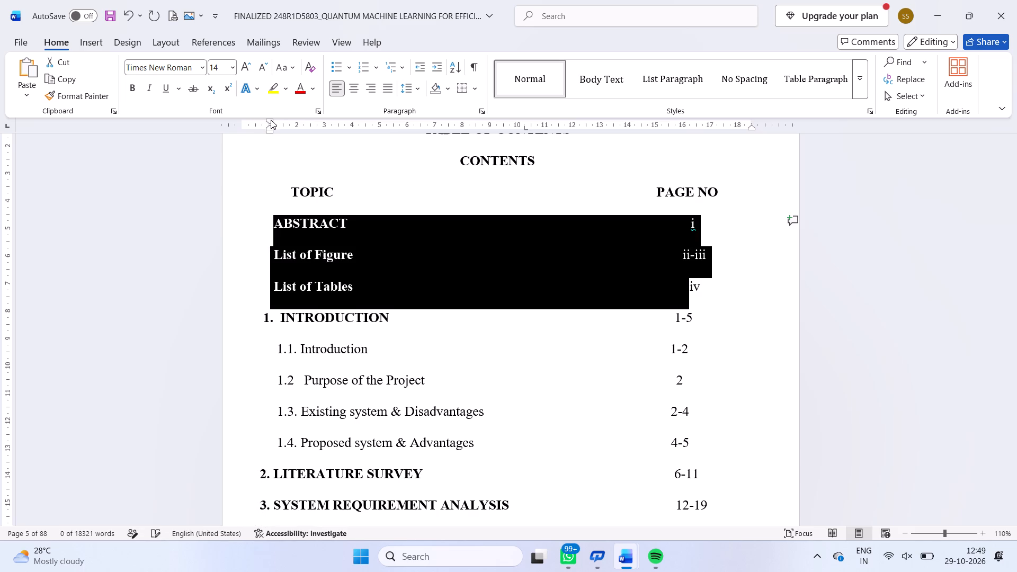
Set the first-line indent of the 1. INTRODUCTION row to about 0.75 cm.
{"action": "left_click", "coordinate": [268, 325]}
{"action": "left_click", "coordinate": [265, 323]}
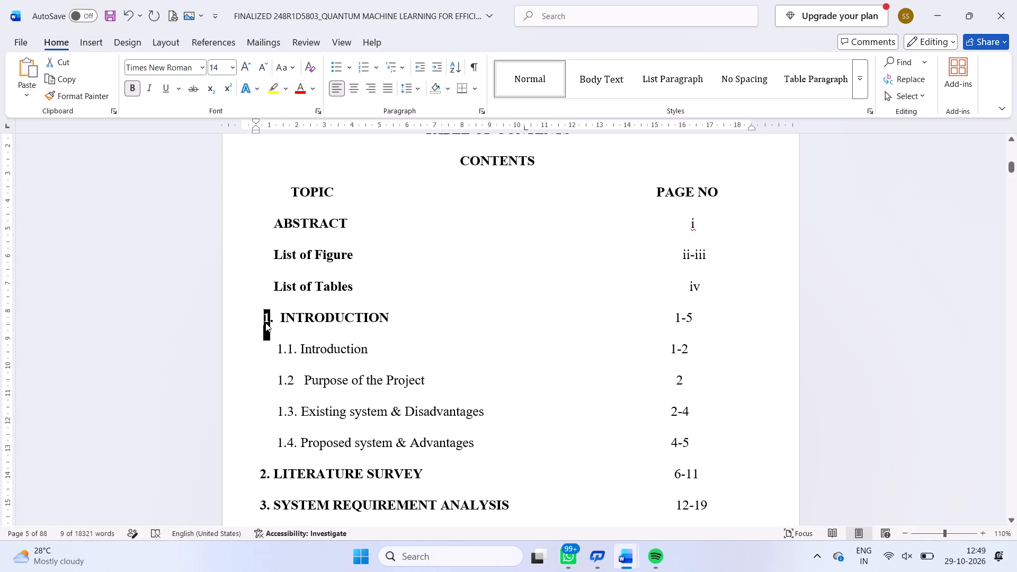
{"action": "left_click_drag", "start_coordinate": [265, 321], "coordinate": [330, 321]}
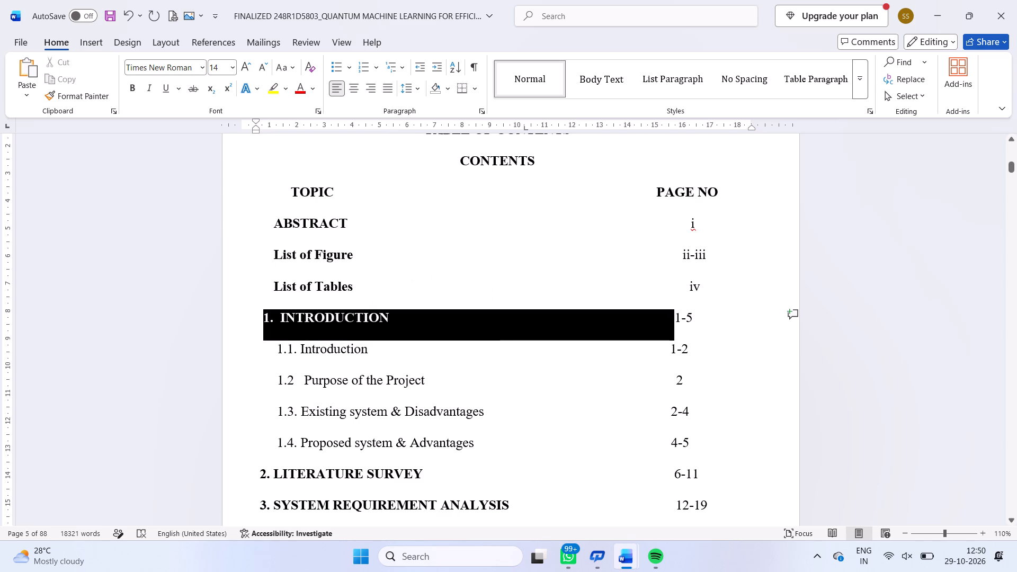
{"action": "left_click_drag", "start_coordinate": [330, 321], "coordinate": [358, 317]}
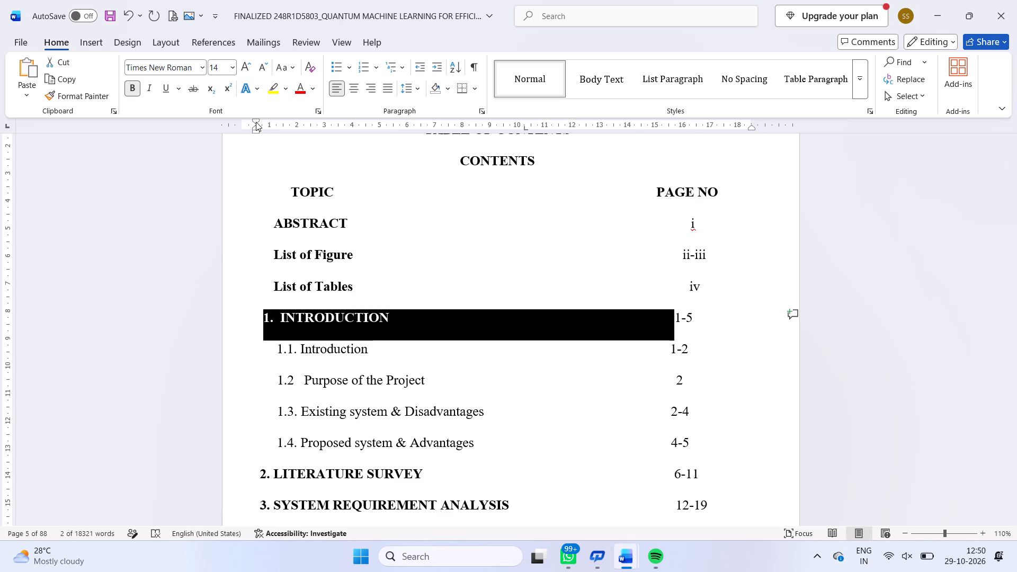
{"action": "left_click_drag", "start_coordinate": [256, 122], "coordinate": [266, 121]}
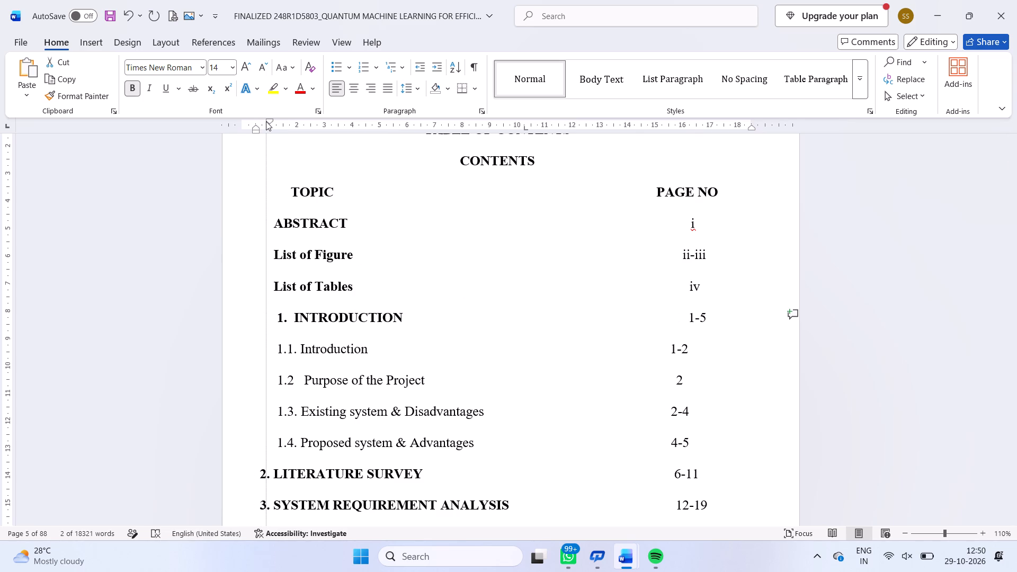
{"action": "left_click_drag", "start_coordinate": [266, 121], "coordinate": [266, 121]}
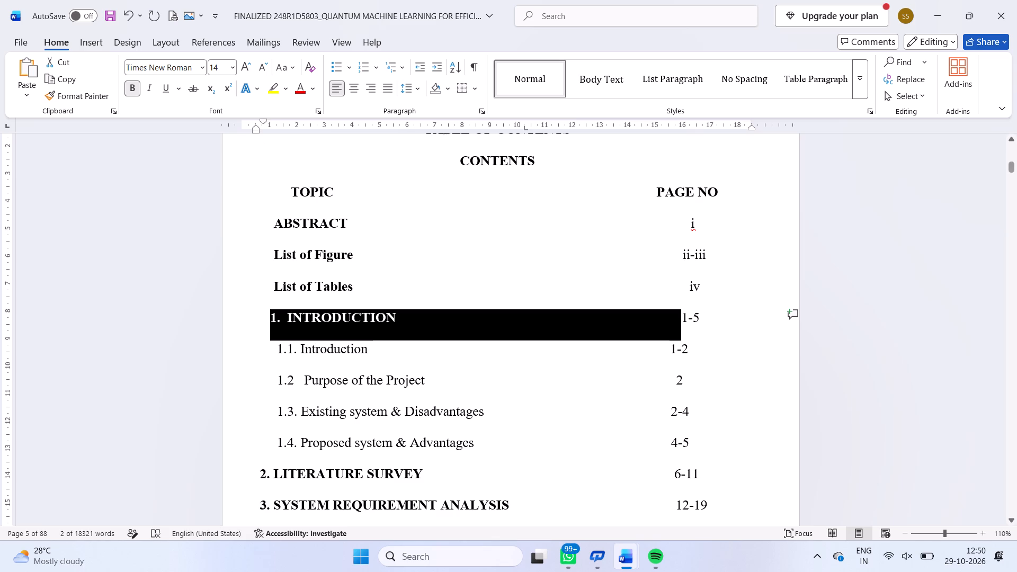
Set the first-line indent for the selected rows 1.1 Introduction to 1.4 Proposed system & Advantages to about 1 cm.
{"action": "left_click", "coordinate": [279, 342]}
{"action": "left_click_drag", "start_coordinate": [277, 345], "coordinate": [448, 441]}
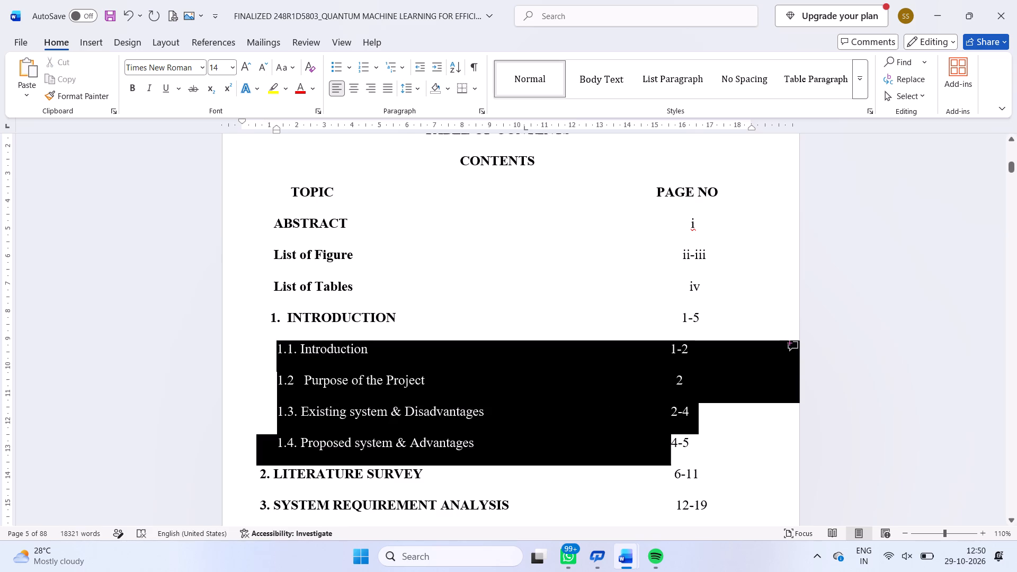
{"action": "left_click_drag", "start_coordinate": [448, 441], "coordinate": [460, 442]}
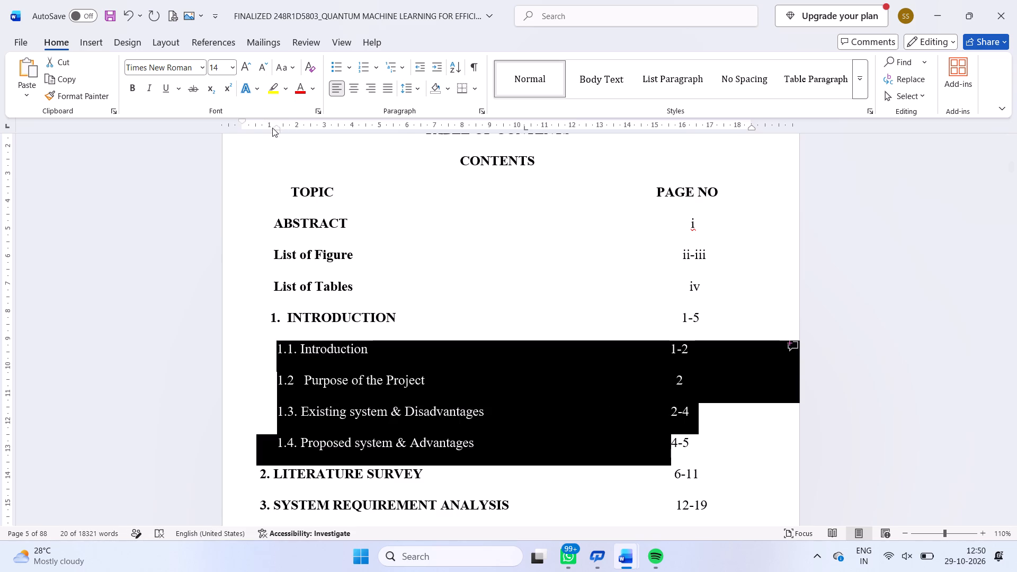
{"action": "left_click_drag", "start_coordinate": [244, 120], "coordinate": [265, 122]}
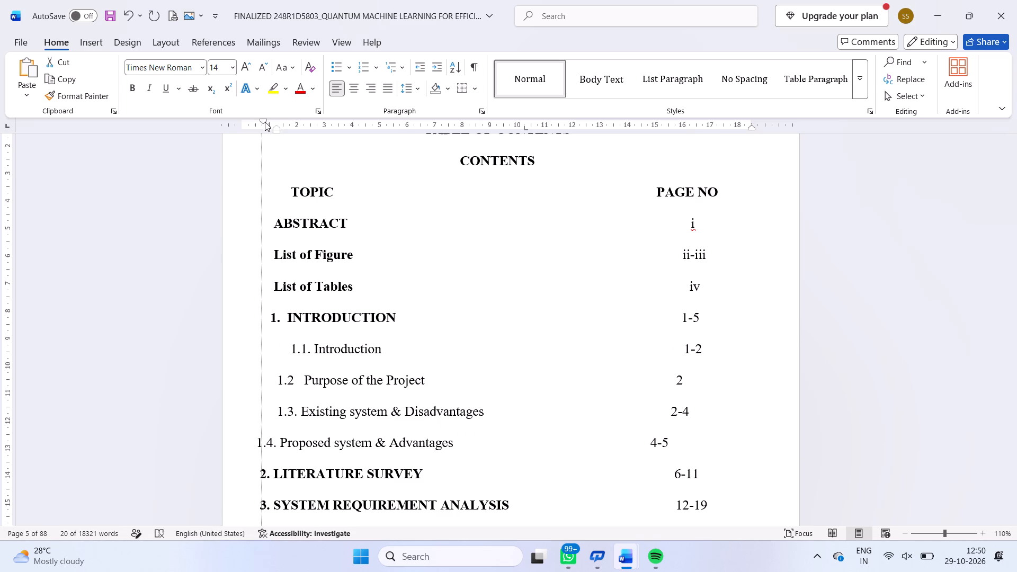
{"action": "left_click_drag", "start_coordinate": [265, 122], "coordinate": [275, 122]}
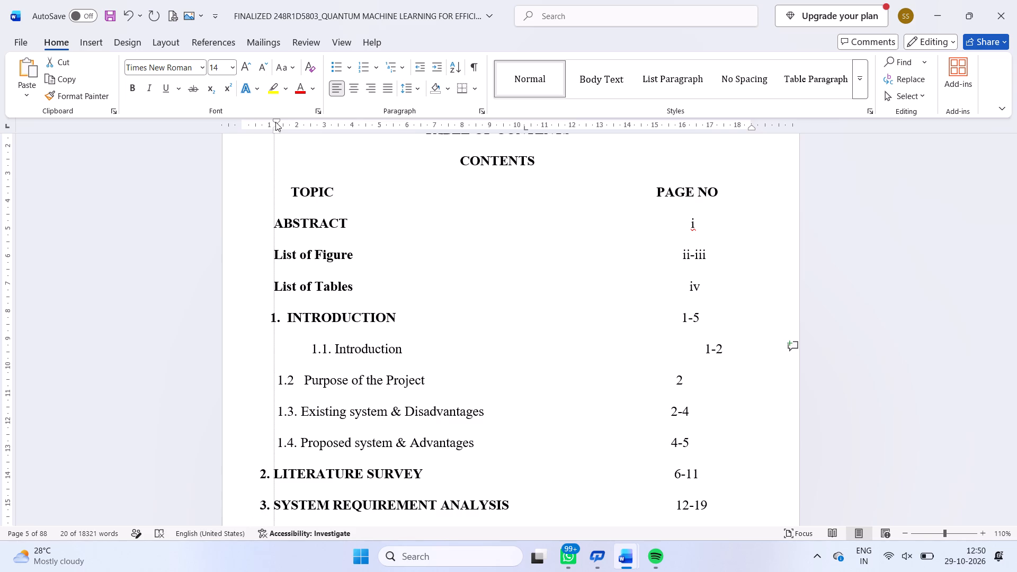
{"action": "left_click_drag", "start_coordinate": [275, 122], "coordinate": [272, 122]}
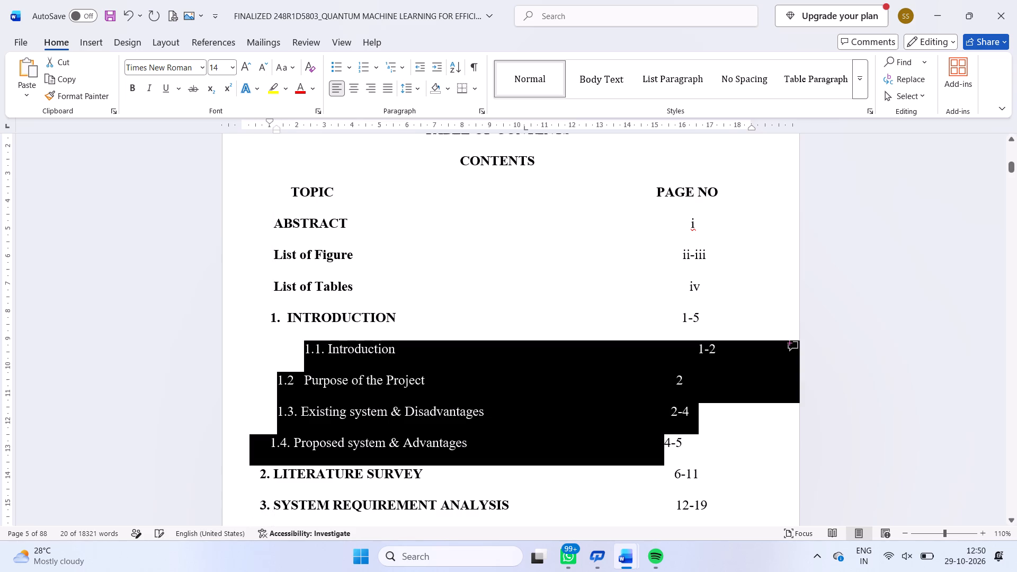
Set the first-line indent of the 1.2 Purpose of the Project and 1.3 Existing system & Disadvantages rows to about 0 cm.
{"action": "left_click", "coordinate": [493, 406]}
{"action": "left_click_drag", "start_coordinate": [486, 414], "coordinate": [361, 391]}
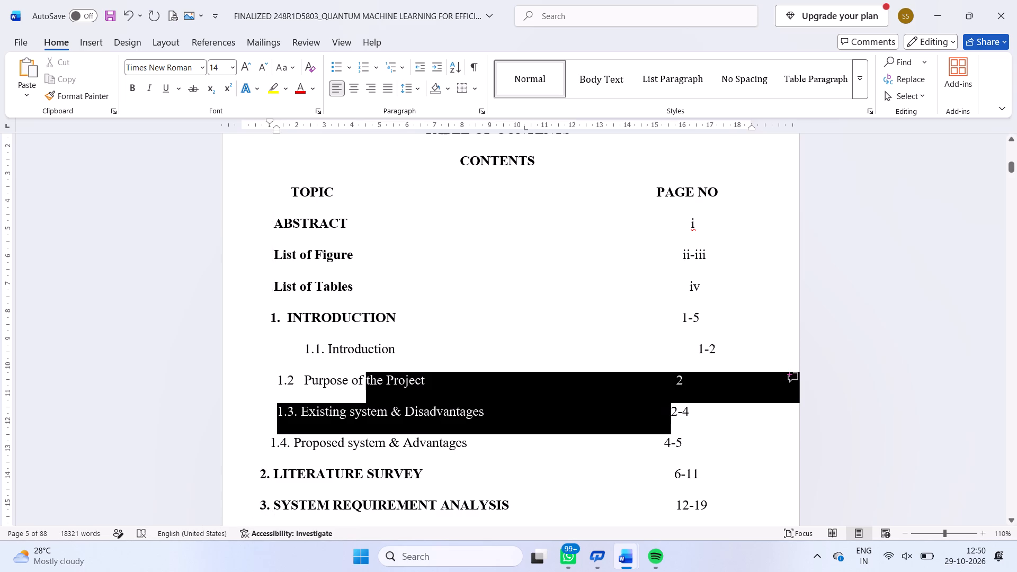
{"action": "left_click_drag", "start_coordinate": [361, 391], "coordinate": [279, 373]}
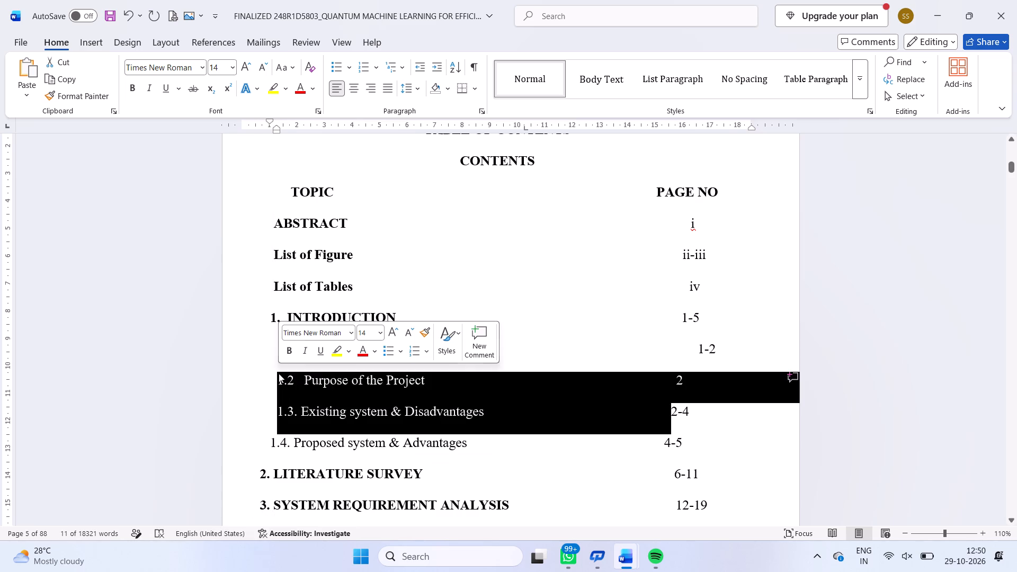
{"action": "left_click_drag", "start_coordinate": [270, 119], "coordinate": [280, 119]}
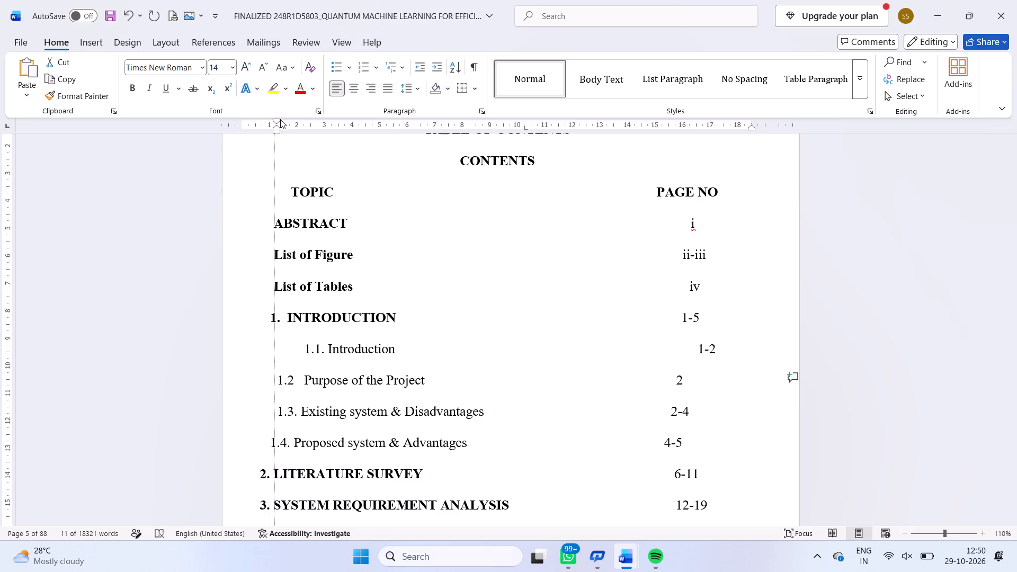
{"action": "left_click_drag", "start_coordinate": [280, 119], "coordinate": [243, 119]}
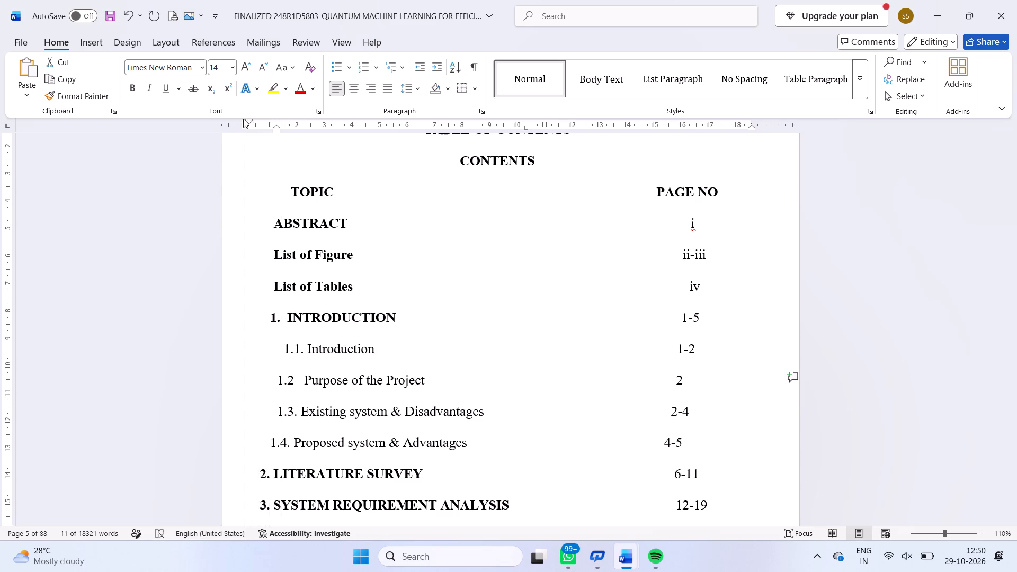
{"action": "left_click_drag", "start_coordinate": [243, 119], "coordinate": [242, 119]}
Shift the page numbers of rows 1.1 and 1.2 rightward with added spaces, lining them up with the 1-5 above.
{"action": "scroll", "coordinate": [329, 185], "scroll_direction": "down", "scroll_amount": 1}
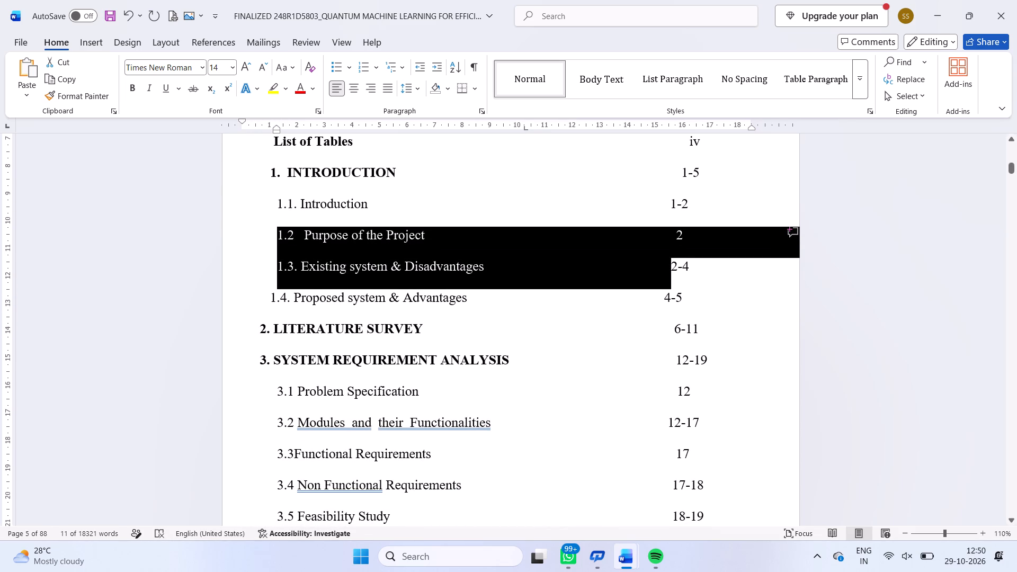
{"action": "left_click", "coordinate": [274, 297]}
{"action": "scroll", "coordinate": [282, 303], "scroll_direction": "up", "scroll_amount": 1}
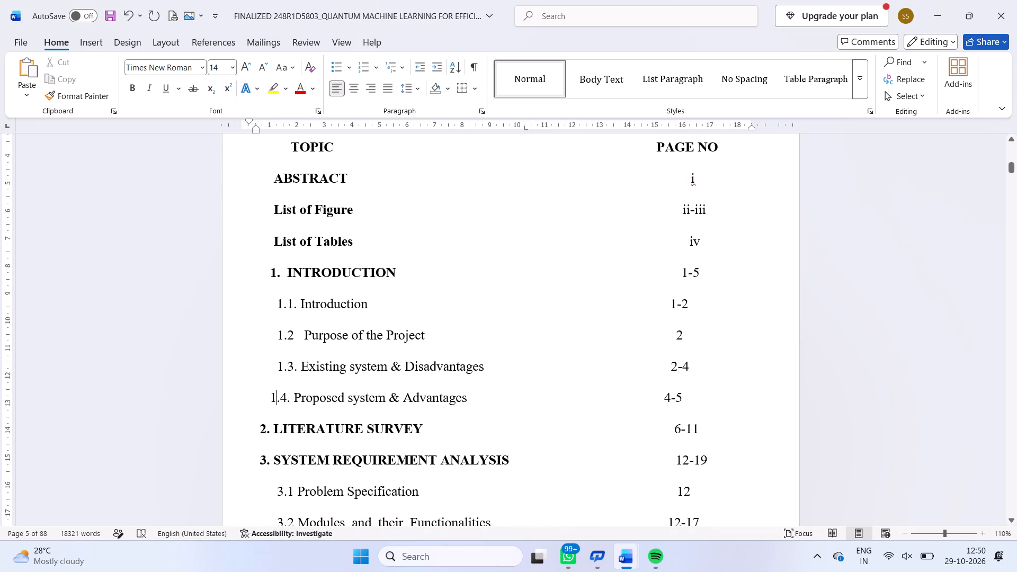
{"action": "left_click", "coordinate": [667, 309]}
{"action": "key", "text": "space"}
{"action": "key", "text": "space"}
{"action": "key", "text": "space"}
{"action": "key", "text": "space"}
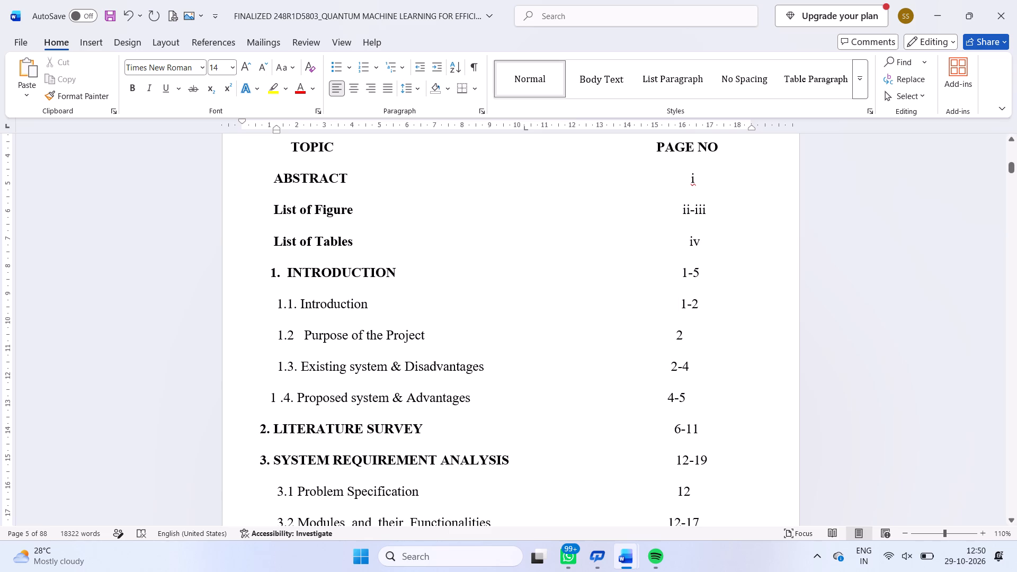
{"action": "key", "text": "Down"}
{"action": "key", "text": "space"}
{"action": "key", "text": "space"}
{"action": "key", "text": "space"}
{"action": "key", "text": "BackSpace"}
Shift the page numbers 2-4 and 4-5 of rows 1.3 and 1.4 rightward with added spaces to match the rows above.
{"action": "key", "text": "Down"}
{"action": "key", "text": "Left"}
{"action": "key", "text": "ctrl+Left"}
{"action": "key", "text": "space"}
{"action": "key", "text": "space"}
{"action": "key", "text": "space"}
{"action": "key", "text": "Down"}
{"action": "key", "text": "Left"}
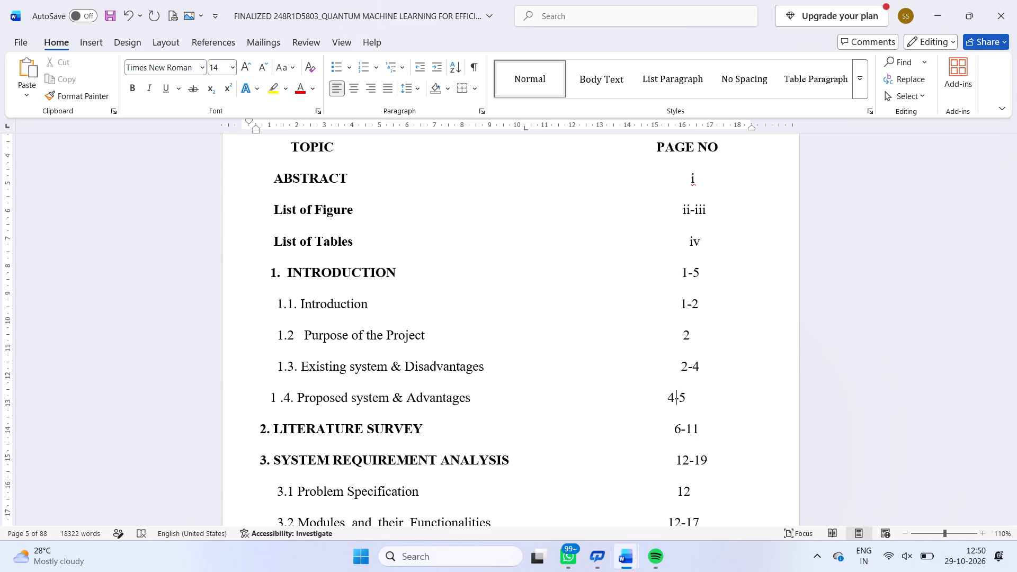
{"action": "key", "text": "Left"}
{"action": "key", "text": "space"}
{"action": "key", "text": "space"}
{"action": "key", "text": "space"}
{"action": "key", "text": "space"}
{"action": "key", "text": "space"}
Remove the stray space inside the 1.4 number and add leading spaces to align that row with 1.3.
{"action": "left_click", "coordinate": [279, 397]}
{"action": "key", "text": "BackSpace"}
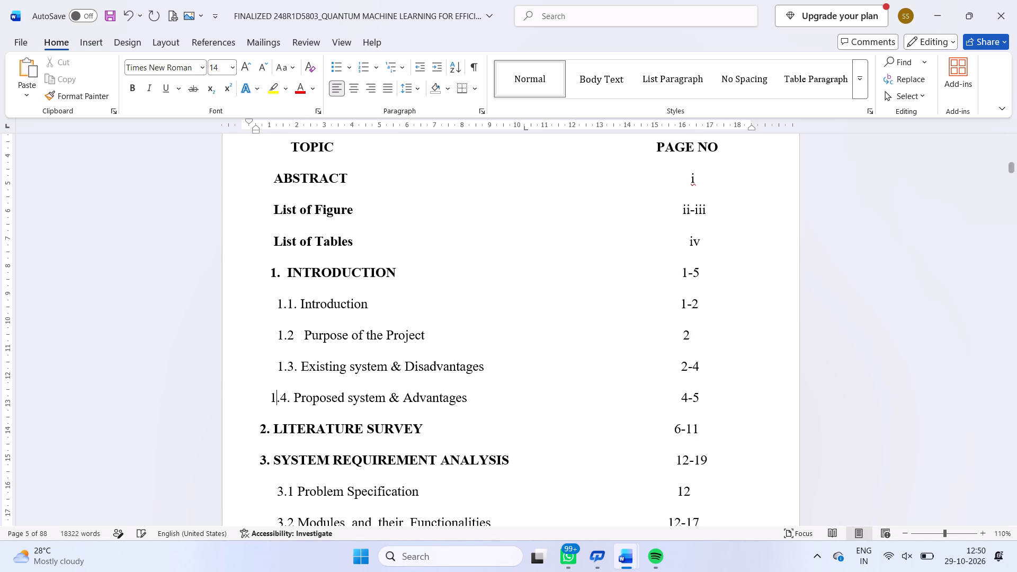
{"action": "key", "text": "Left"}
{"action": "key", "text": "space"}
{"action": "key", "text": "space"}
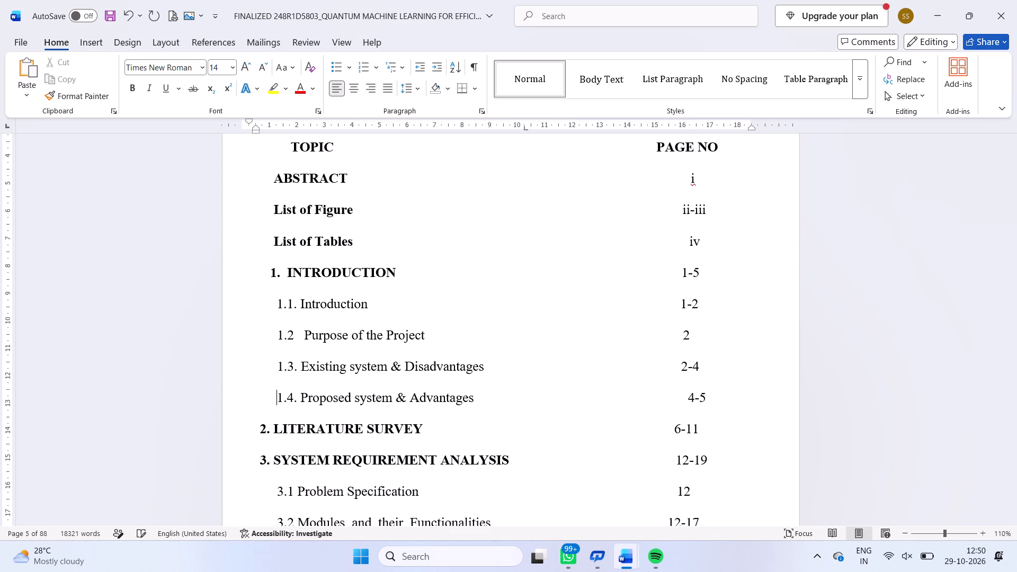
{"action": "key", "text": "BackSpace"}
{"action": "key", "text": "Return"}
{"action": "key", "text": "ctrl+z"}
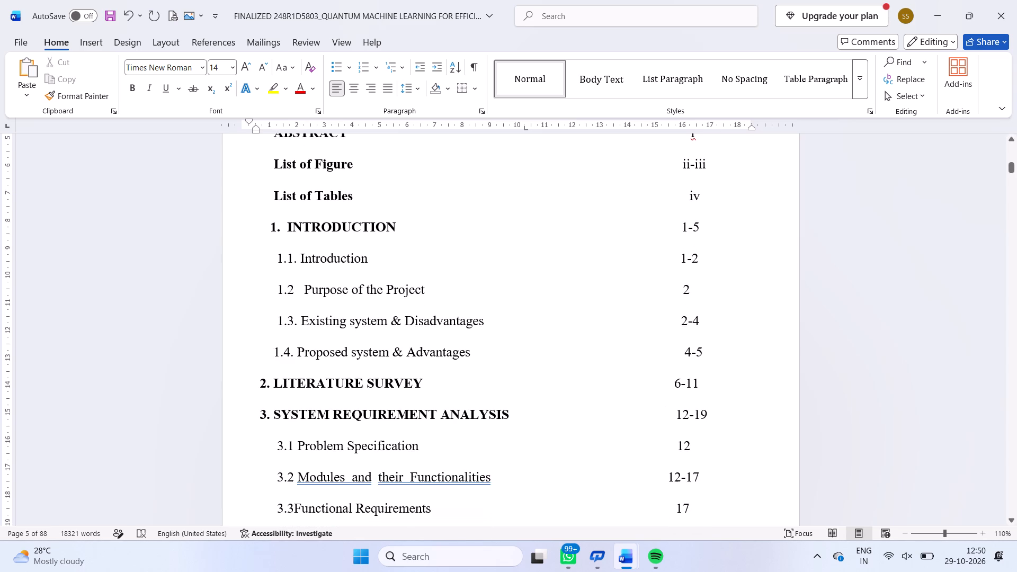
Add leading spaces before 2. LITERATURE SURVEY so its number lines up with the 1.4 row above.
{"action": "scroll", "coordinate": [272, 398], "scroll_direction": "down", "scroll_amount": 1}
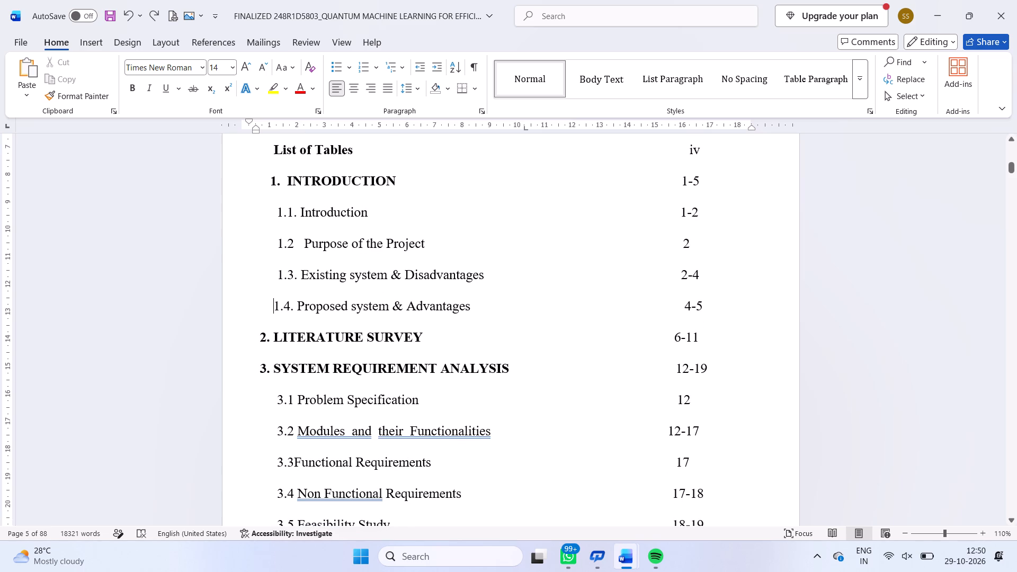
{"action": "left_click", "coordinate": [258, 339]}
{"action": "key", "text": "space"}
{"action": "key", "text": "space"}
{"action": "key", "text": "space"}
{"action": "key", "text": "space"}
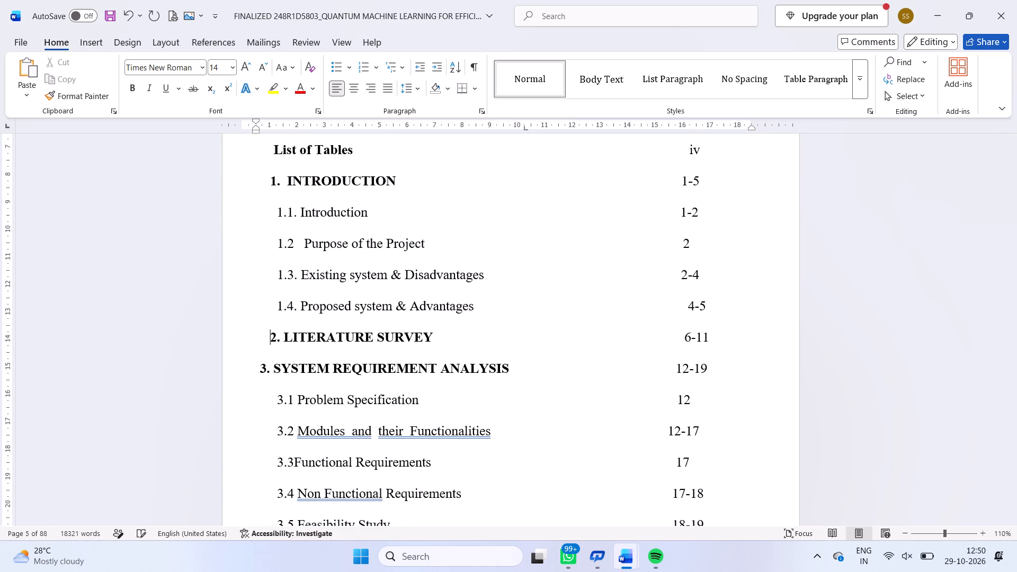
{"action": "key", "text": "space"}
{"action": "key", "text": "space"}
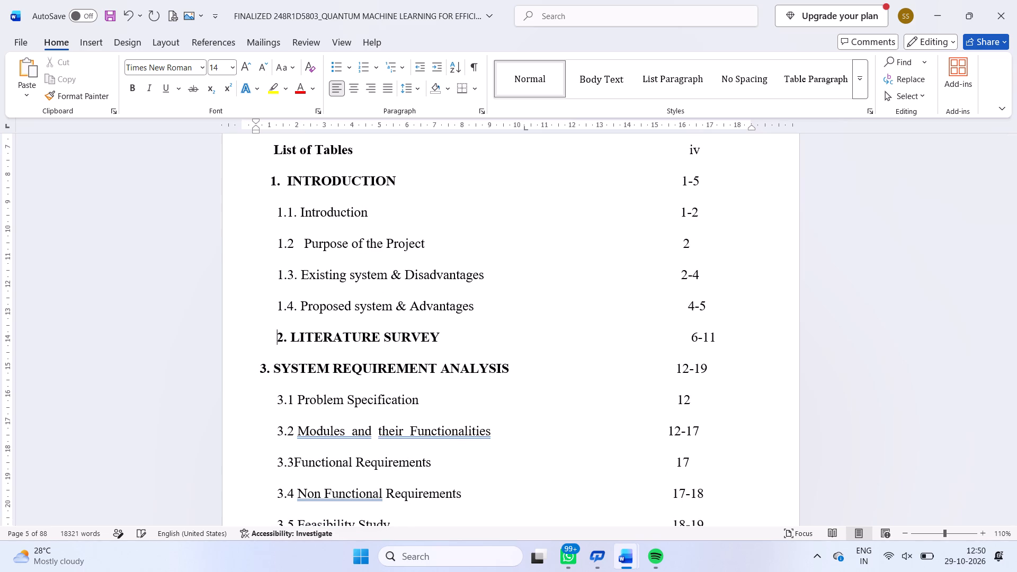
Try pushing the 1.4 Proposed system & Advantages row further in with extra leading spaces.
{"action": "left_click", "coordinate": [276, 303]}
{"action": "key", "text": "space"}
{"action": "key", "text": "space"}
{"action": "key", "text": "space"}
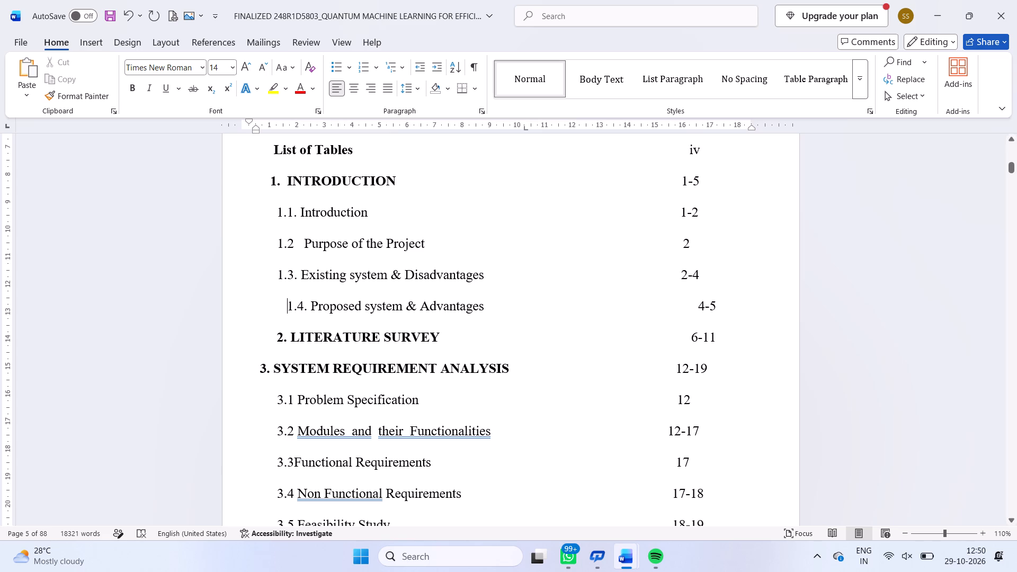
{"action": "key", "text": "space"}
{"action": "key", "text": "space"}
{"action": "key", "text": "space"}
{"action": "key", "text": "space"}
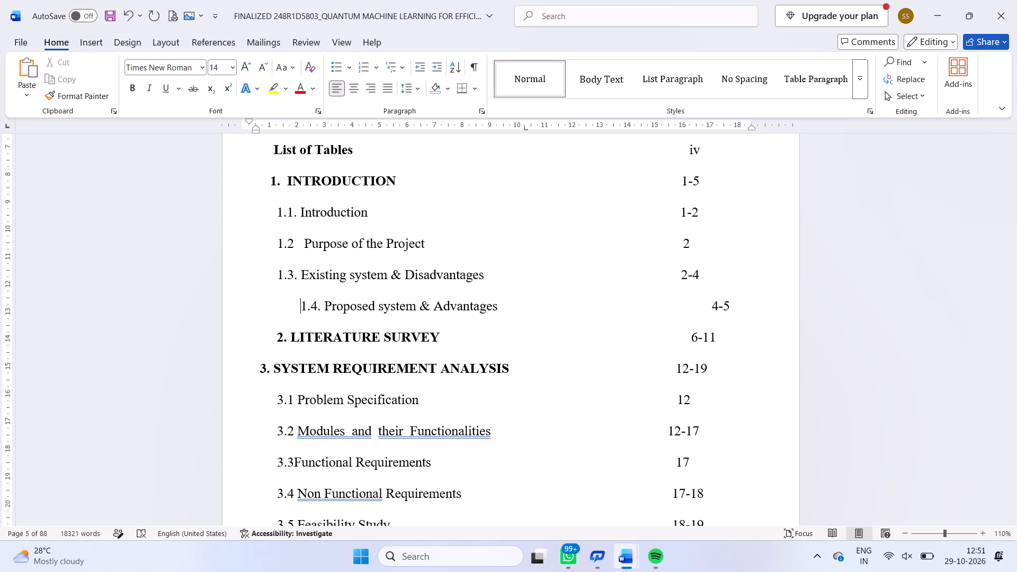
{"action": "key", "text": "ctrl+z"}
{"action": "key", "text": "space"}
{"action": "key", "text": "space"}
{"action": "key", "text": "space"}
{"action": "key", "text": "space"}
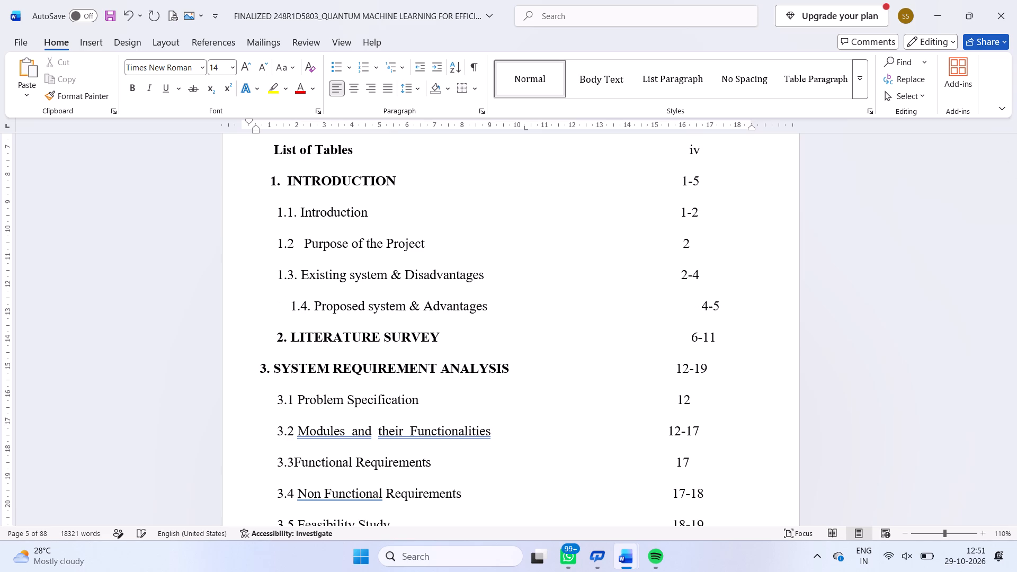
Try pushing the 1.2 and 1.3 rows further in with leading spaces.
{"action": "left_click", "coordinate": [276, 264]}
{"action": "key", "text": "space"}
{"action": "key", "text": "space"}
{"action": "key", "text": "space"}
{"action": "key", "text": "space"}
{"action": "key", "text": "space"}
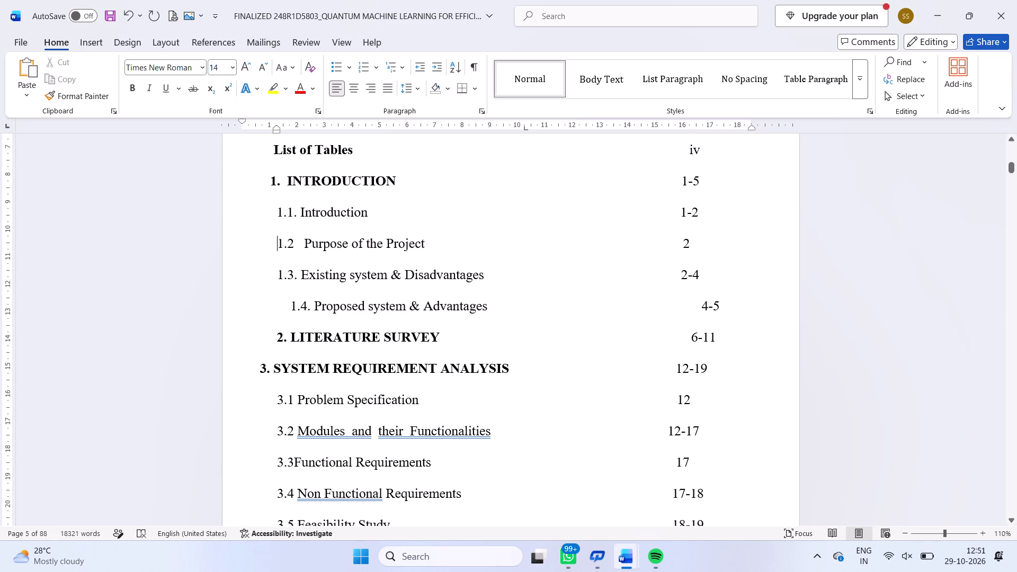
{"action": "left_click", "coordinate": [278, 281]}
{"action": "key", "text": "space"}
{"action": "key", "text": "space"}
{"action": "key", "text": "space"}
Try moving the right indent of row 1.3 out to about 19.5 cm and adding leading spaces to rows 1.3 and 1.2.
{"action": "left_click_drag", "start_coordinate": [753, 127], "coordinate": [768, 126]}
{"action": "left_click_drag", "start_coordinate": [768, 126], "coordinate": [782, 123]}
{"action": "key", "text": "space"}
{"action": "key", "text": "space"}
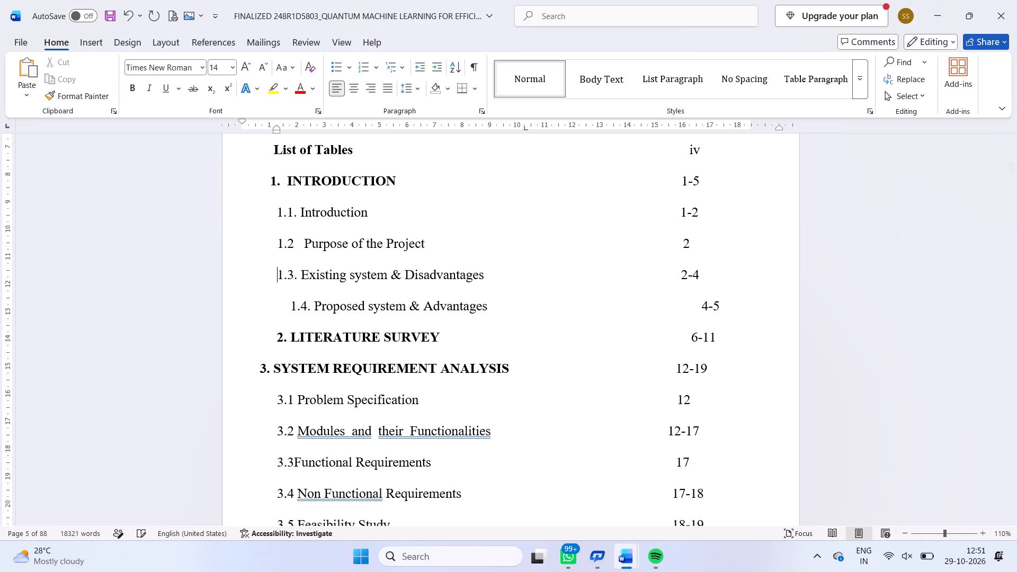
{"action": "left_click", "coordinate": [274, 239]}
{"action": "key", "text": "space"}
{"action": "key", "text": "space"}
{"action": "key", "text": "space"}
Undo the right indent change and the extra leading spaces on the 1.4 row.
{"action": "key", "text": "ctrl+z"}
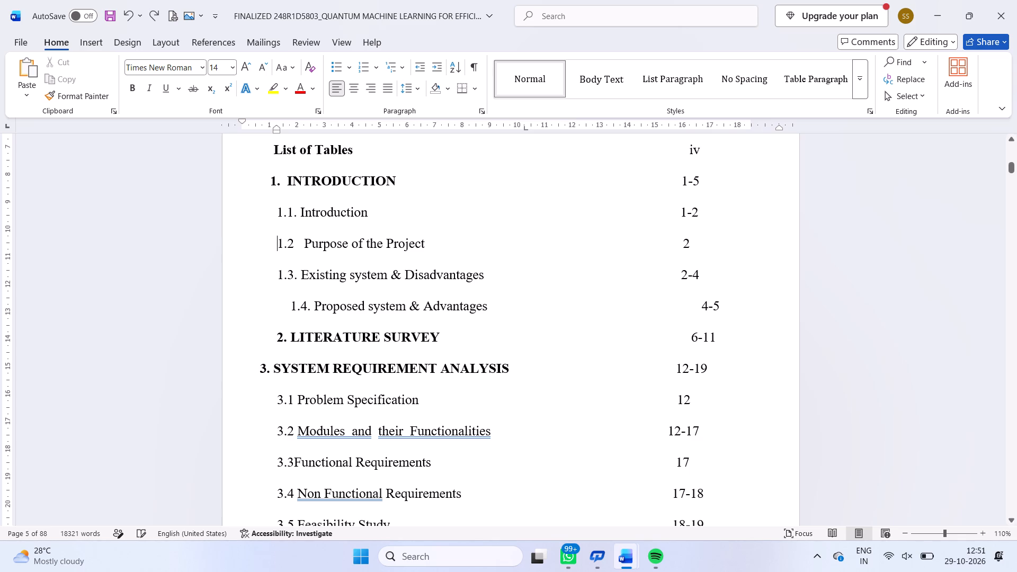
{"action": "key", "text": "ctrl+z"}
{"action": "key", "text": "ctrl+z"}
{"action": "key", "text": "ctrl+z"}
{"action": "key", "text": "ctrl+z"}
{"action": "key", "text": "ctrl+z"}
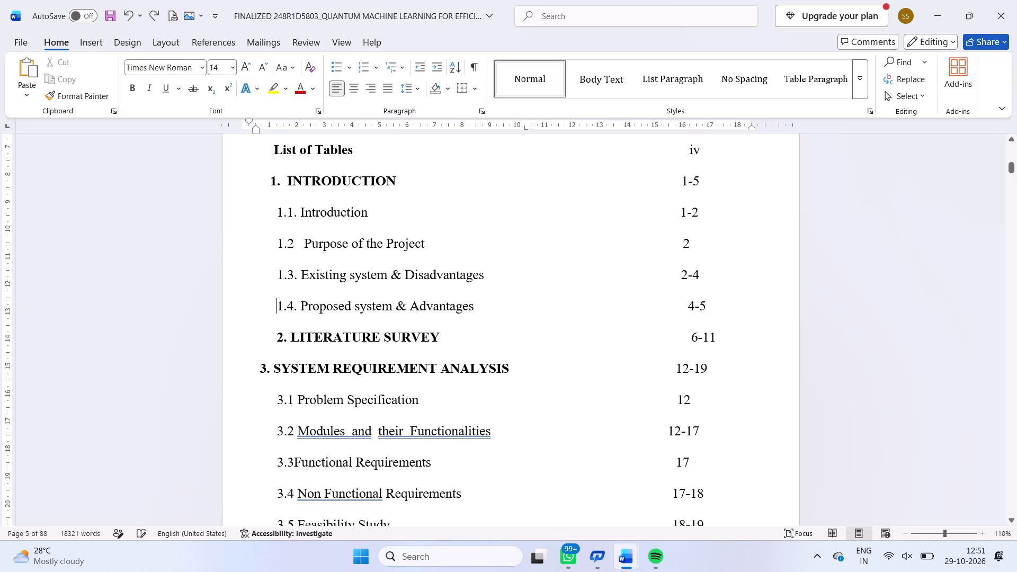
Add five leading spaces before 3. SYSTEM REQUIREMENT ANALYSIS to line it up with 2. LITERATURE SURVEY.
{"action": "scroll", "coordinate": [295, 350], "scroll_direction": "down", "scroll_amount": 1}
{"action": "left_click", "coordinate": [257, 265]}
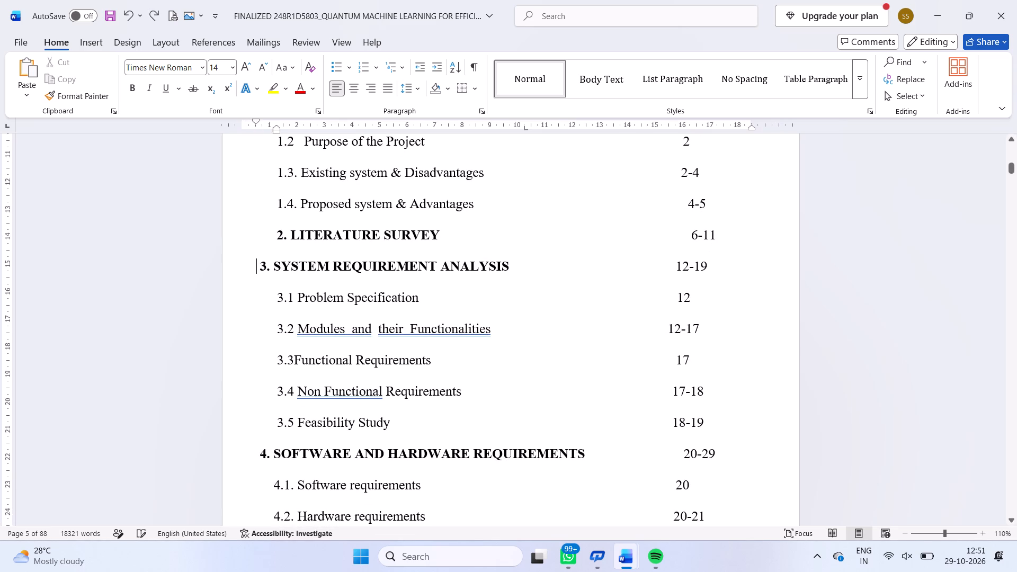
{"action": "key", "text": "space"}
{"action": "key", "text": "space"}
{"action": "key", "text": "space"}
{"action": "key", "text": "space"}
{"action": "key", "text": "space"}
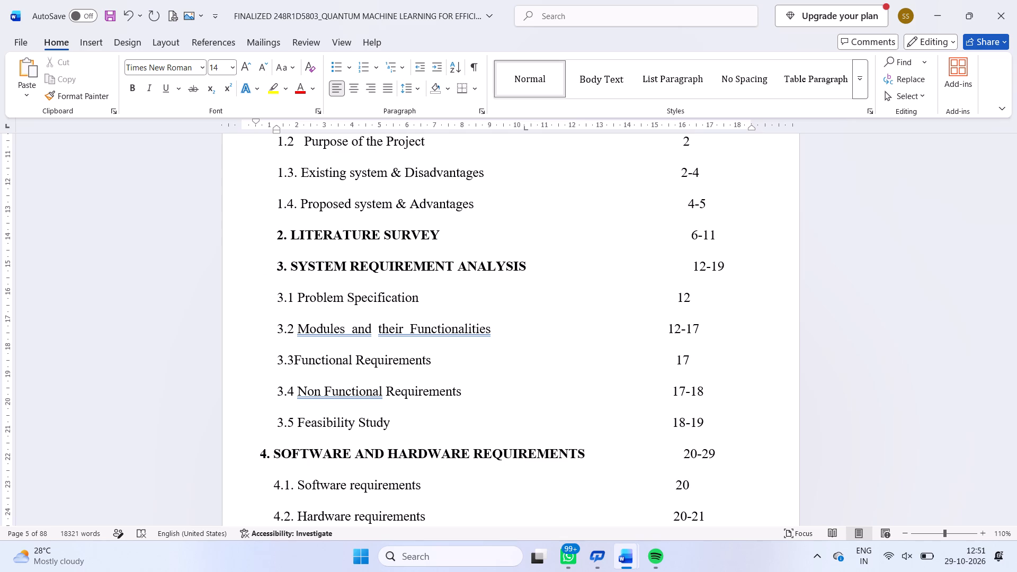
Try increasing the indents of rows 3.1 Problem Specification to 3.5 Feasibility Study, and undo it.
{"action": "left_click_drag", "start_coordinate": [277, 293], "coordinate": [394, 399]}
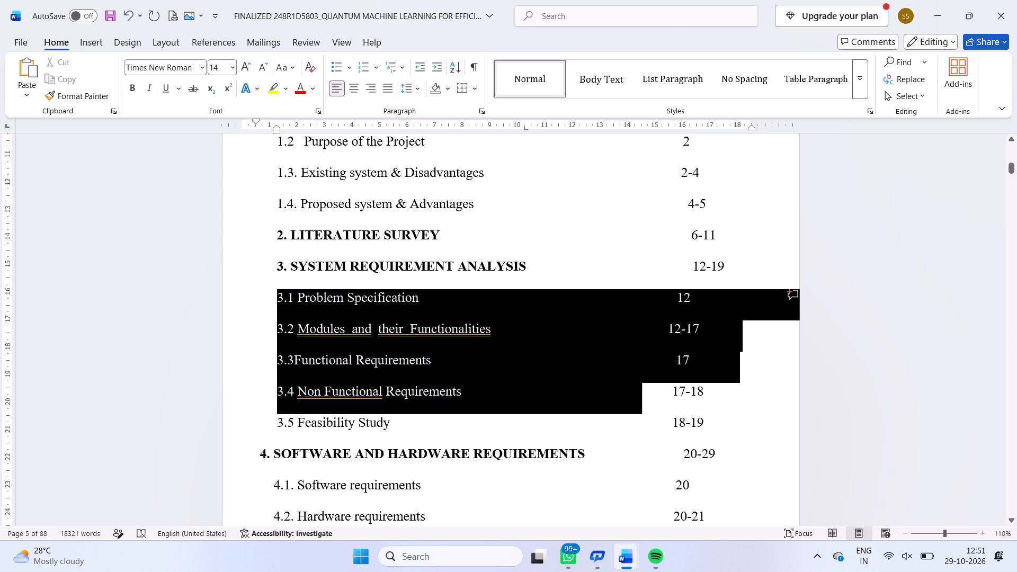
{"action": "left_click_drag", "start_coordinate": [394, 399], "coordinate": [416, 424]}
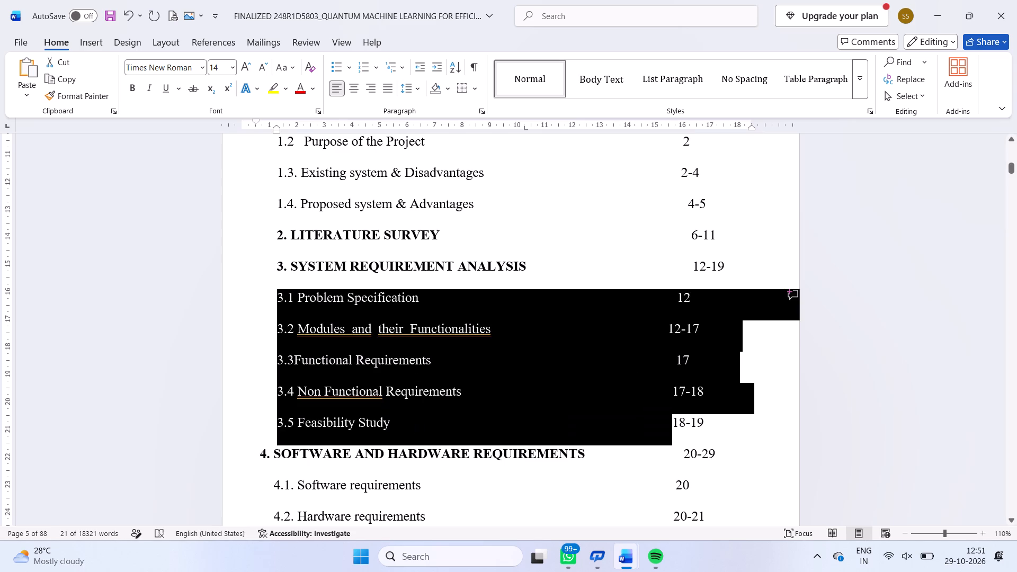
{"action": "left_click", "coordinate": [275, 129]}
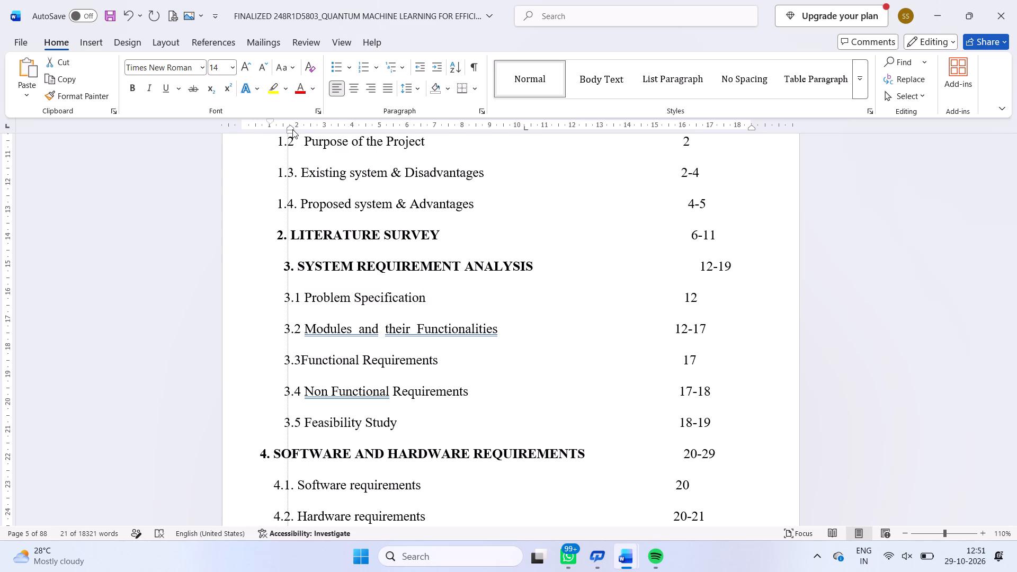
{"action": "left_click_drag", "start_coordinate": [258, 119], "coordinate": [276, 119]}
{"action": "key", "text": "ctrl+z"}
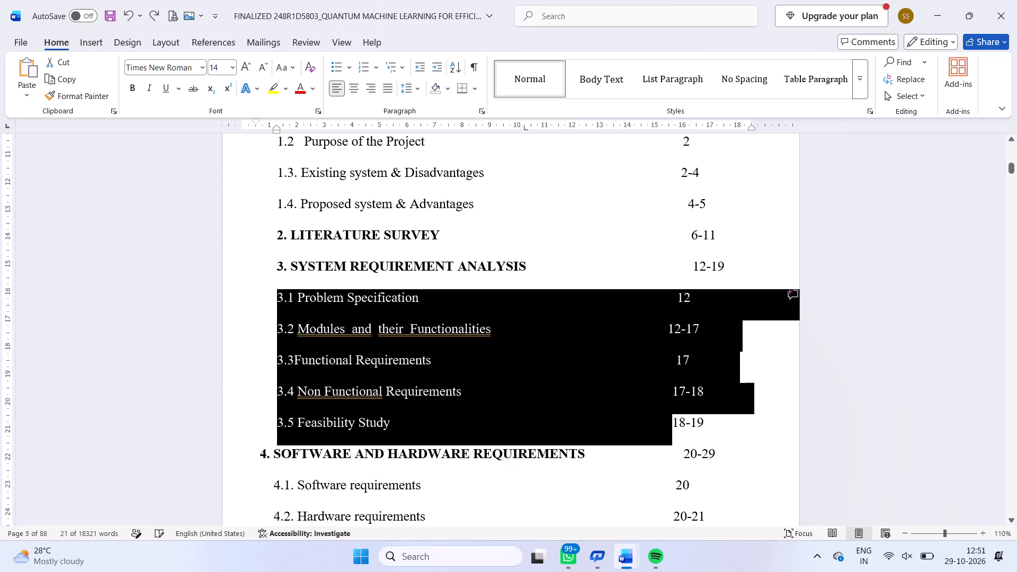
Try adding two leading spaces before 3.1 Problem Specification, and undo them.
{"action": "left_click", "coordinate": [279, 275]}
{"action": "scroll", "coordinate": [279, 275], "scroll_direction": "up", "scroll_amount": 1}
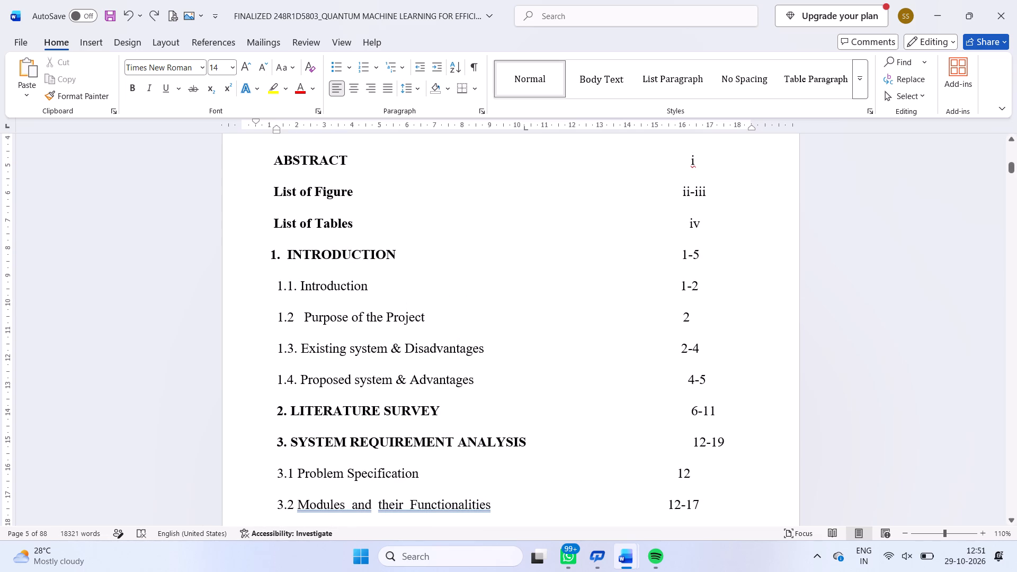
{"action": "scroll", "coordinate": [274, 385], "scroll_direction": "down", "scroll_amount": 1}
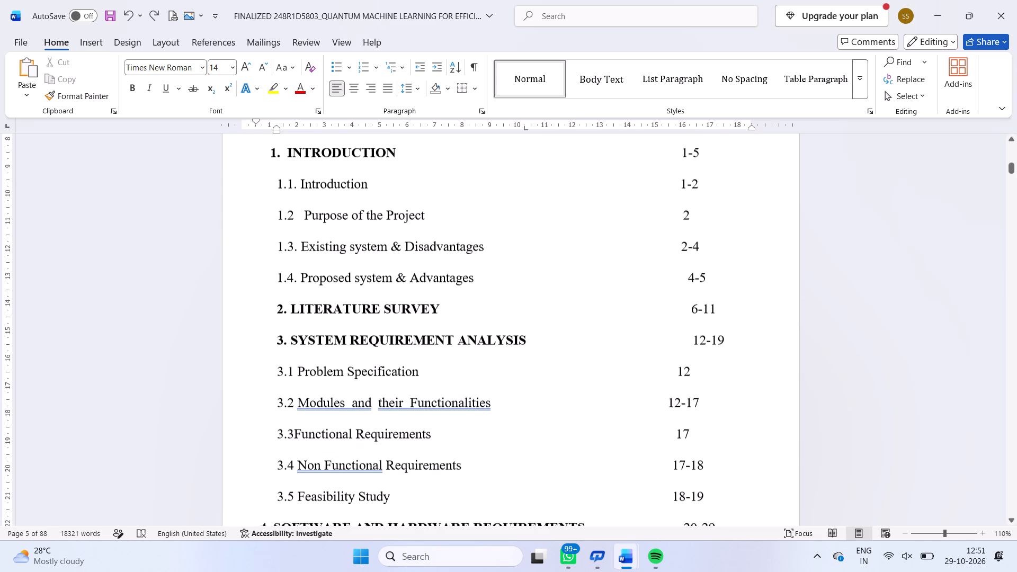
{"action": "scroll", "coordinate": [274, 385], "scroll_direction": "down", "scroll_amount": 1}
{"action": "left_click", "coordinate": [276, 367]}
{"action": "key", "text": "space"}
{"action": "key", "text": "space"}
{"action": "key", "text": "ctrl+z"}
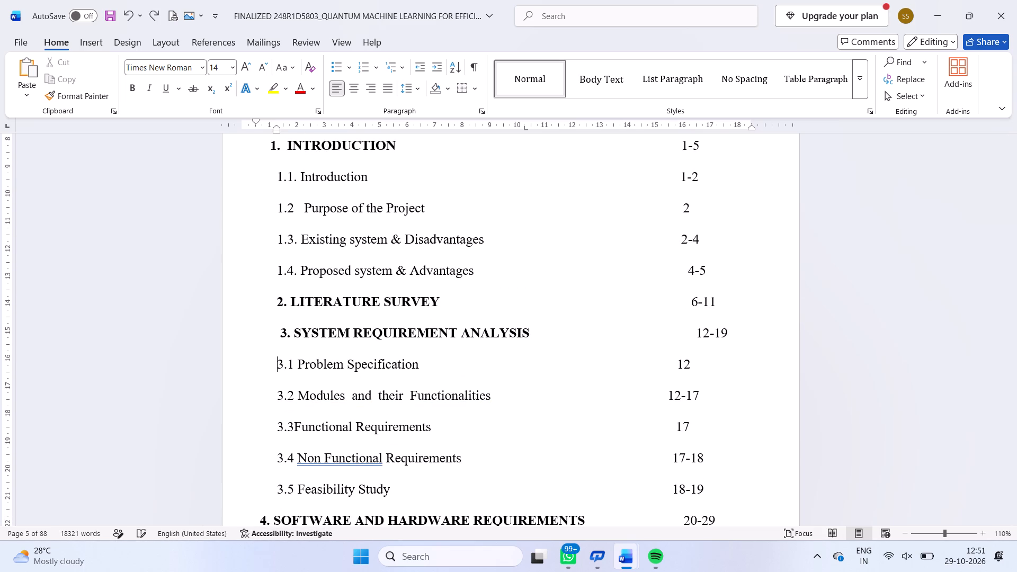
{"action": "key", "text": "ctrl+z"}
Try shifting the 3.1 Problem Specification row with five leading spaces.
{"action": "left_click", "coordinate": [275, 365]}
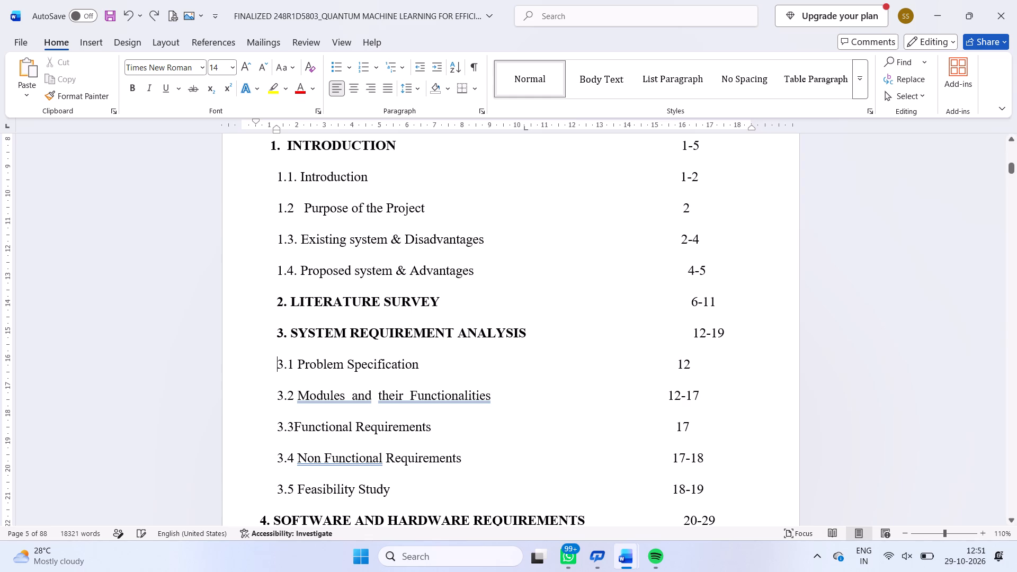
{"action": "left_click", "coordinate": [275, 365]}
{"action": "key", "text": "space"}
{"action": "key", "text": "space"}
{"action": "key", "text": "space"}
{"action": "key", "text": "space"}
{"action": "key", "text": "space"}
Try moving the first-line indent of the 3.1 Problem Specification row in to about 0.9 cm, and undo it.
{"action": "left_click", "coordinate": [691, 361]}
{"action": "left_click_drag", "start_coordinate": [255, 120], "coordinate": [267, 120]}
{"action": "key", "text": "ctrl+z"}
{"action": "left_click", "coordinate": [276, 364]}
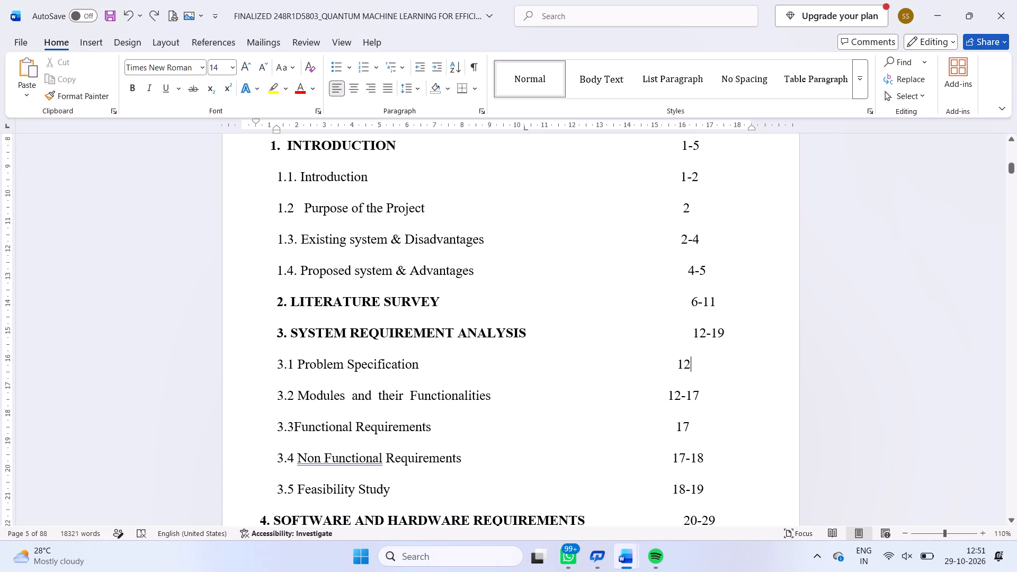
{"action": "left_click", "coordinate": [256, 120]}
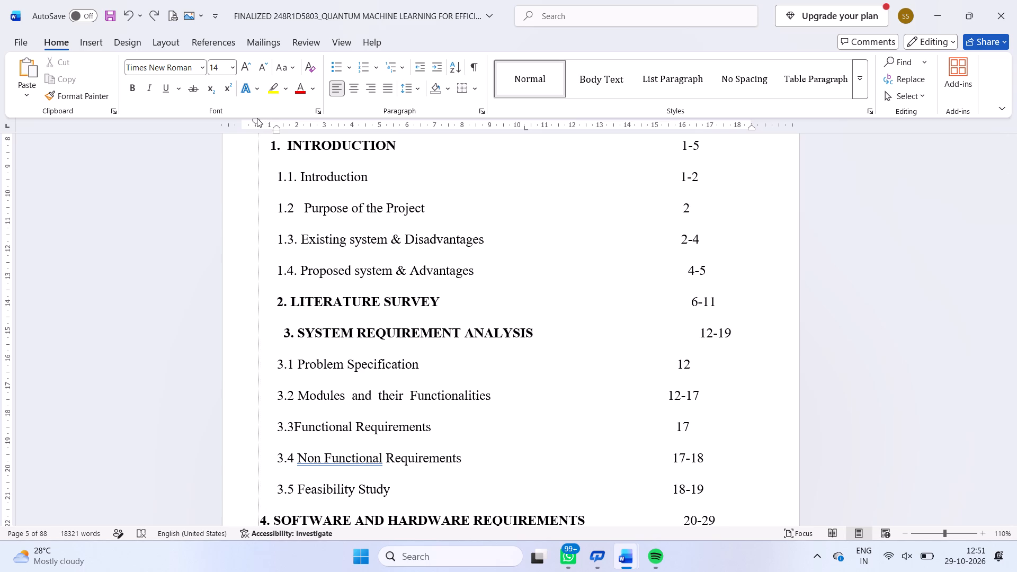
Move the right indent of the 3.1 Problem Specification row out to about 19 cm and add three spaces before its page number 12.
{"action": "left_click", "coordinate": [675, 365]}
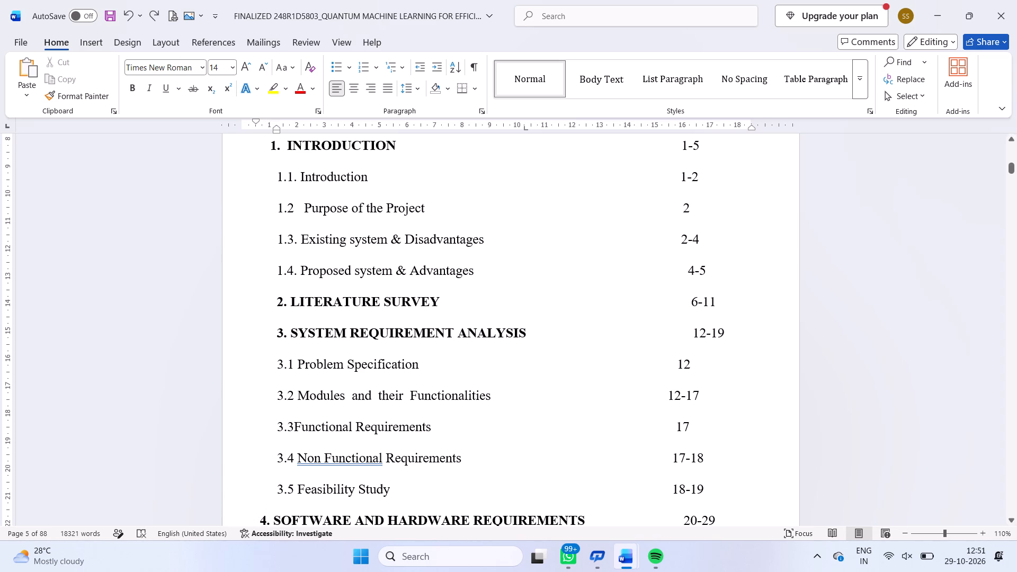
{"action": "left_click_drag", "start_coordinate": [753, 129], "coordinate": [765, 119]}
{"action": "key", "text": "space"}
{"action": "key", "text": "space"}
{"action": "key", "text": "space"}
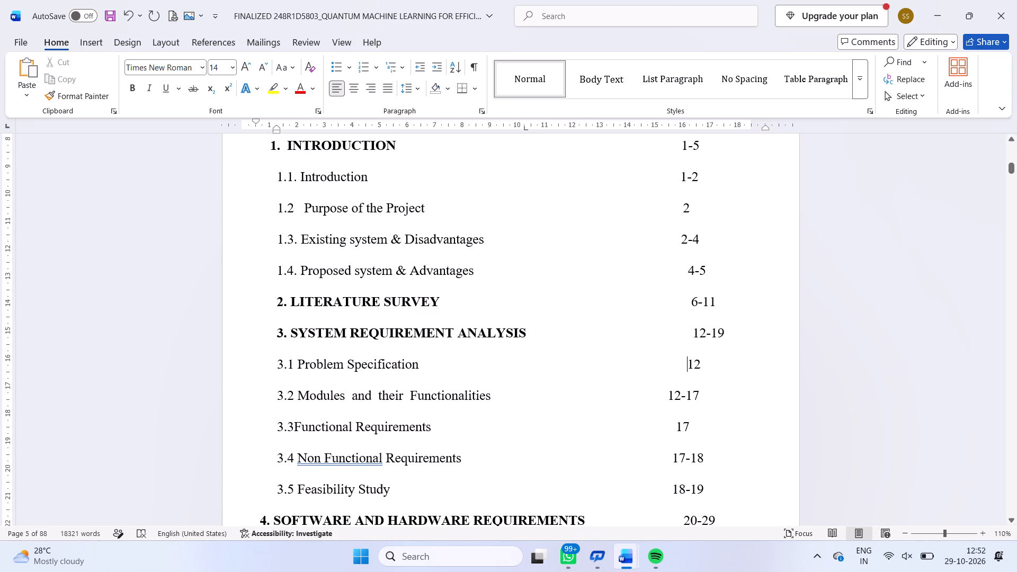
Try shifting the 3.1 Problem Specification row with three spaces at its start.
{"action": "left_click", "coordinate": [279, 360]}
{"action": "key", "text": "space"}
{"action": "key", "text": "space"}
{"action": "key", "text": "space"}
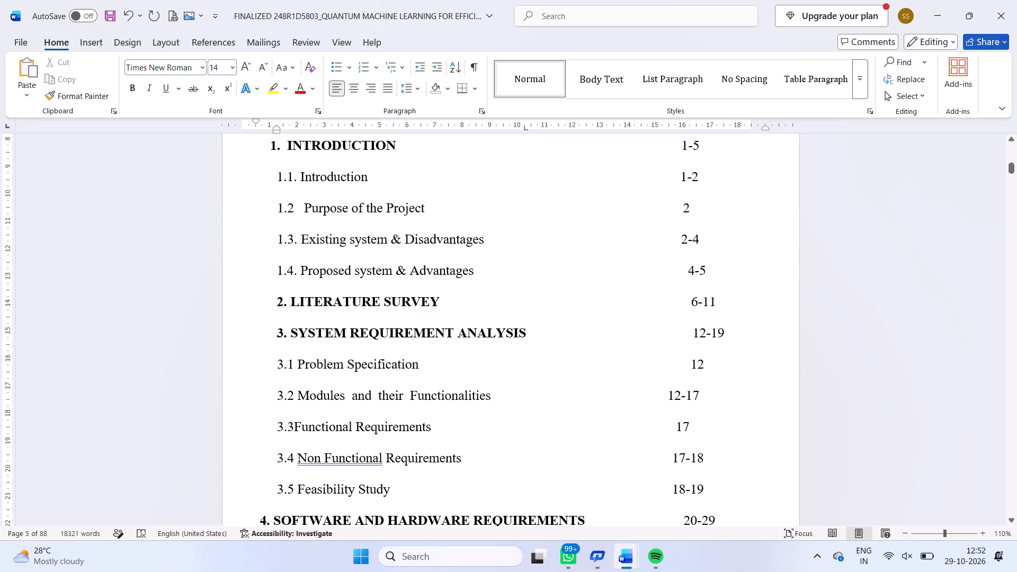
Insert four spaces before Problem Specification, retype the number 3.1 after them, and replace the original 3.1 with a space.
{"action": "left_click", "coordinate": [296, 363]}
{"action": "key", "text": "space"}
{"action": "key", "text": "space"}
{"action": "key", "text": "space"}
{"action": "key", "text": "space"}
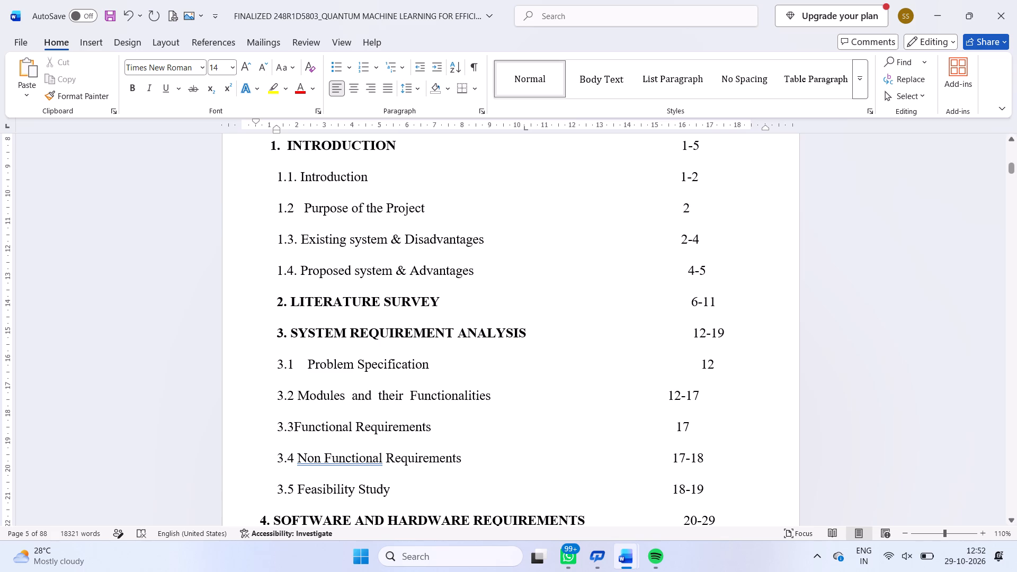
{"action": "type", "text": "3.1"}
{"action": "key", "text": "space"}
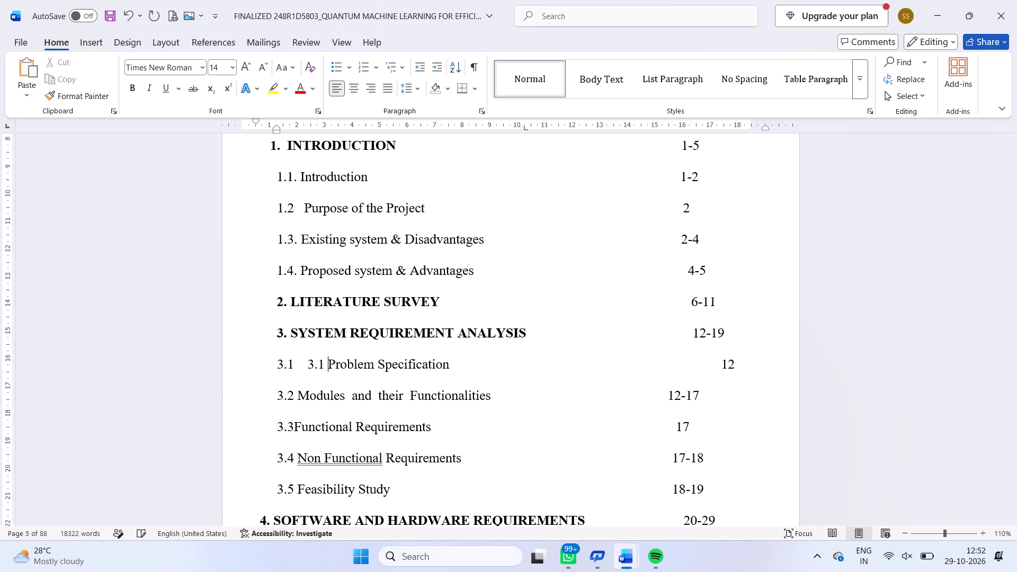
{"action": "left_click", "coordinate": [304, 367]}
{"action": "left_click_drag", "start_coordinate": [291, 364], "coordinate": [271, 363]}
{"action": "key", "text": "BackSpace"}
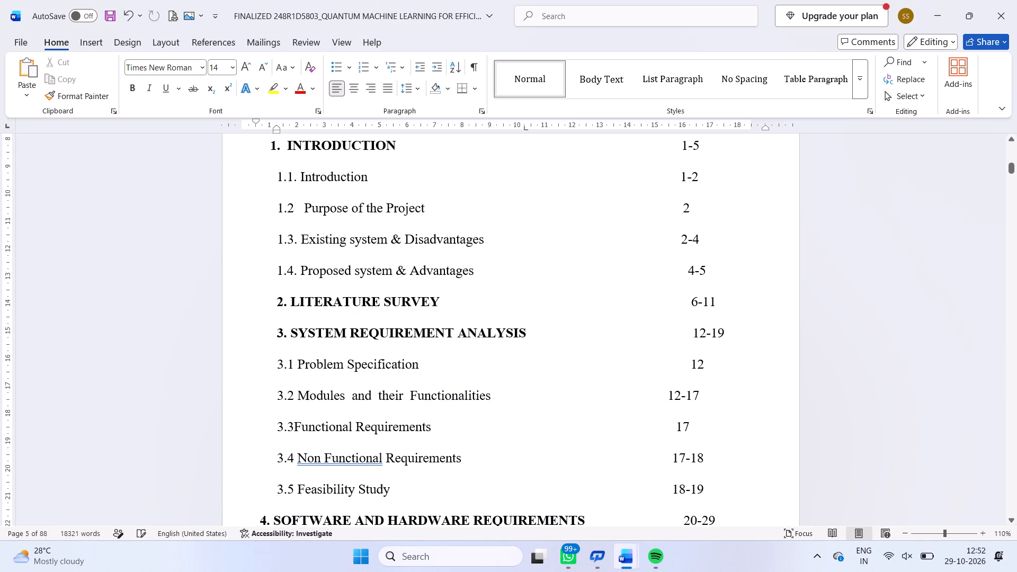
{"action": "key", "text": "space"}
Add two leading spaces before the 1. INTRODUCTION heading in the table of contents.
{"action": "scroll", "coordinate": [274, 356], "scroll_direction": "up", "scroll_amount": 1}
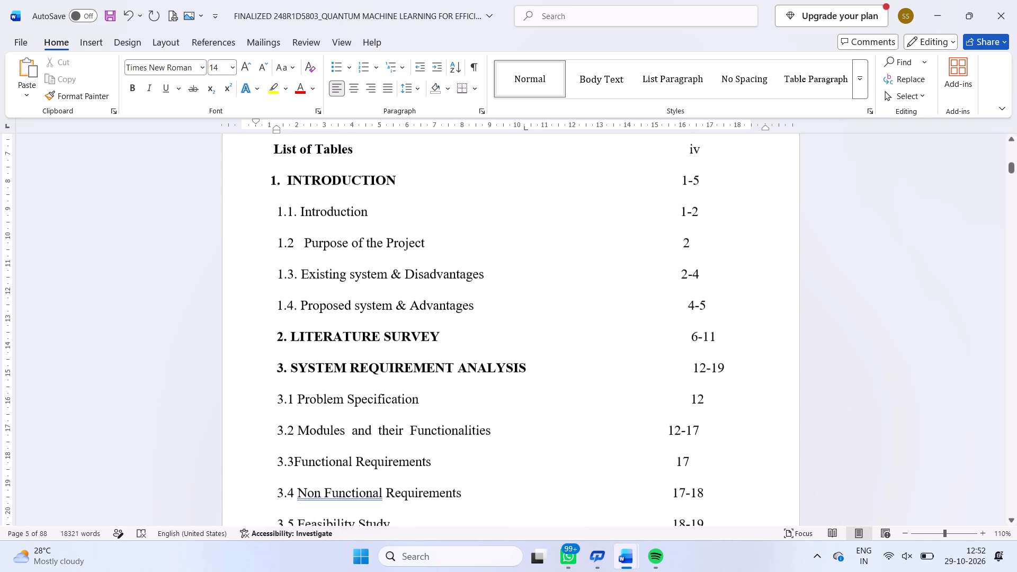
{"action": "scroll", "coordinate": [274, 356], "scroll_direction": "up", "scroll_amount": 1}
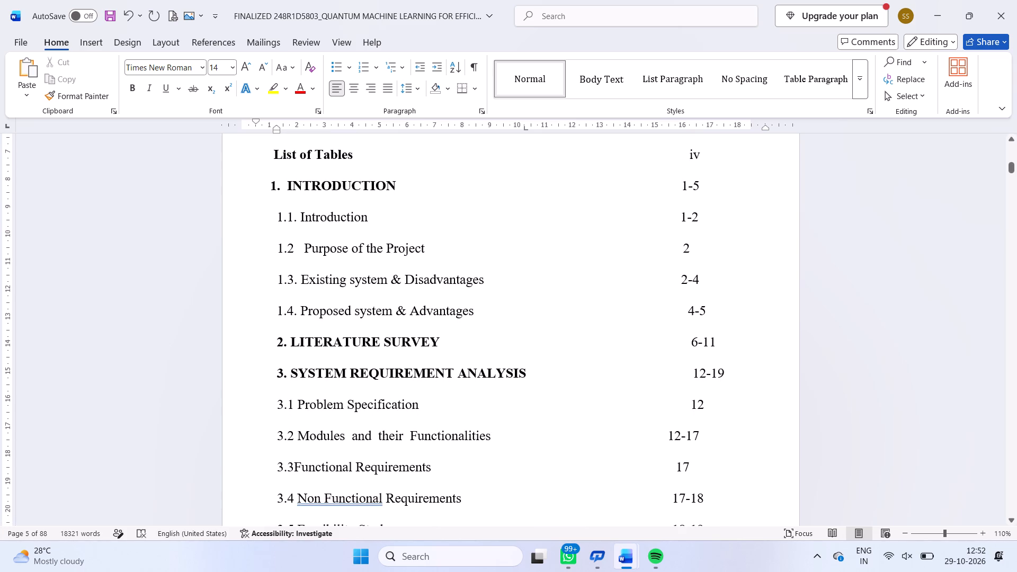
{"action": "left_click", "coordinate": [269, 187]}
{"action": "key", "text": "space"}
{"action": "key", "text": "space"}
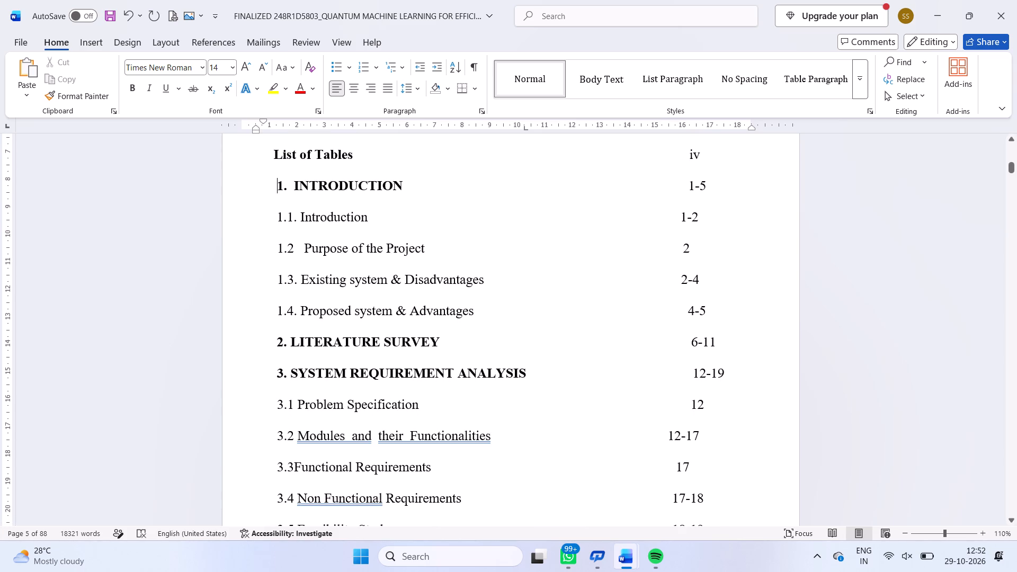
Place the text cursor just before the word Introduction in the 1.1 row.
{"action": "left_click", "coordinate": [300, 217]}
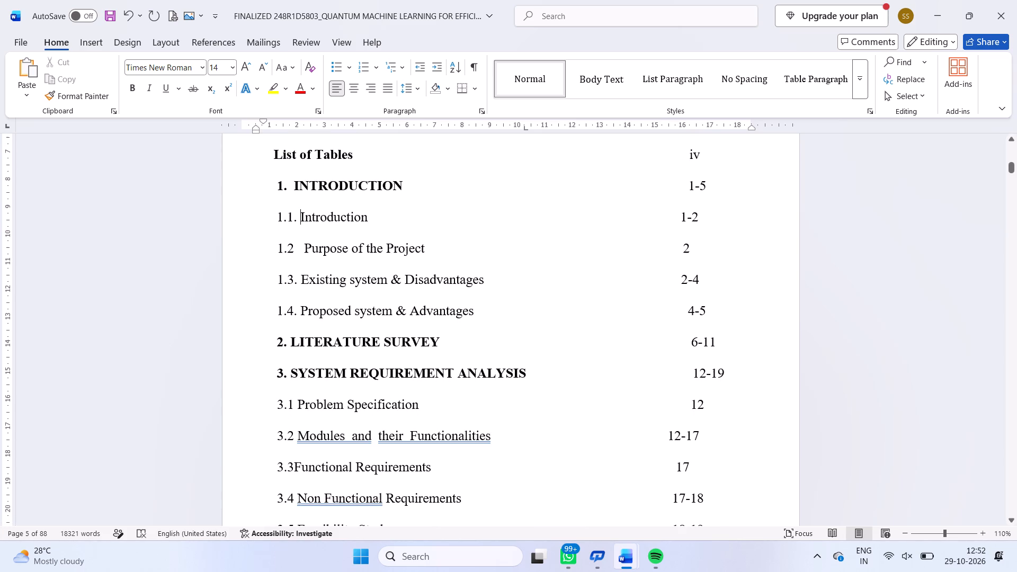
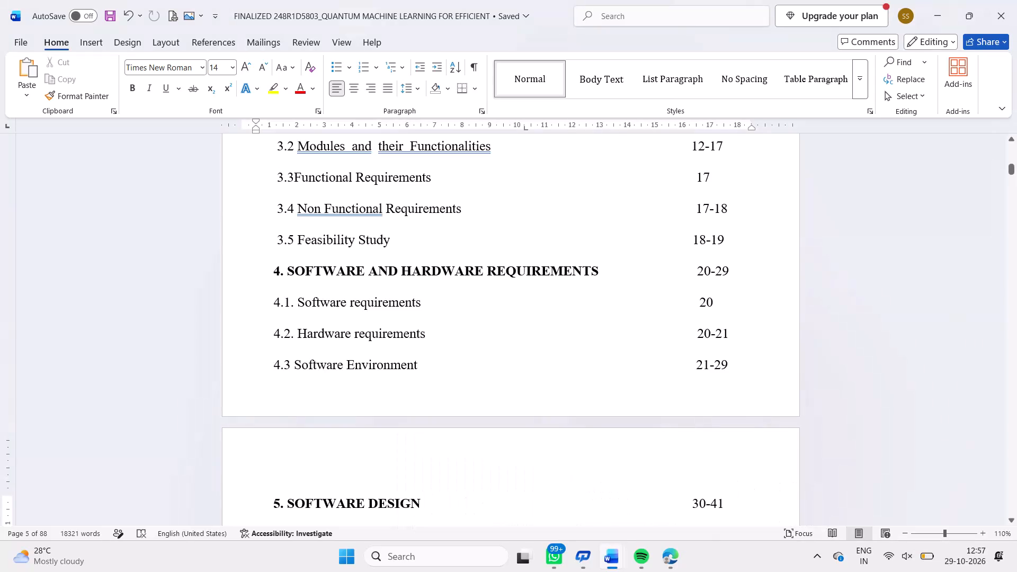
Move page number 37 in the Figure 6.1 row of the LIST OF FIGURES farther under Page No with leading spacing.
{"action": "scroll", "coordinate": [662, 439], "scroll_direction": "down", "scroll_amount": 2}
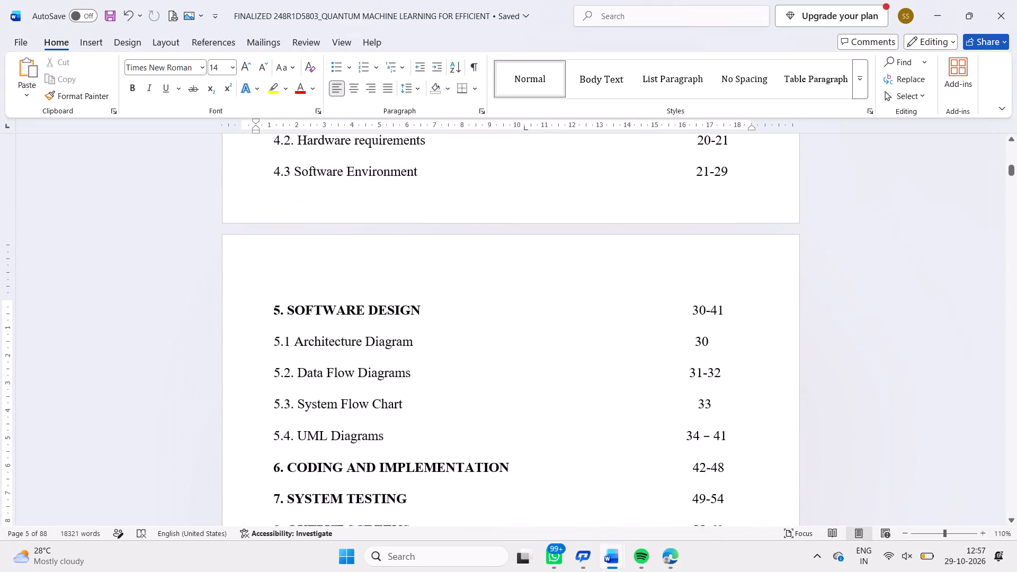
{"action": "scroll", "coordinate": [662, 439], "scroll_direction": "down", "scroll_amount": 4}
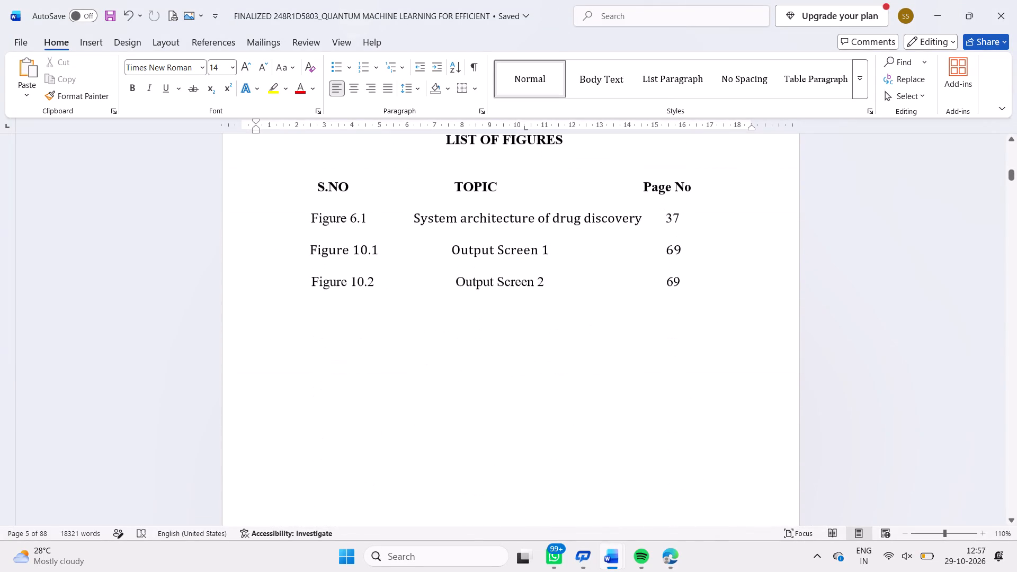
{"action": "left_click", "coordinate": [670, 247]}
{"action": "left_click", "coordinate": [661, 219]}
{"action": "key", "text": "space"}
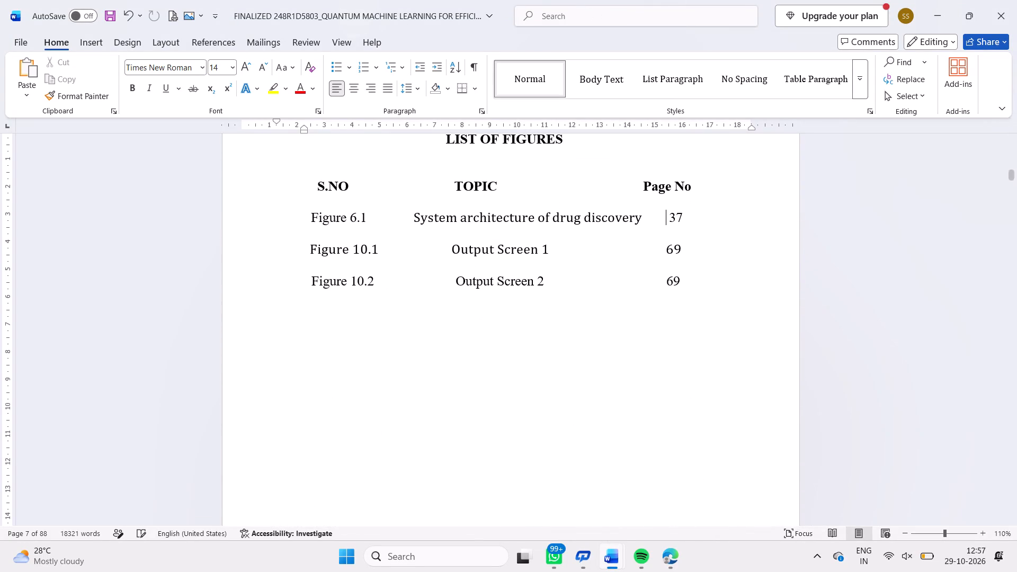
Adjust the spaces before page number 69 in the Figure 10.1 row, moving it slightly farther right under Page No.
{"action": "left_click", "coordinate": [667, 247]}
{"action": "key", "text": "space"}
{"action": "key", "text": "BackSpace"}
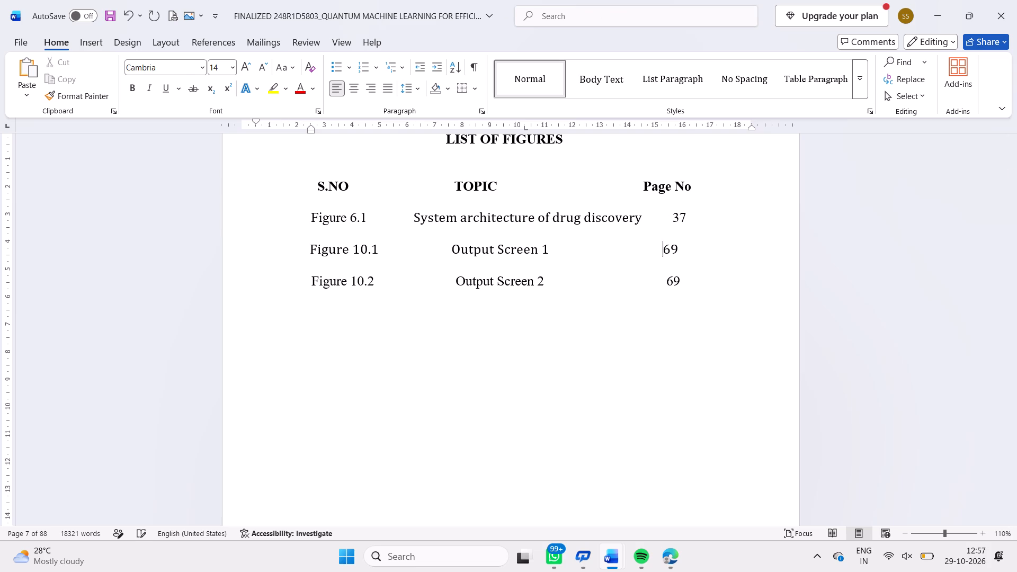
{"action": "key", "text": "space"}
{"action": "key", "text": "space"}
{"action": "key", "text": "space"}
{"action": "key", "text": "BackSpace"}
{"action": "key", "text": "backslash"}
{"action": "key", "text": "BackSpace"}
Add two spaces before page number 69 in the Figure 10.2 row to bring it under Page No.
{"action": "left_click", "coordinate": [668, 283]}
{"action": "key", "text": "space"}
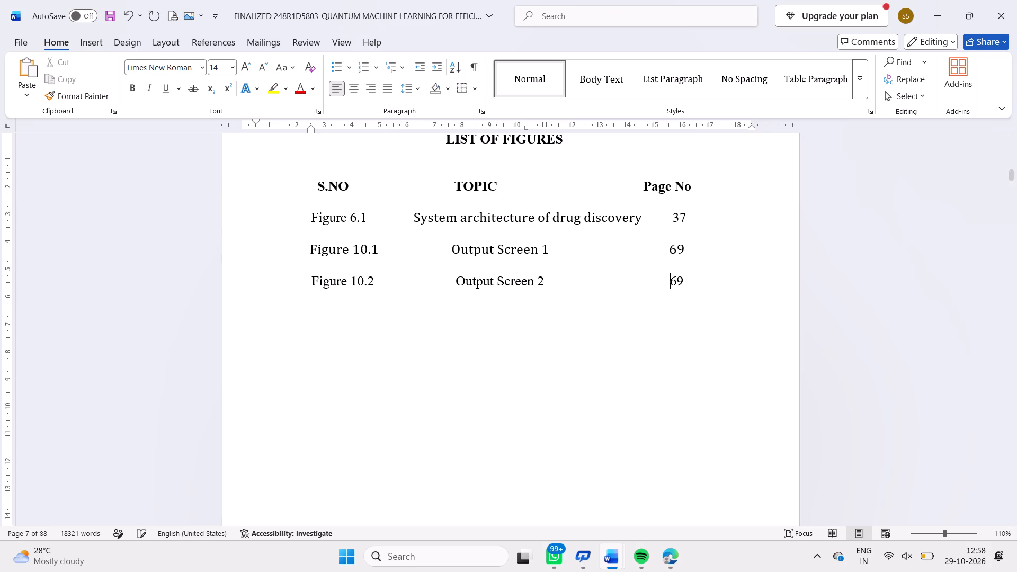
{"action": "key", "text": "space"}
{"action": "key", "text": "Up"}
{"action": "left_click", "coordinate": [668, 283]}
{"action": "key", "text": "Left"}
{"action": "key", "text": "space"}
{"action": "key", "text": "BackSpace"}
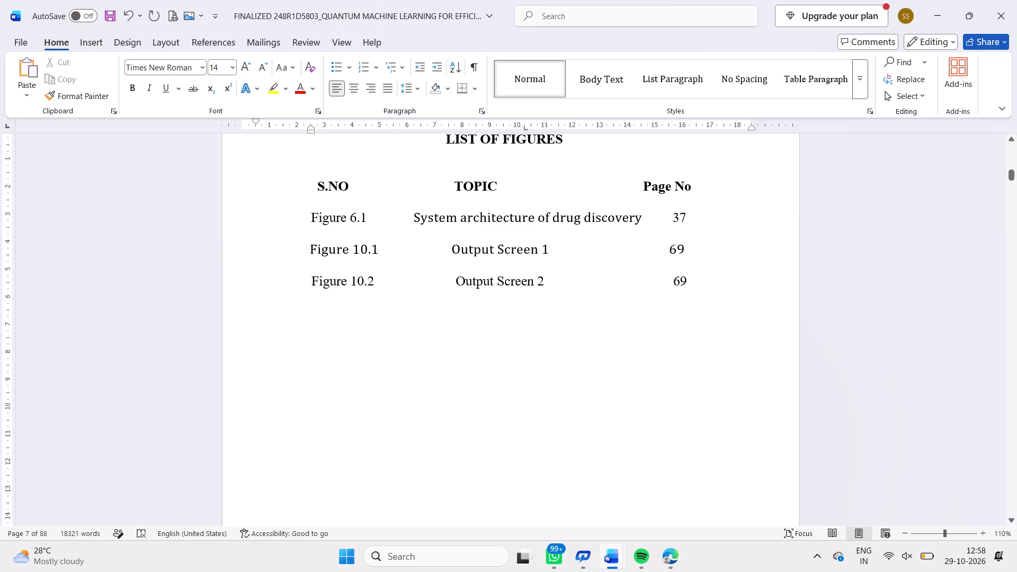
Add one space before the page number 69 in the Figure 10.1 row of the List of Figures.
{"action": "left_click", "coordinate": [668, 254]}
{"action": "key", "text": "space"}
{"action": "key", "text": "space"}
{"action": "key", "text": "BackSpace"}
{"action": "key", "text": "backslash"}
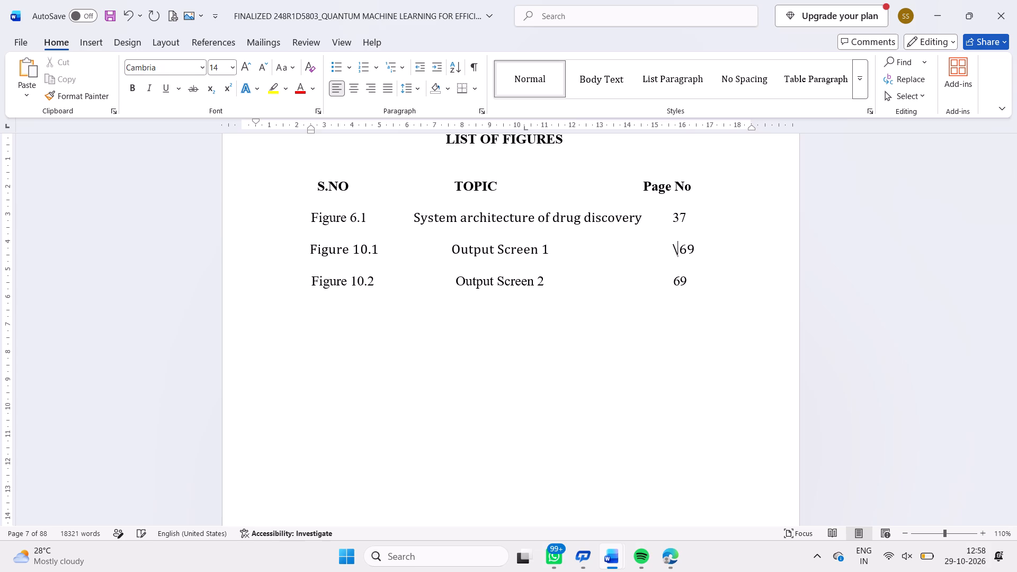
{"action": "key", "text": "BackSpace"}
{"action": "key", "text": "backslash"}
{"action": "key", "text": "BackSpace"}
Save the report document.
{"action": "key", "text": "ctrl+s"}
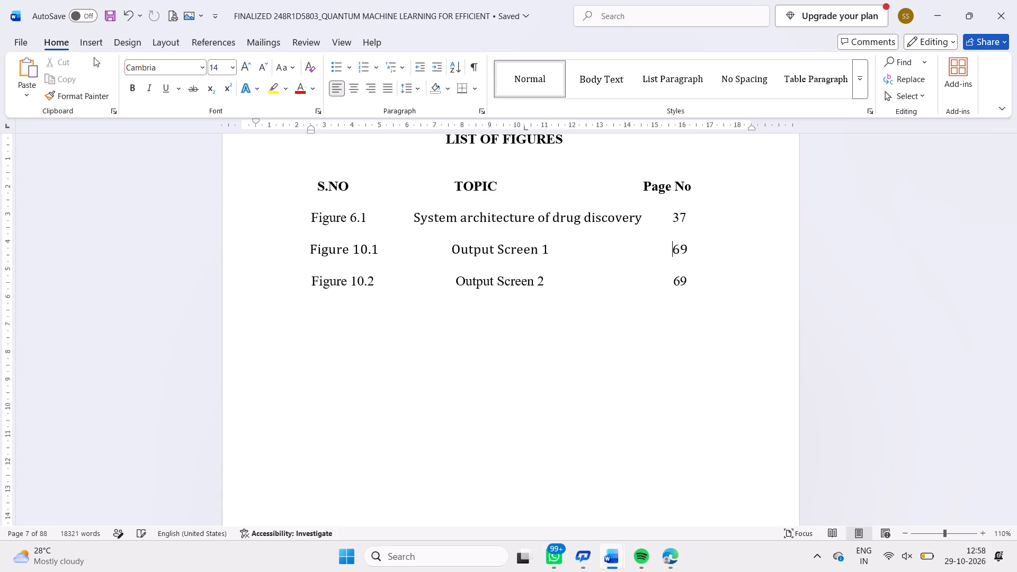
Open the Save As options for saving a copy of the report.
{"action": "left_click", "coordinate": [17, 44]}
{"action": "left_click", "coordinate": [57, 241]}
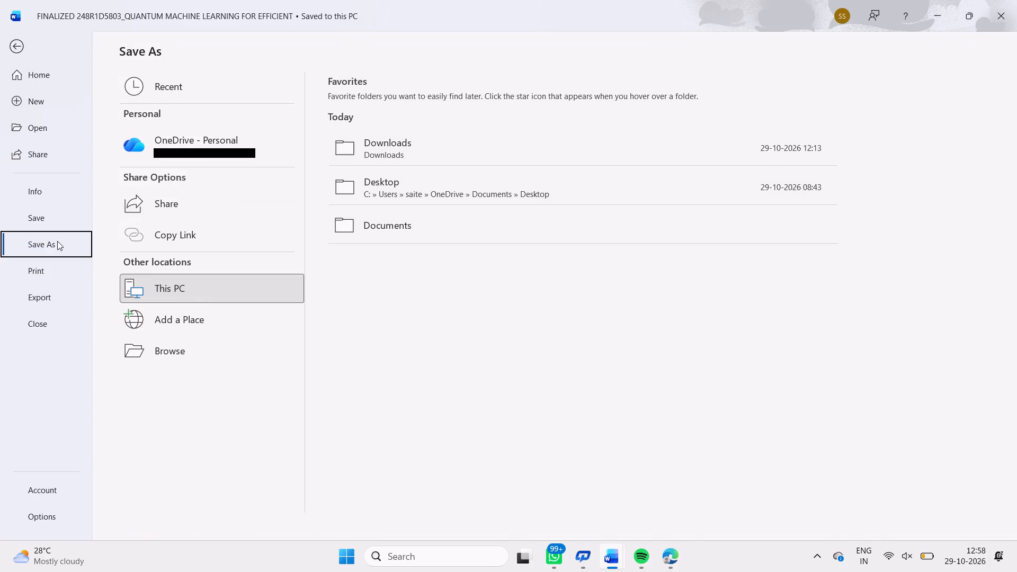
Save a PDF copy of the report to the Desktop folder, adding FINAL after FINALIZED in the file name.
{"action": "left_click", "coordinate": [407, 190]}
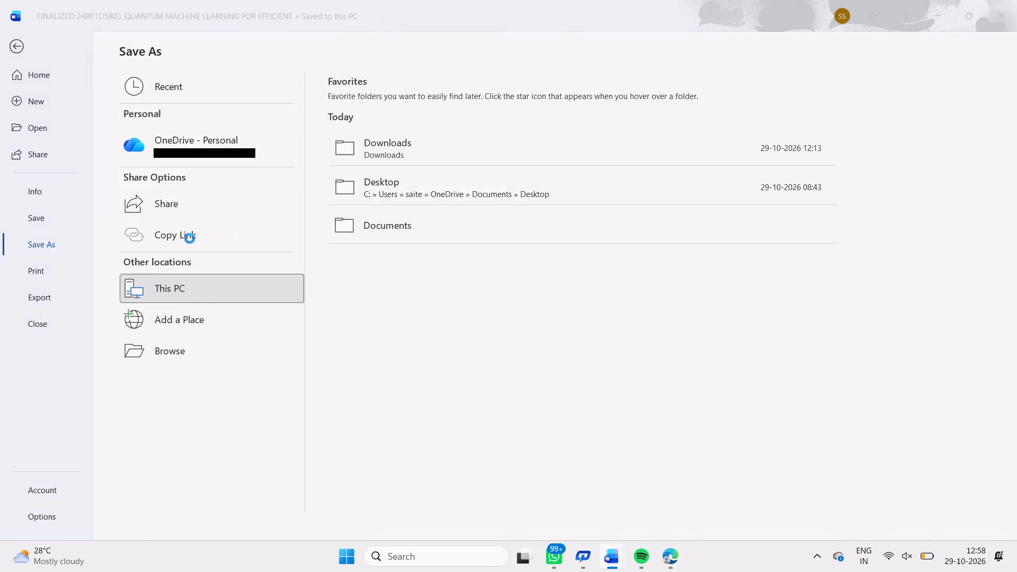
{"action": "scroll", "coordinate": [61, 158], "scroll_direction": "up", "scroll_amount": 7}
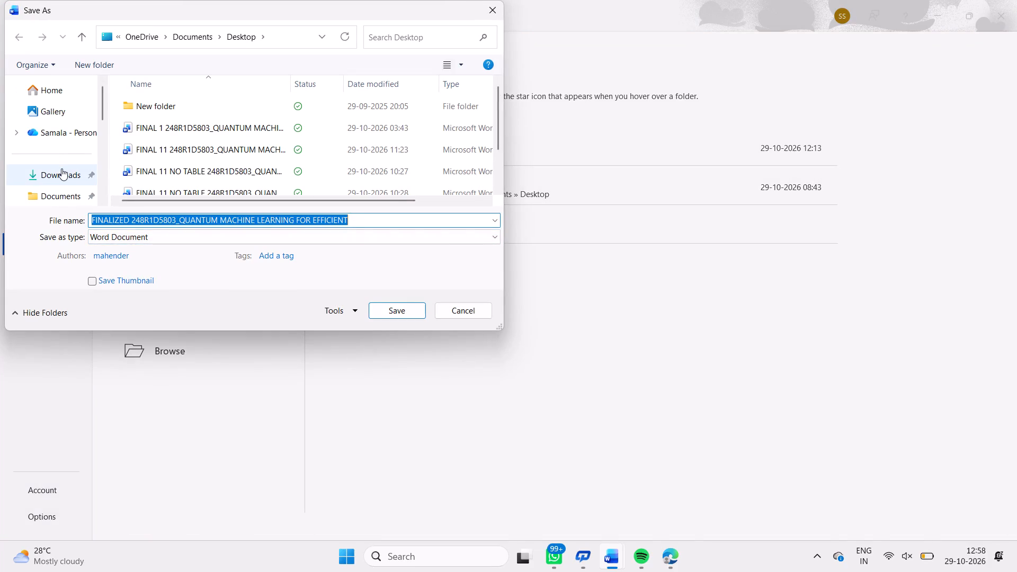
{"action": "scroll", "coordinate": [61, 168], "scroll_direction": "down", "scroll_amount": 1}
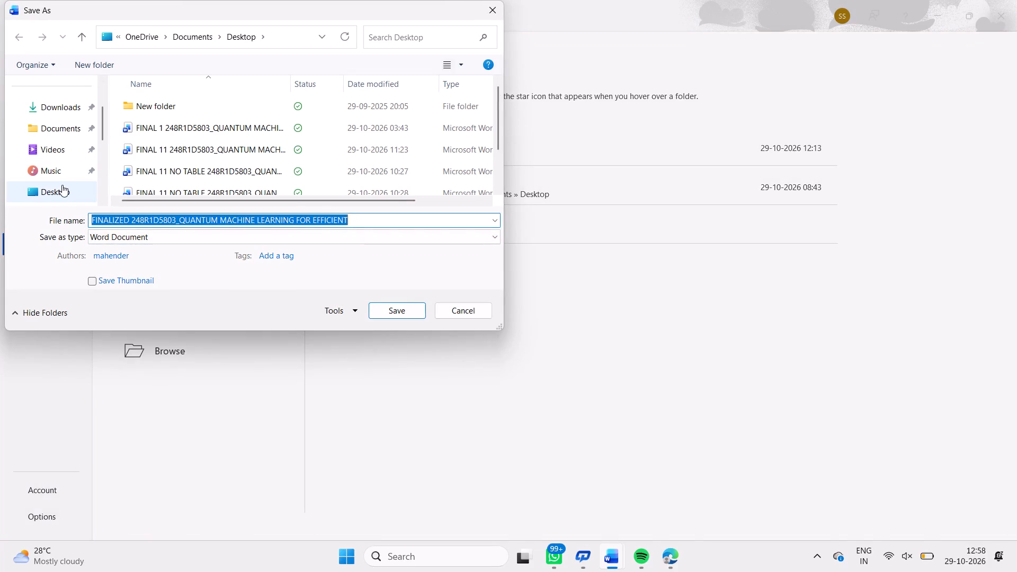
{"action": "left_click", "coordinate": [62, 185]}
{"action": "left_click", "coordinate": [129, 217]}
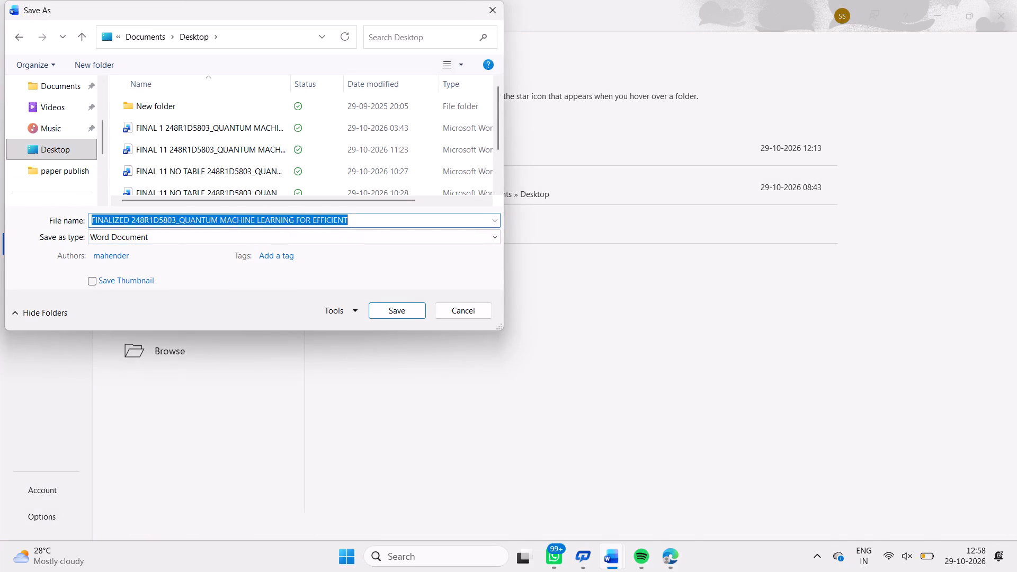
{"action": "left_click", "coordinate": [129, 217]}
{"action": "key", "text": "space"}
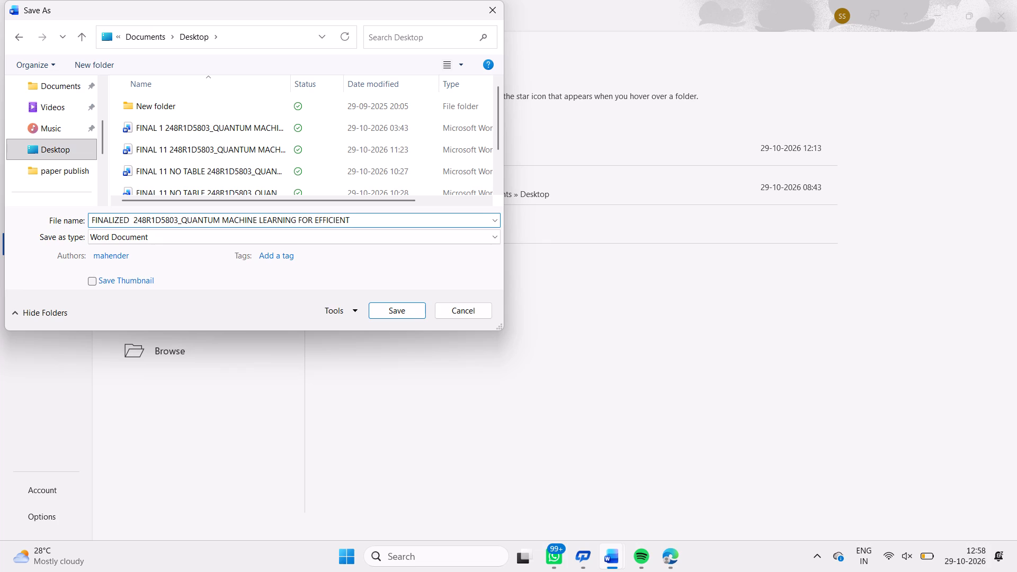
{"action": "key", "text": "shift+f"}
{"action": "key", "text": "BackSpace"}
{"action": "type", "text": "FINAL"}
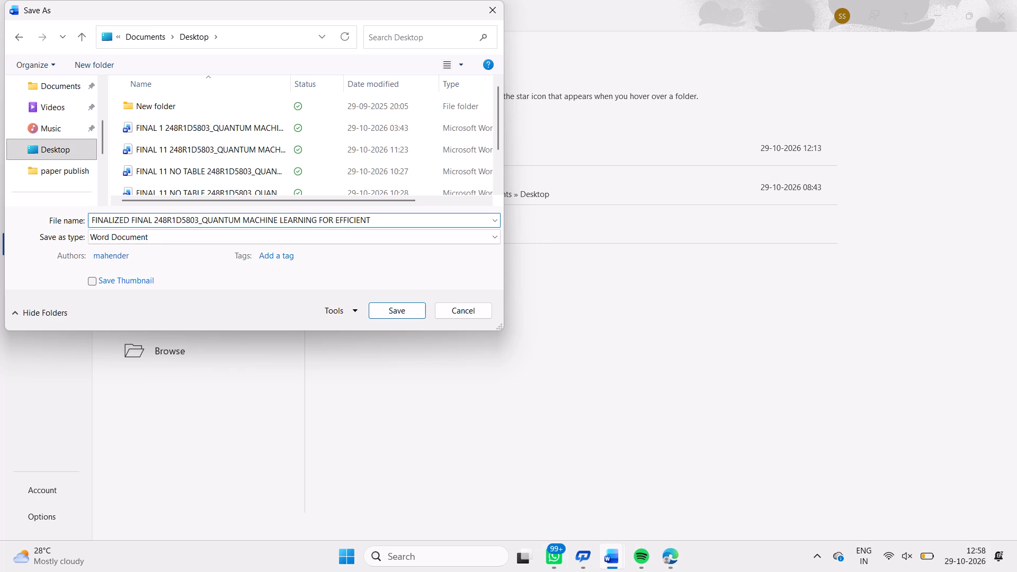
{"action": "left_click", "coordinate": [135, 238]}
{"action": "left_click", "coordinate": [133, 314]}
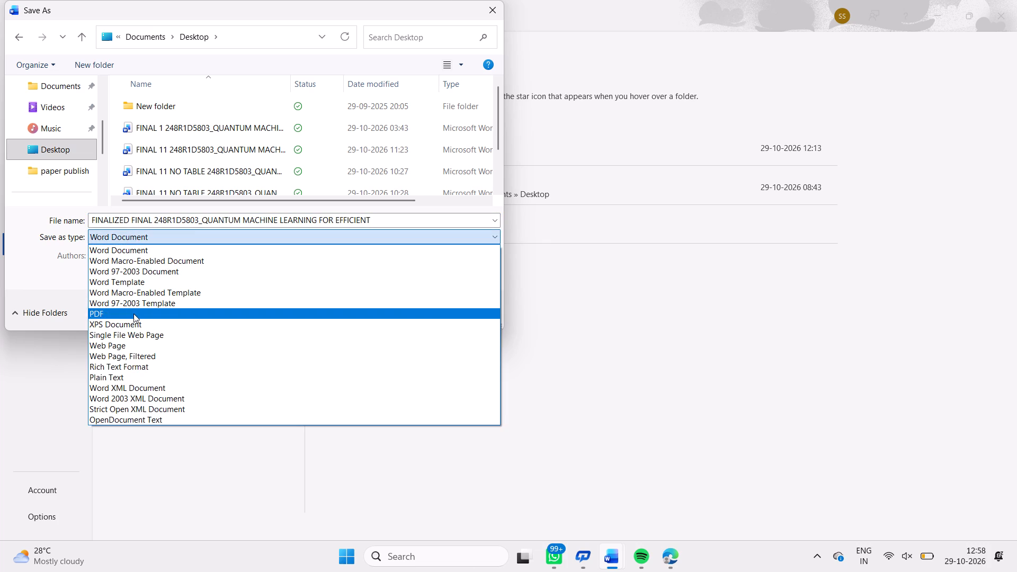